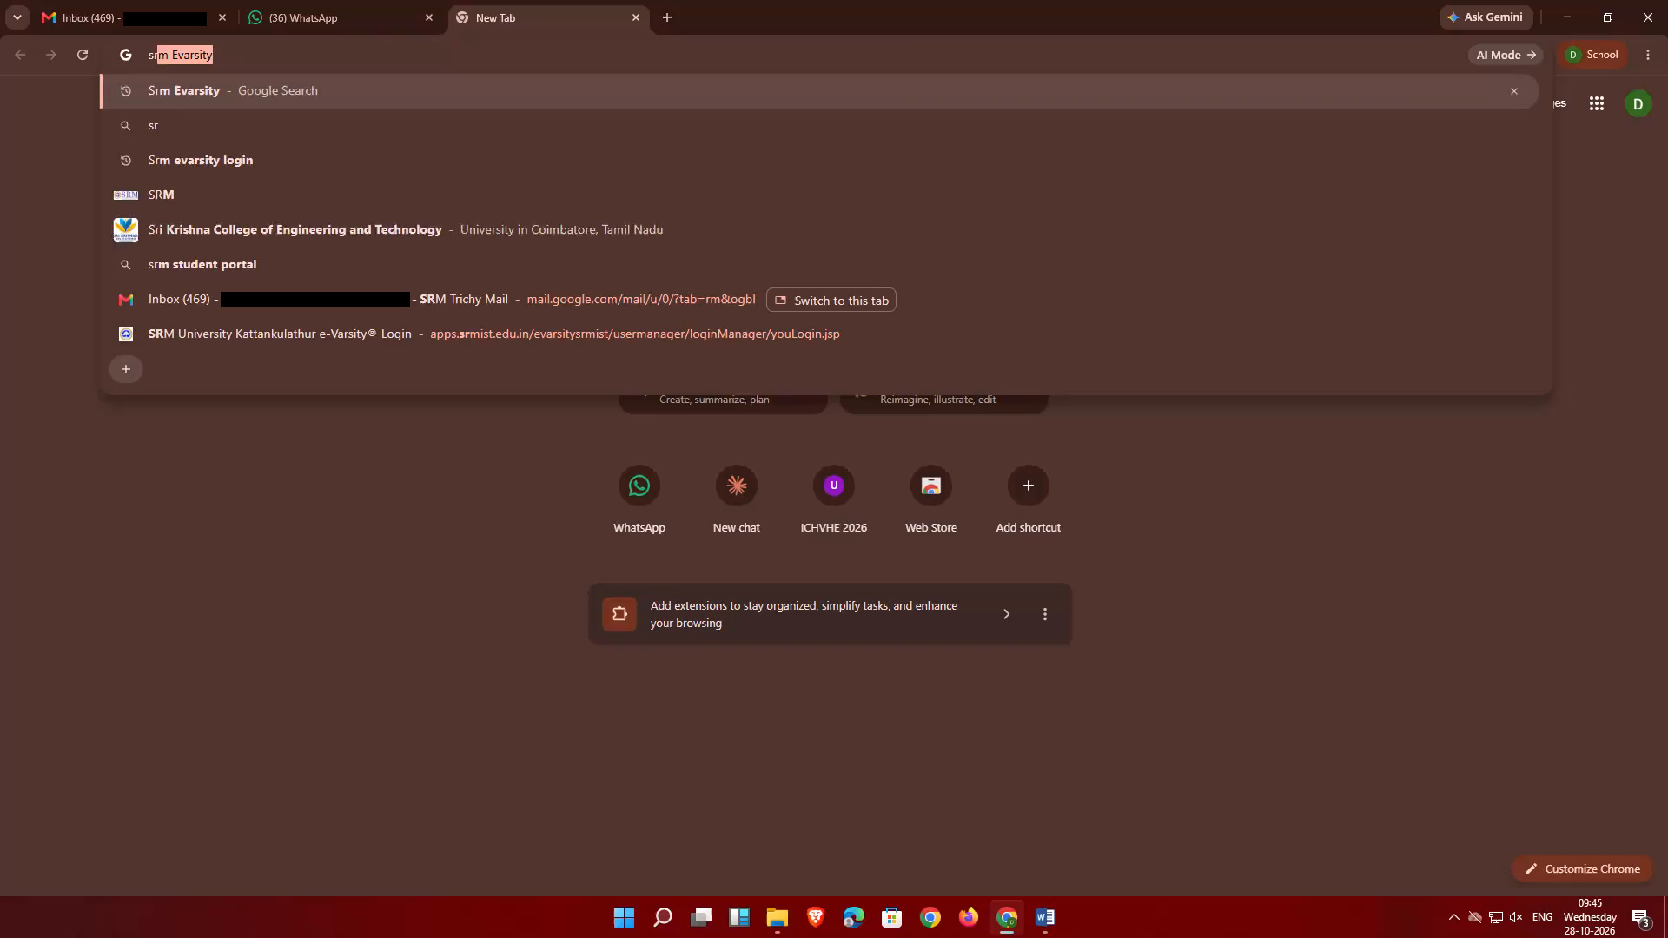
# Search Google for "srm evarsity portal".
pyautogui.write('m evarsity po')
pyautogui.write('rtal')
pyautogui.press('Return')
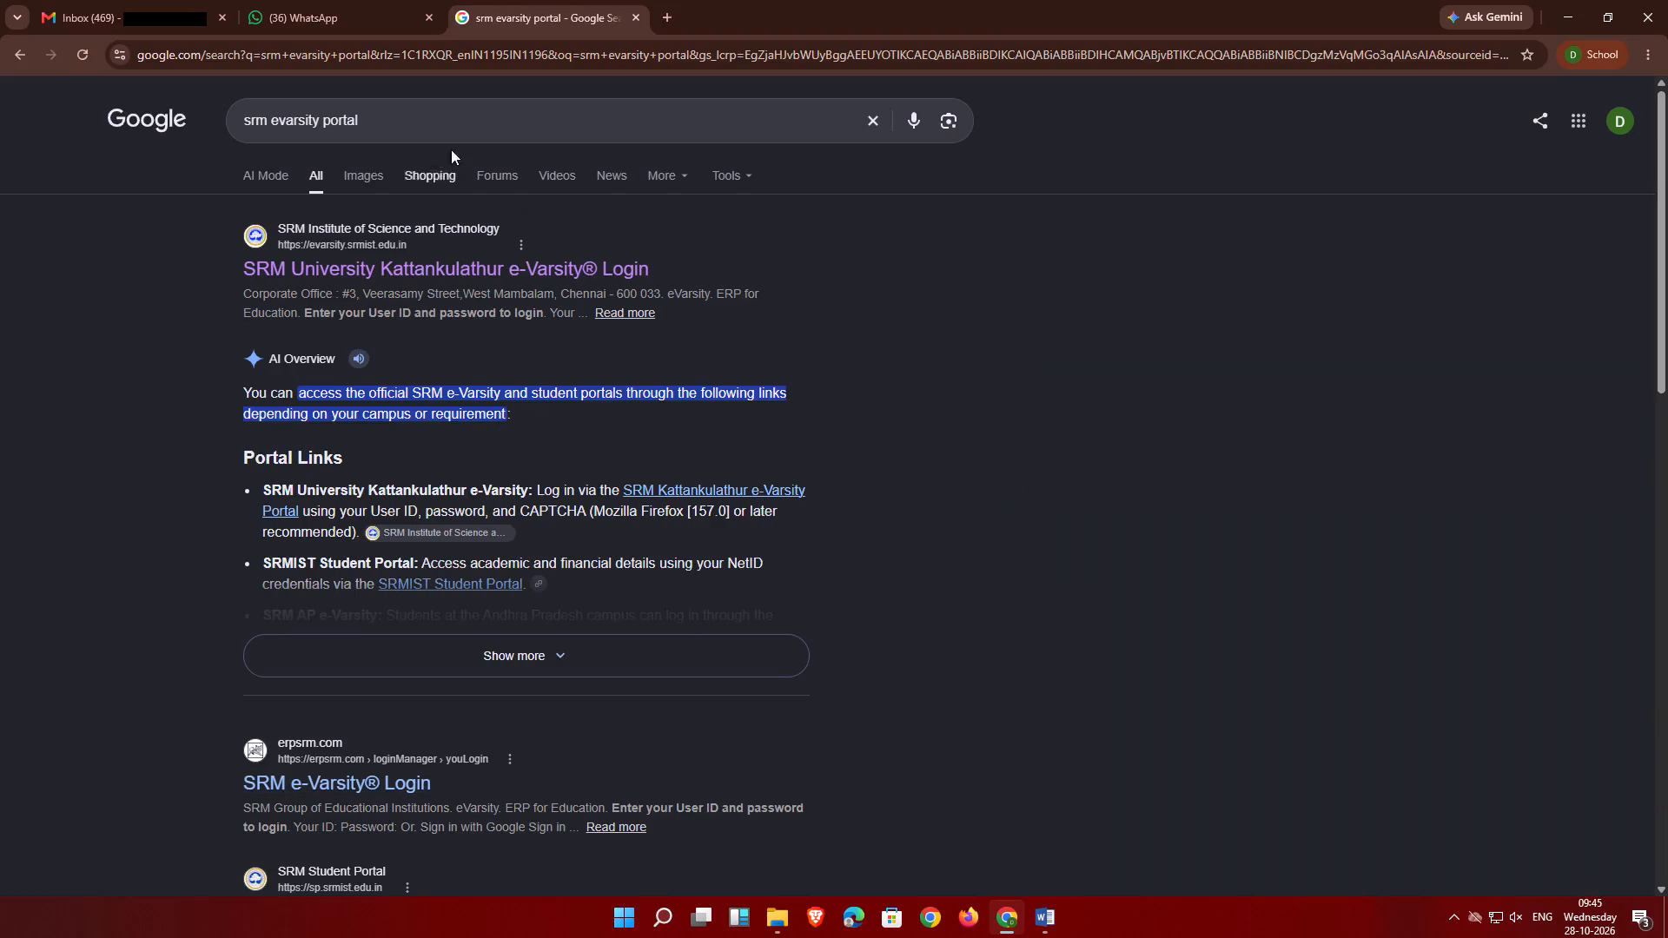
# Bring up the link options for the "SRM University Kattankulathur e-Varsity Login" search result.
pyautogui.rightClick(447, 262)
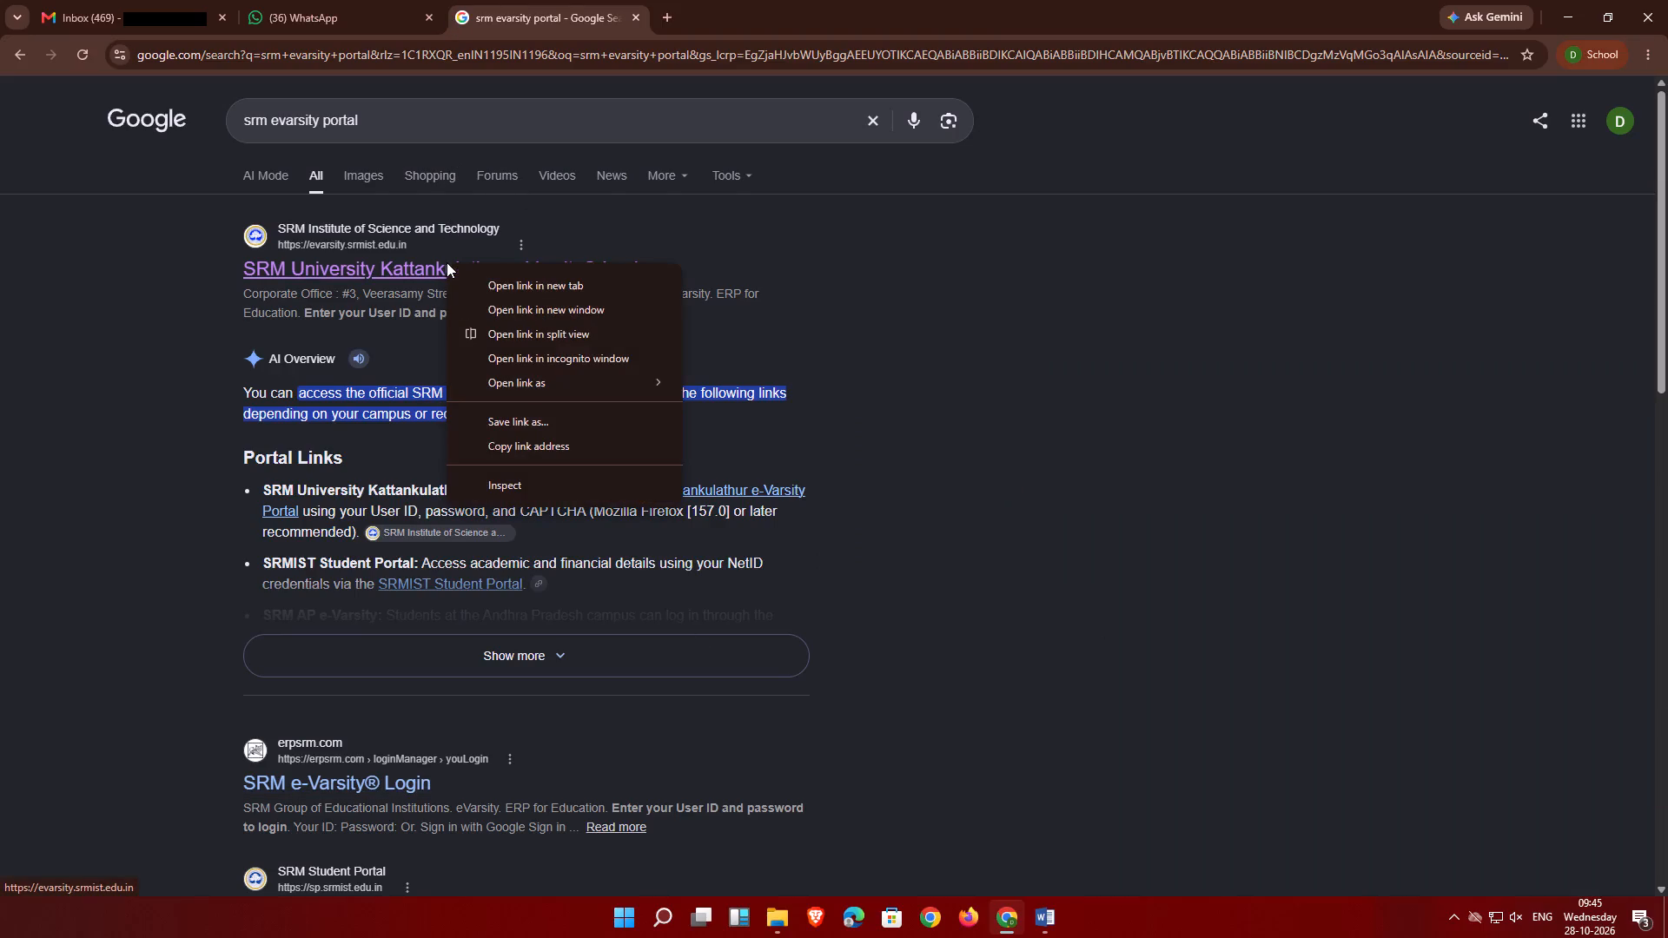
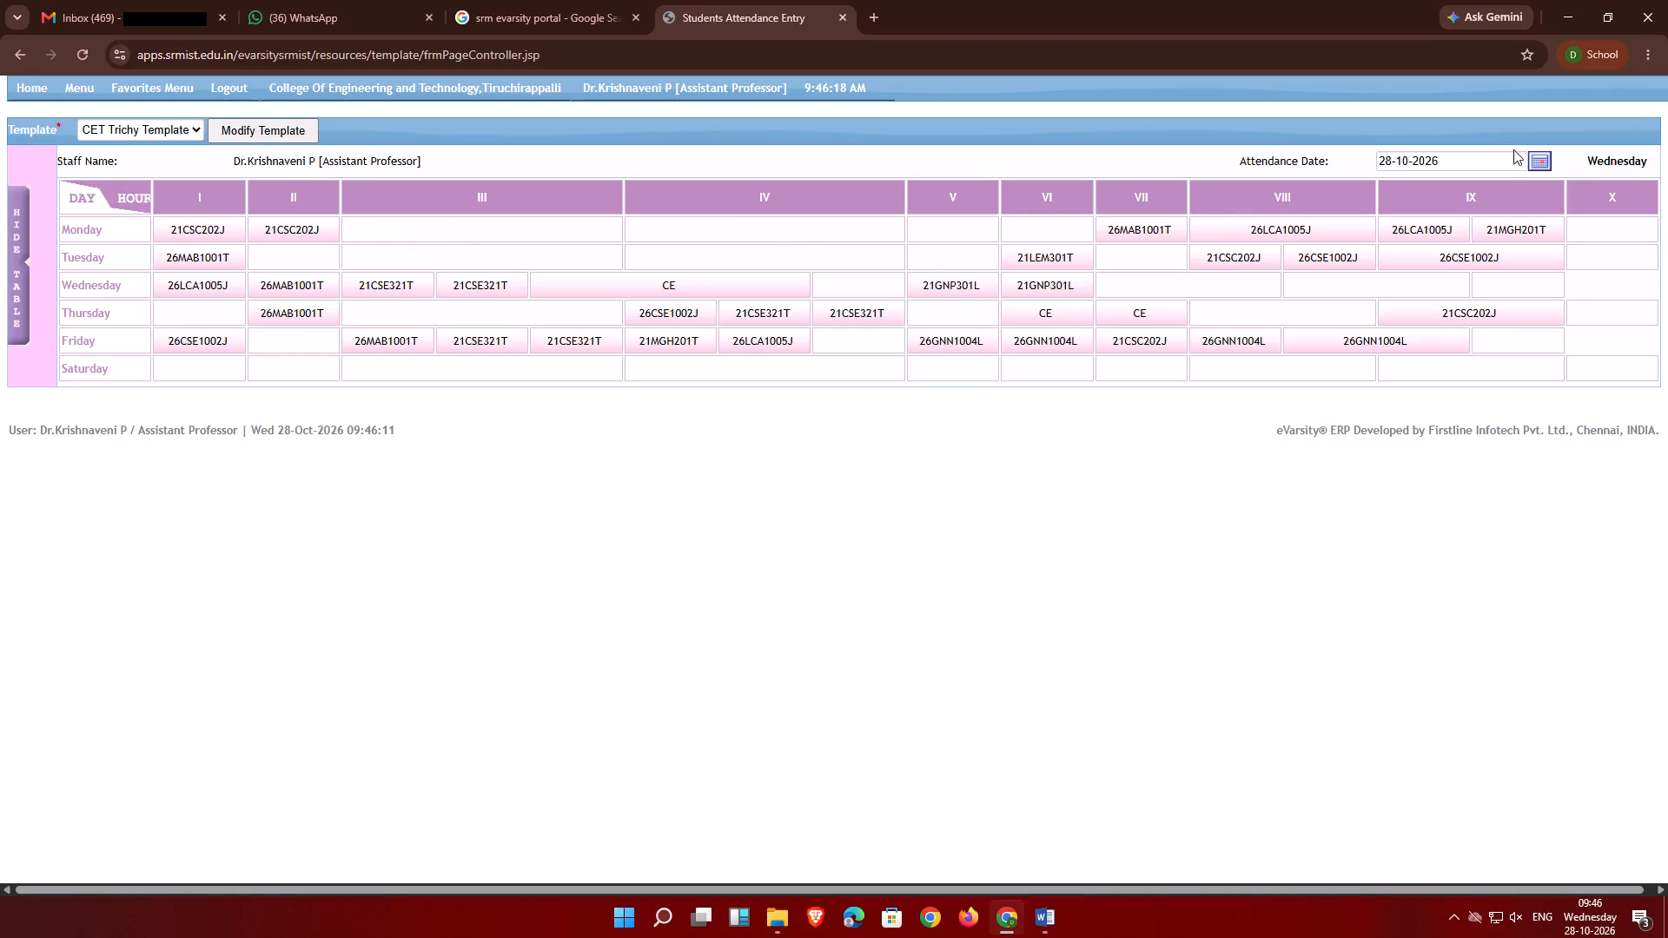
# Set the attendance date to 27-10-2026 and open Tuesday's hour VI entry for 21LEM301T.
pyautogui.click(1539, 163)
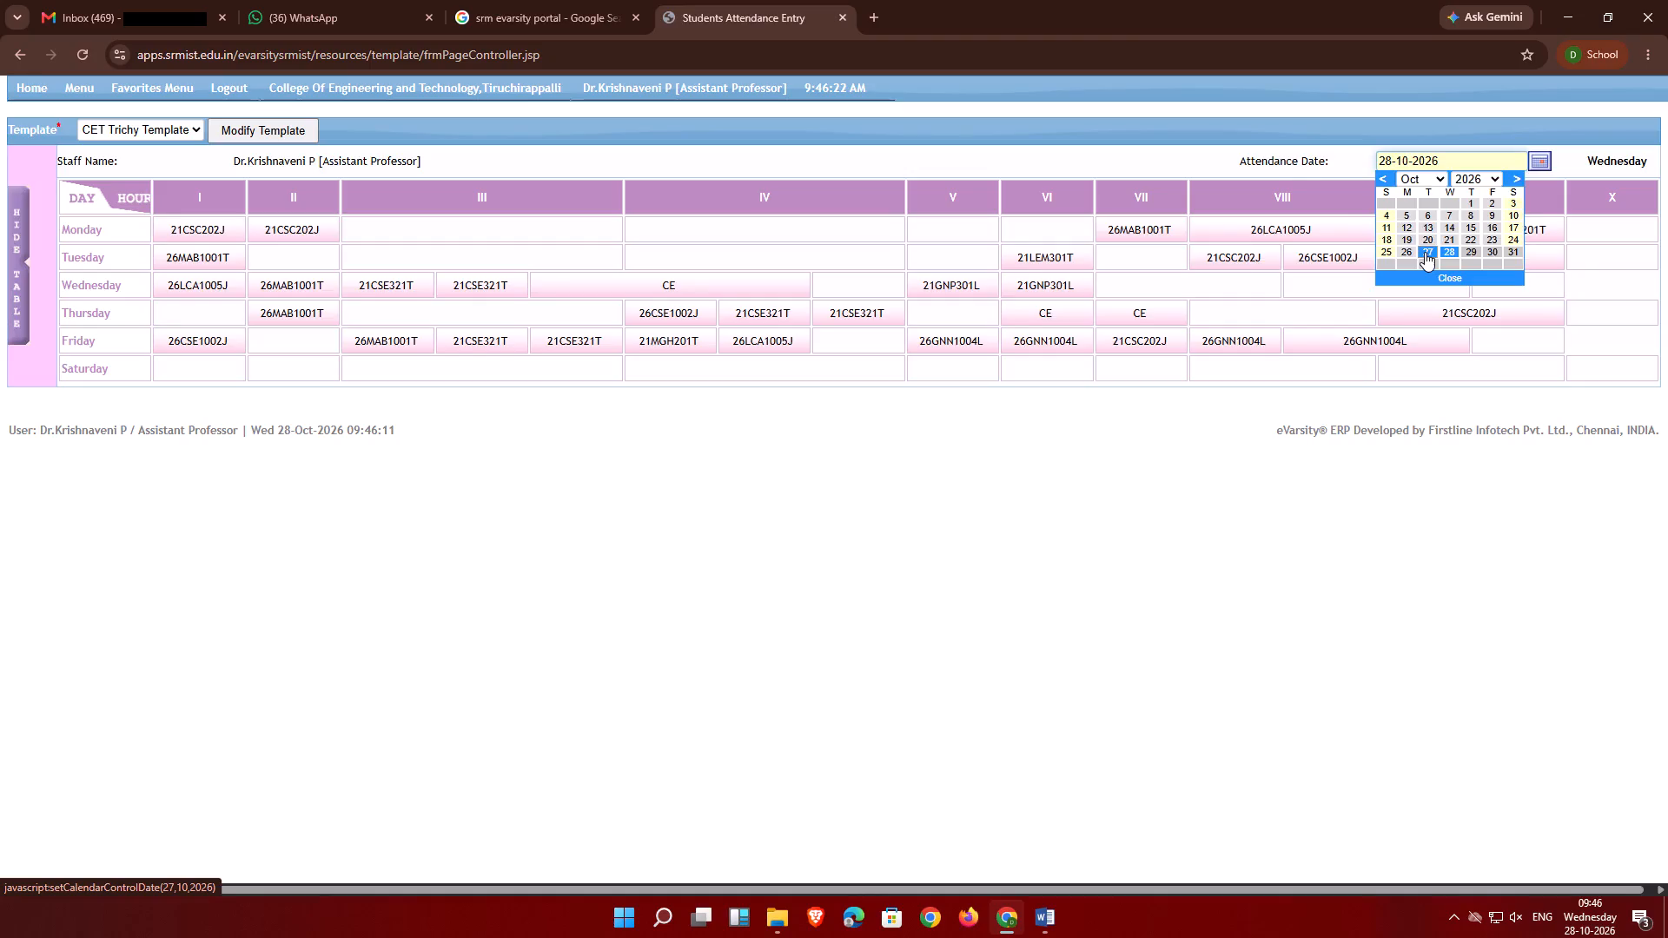
pyautogui.click(1425, 252)
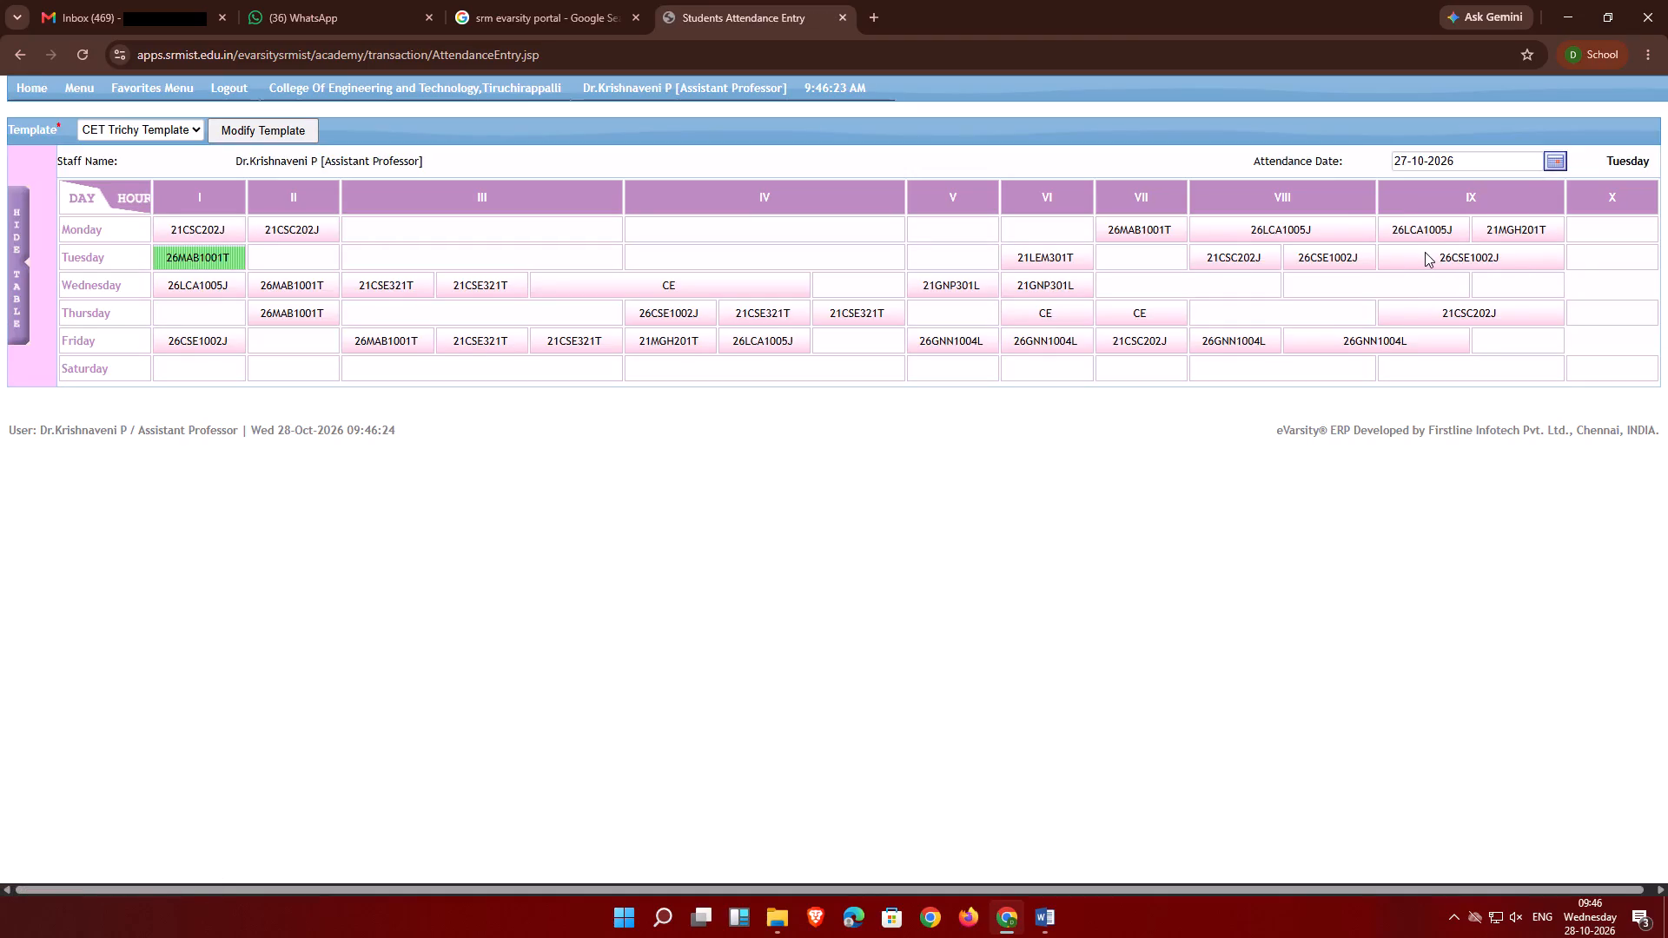
pyautogui.click(1051, 257)
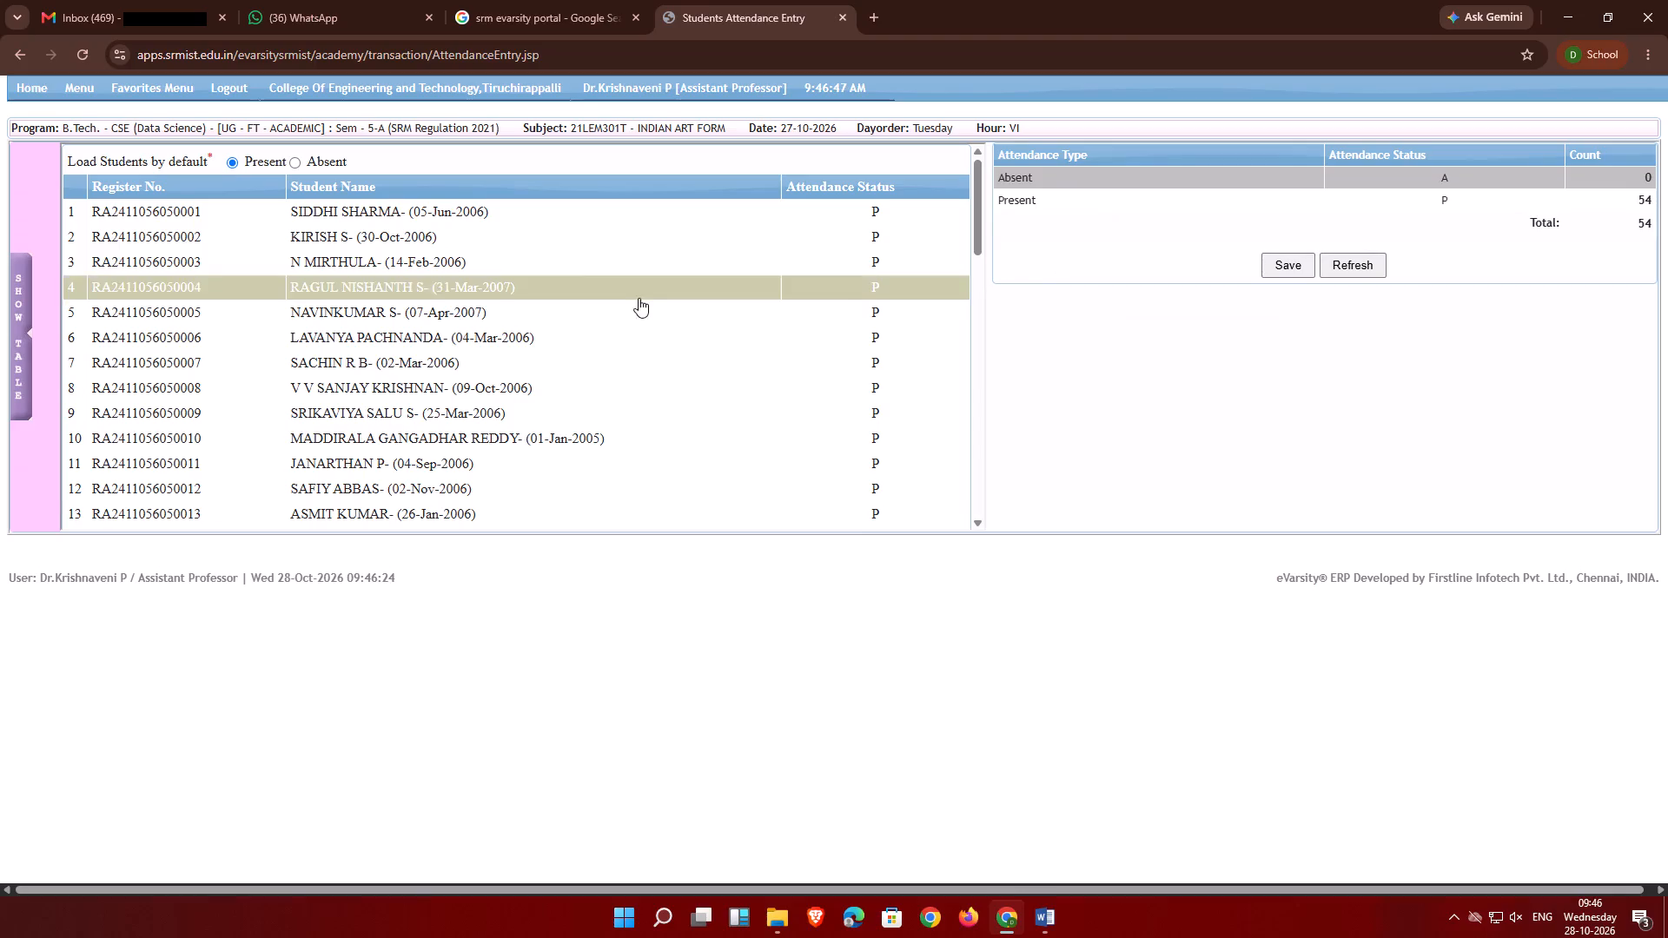
# Mark the students in rows 11, 21, 22 and 28 of the 21LEM301T list absent.
pyautogui.click(873, 464)
pyautogui.tripleClick(974, 523)
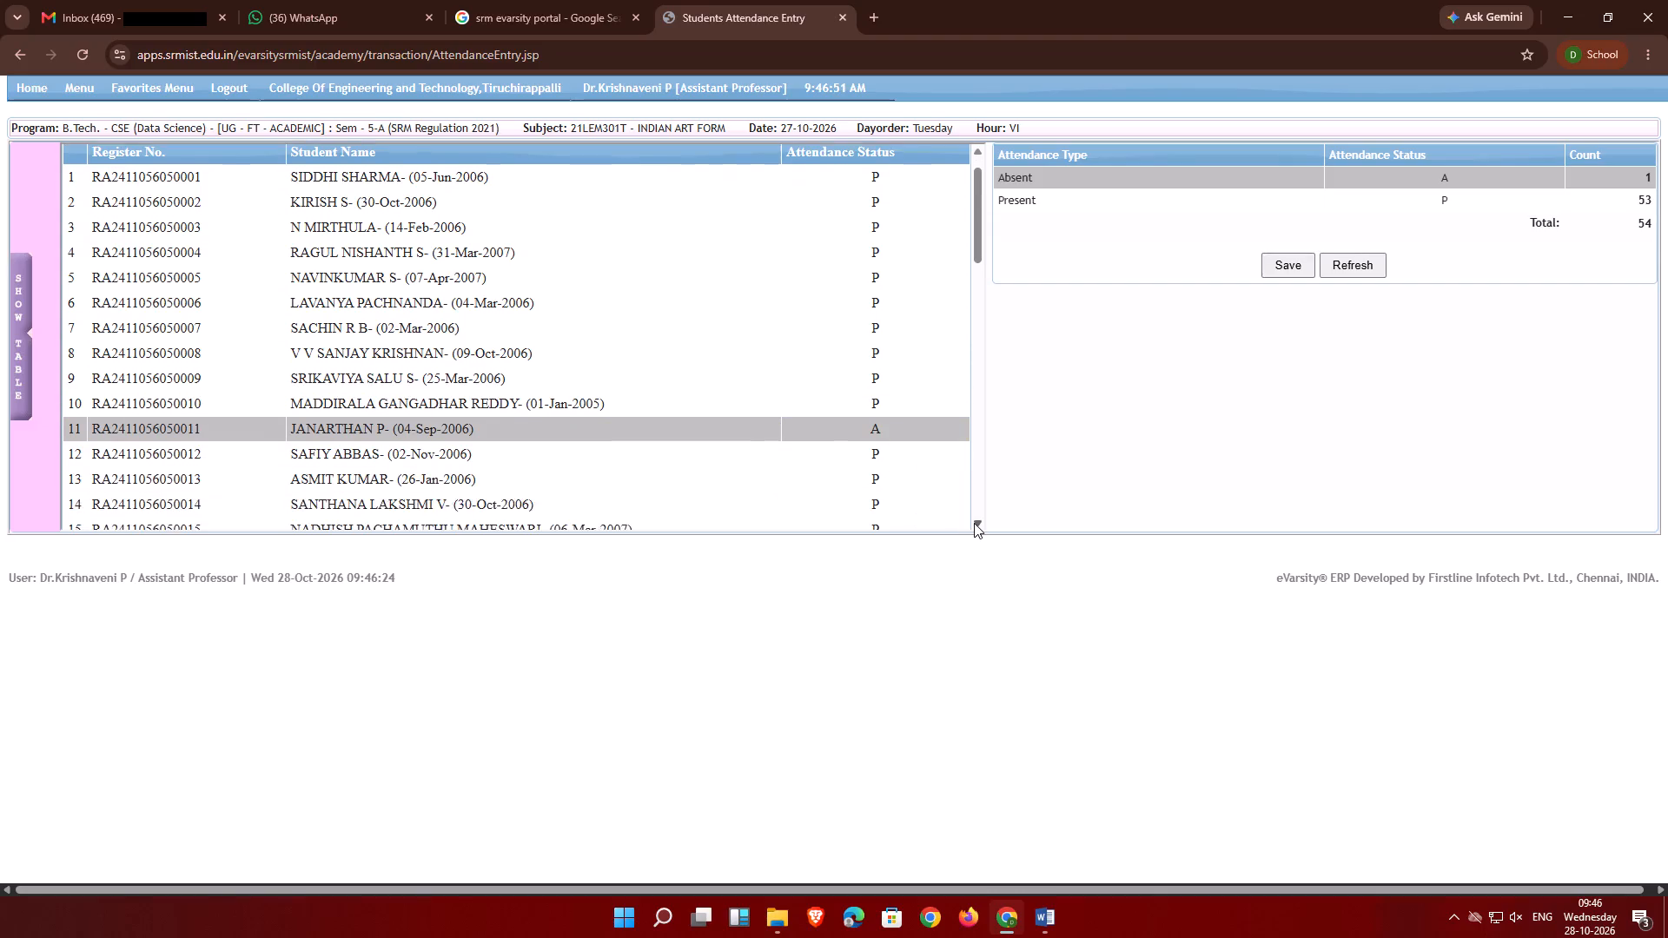
pyautogui.tripleClick(974, 523)
pyautogui.tripleClick(974, 523)
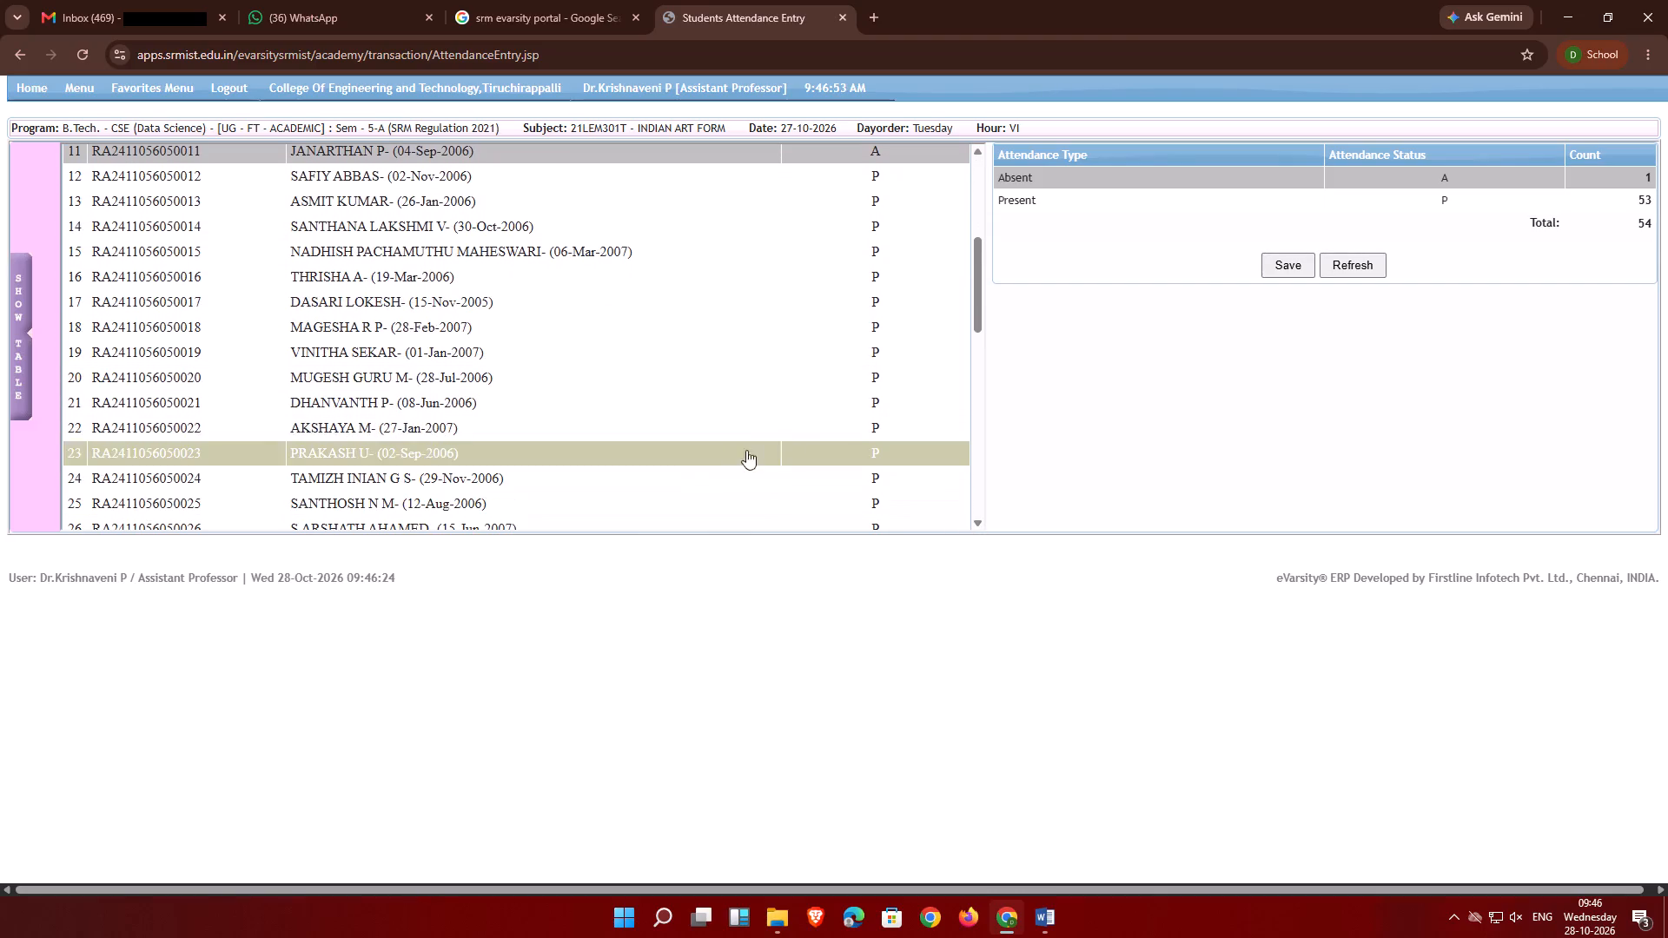
pyautogui.click(876, 410)
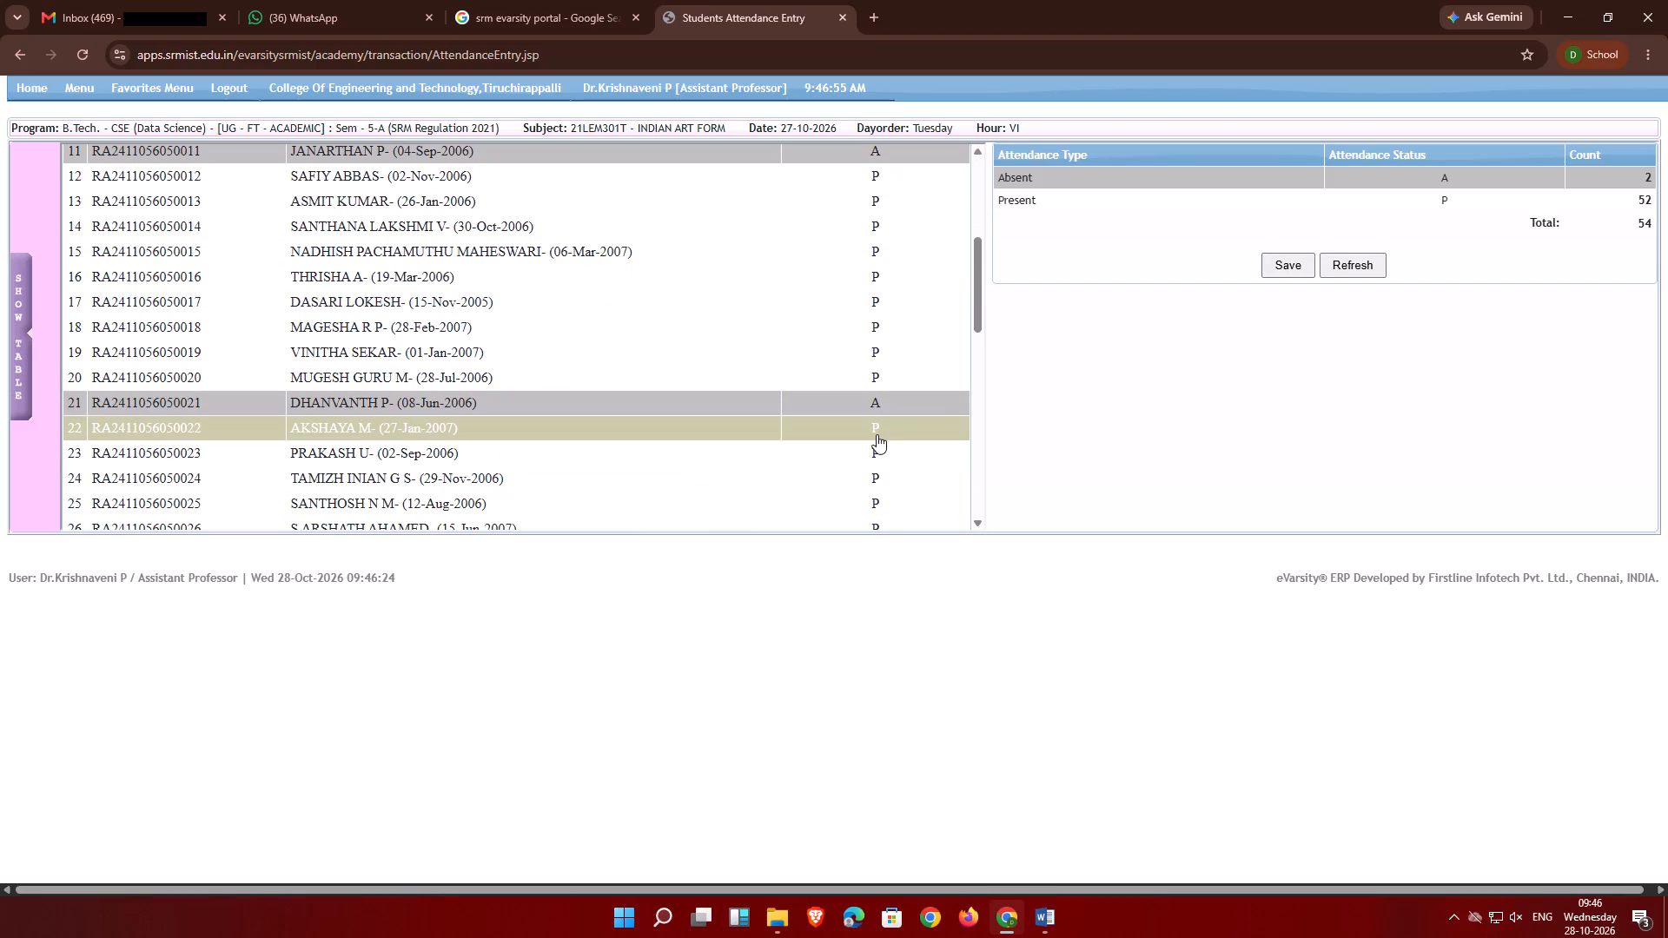
pyautogui.click(877, 434)
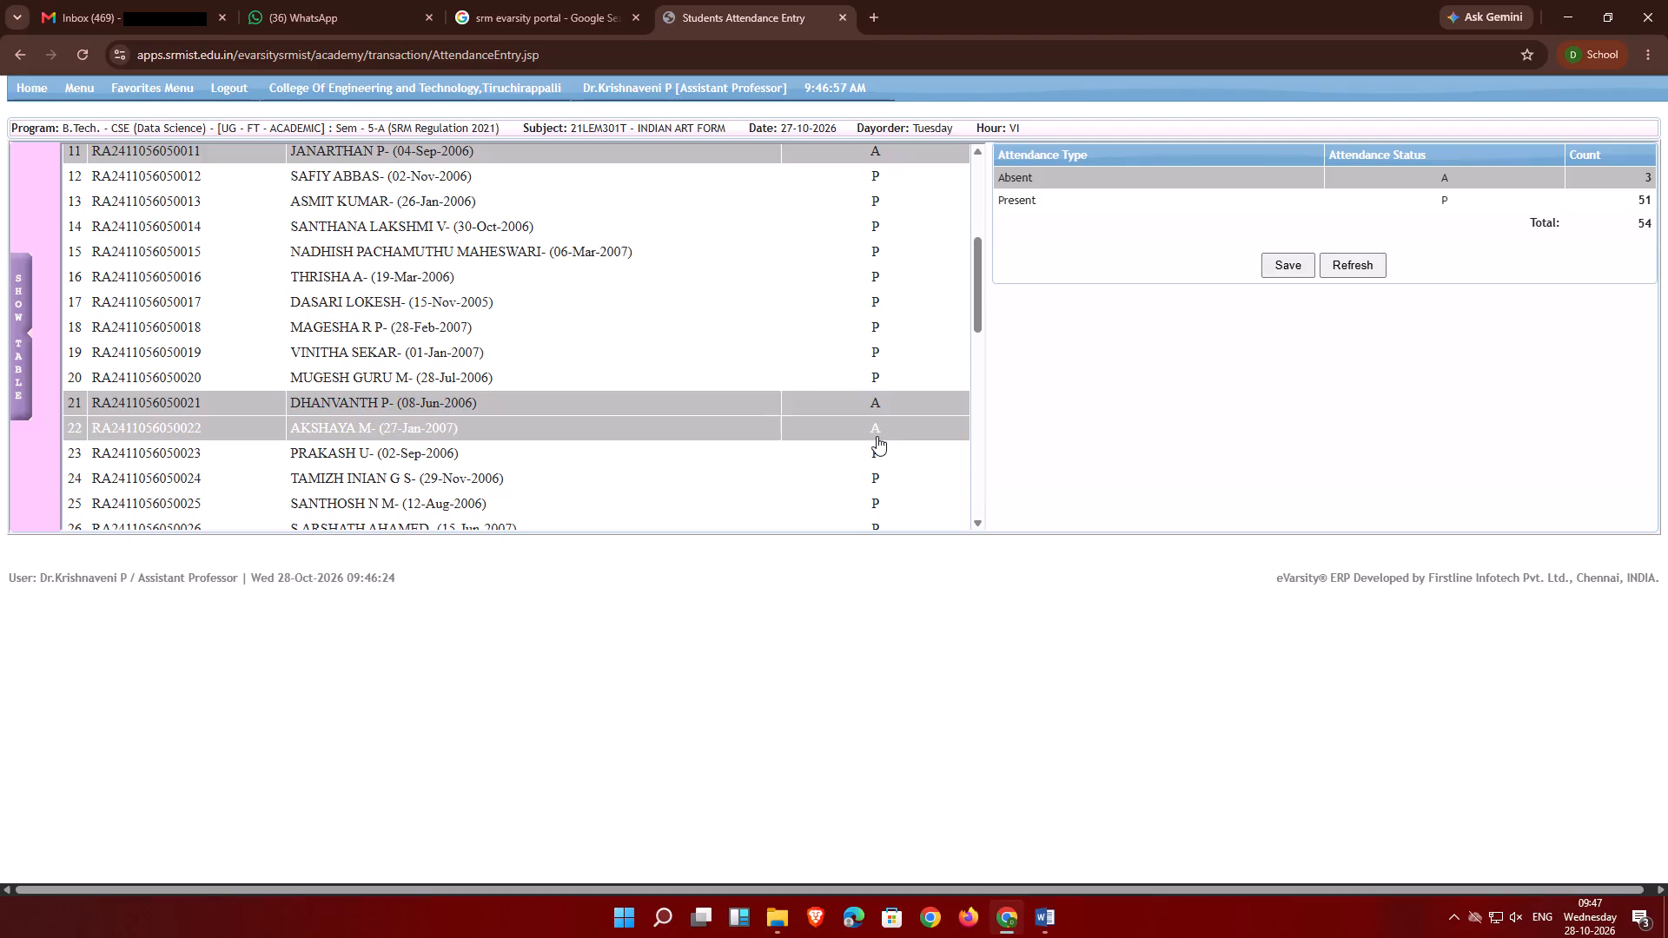
pyautogui.tripleClick(974, 524)
pyautogui.click(974, 524)
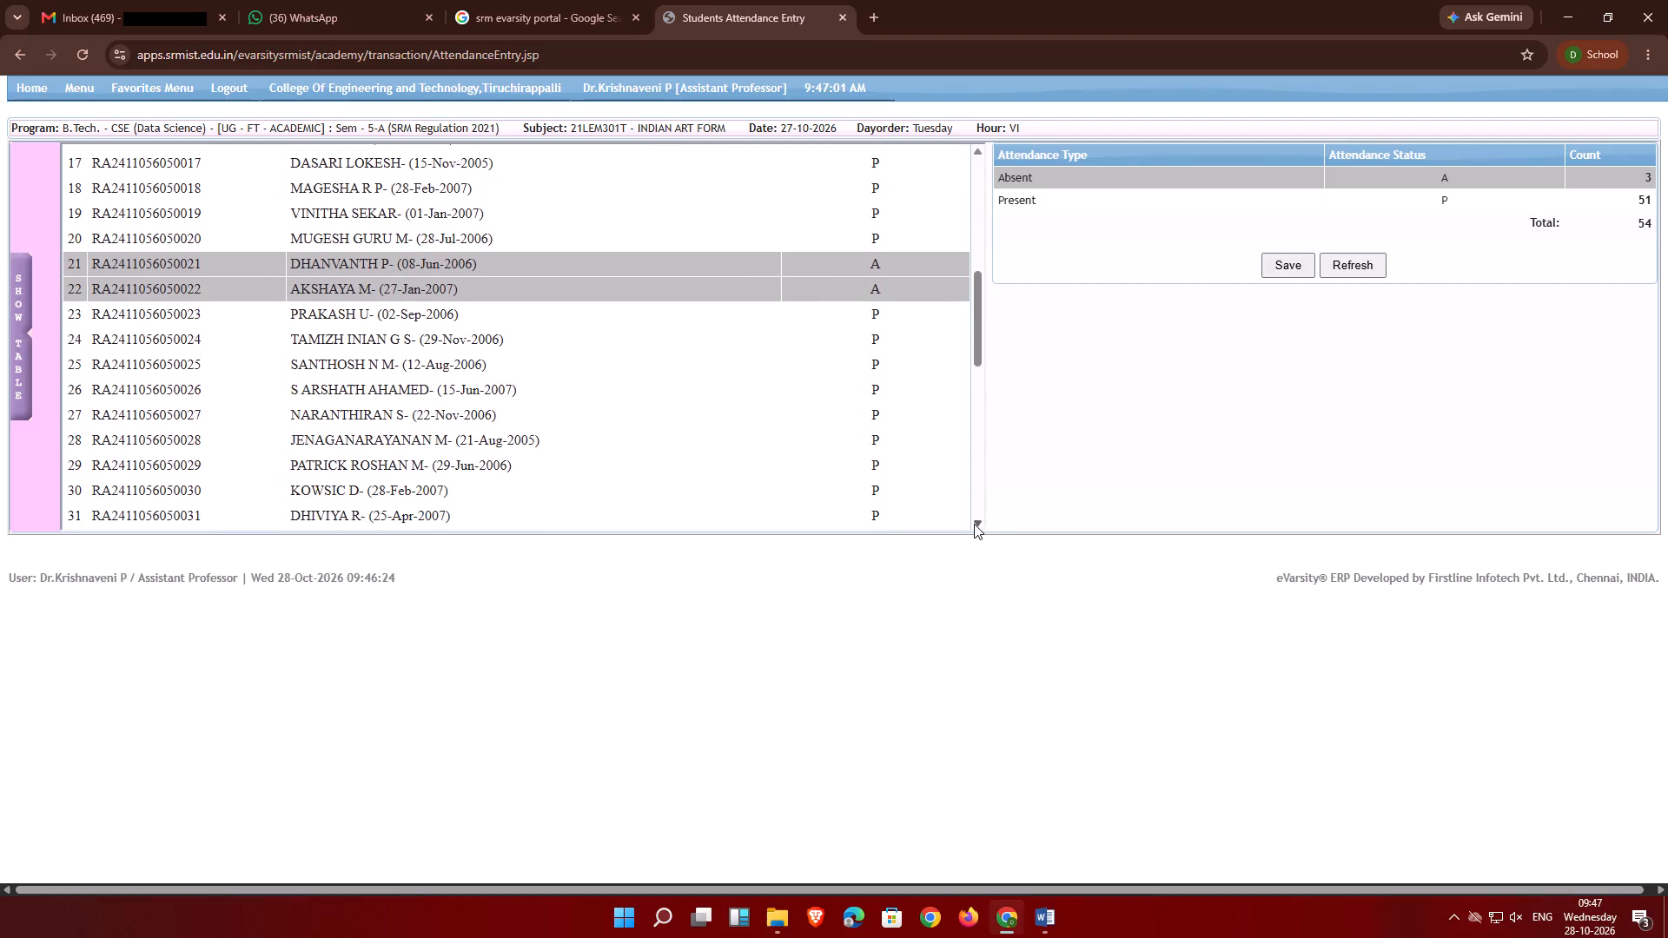
pyautogui.click(966, 445)
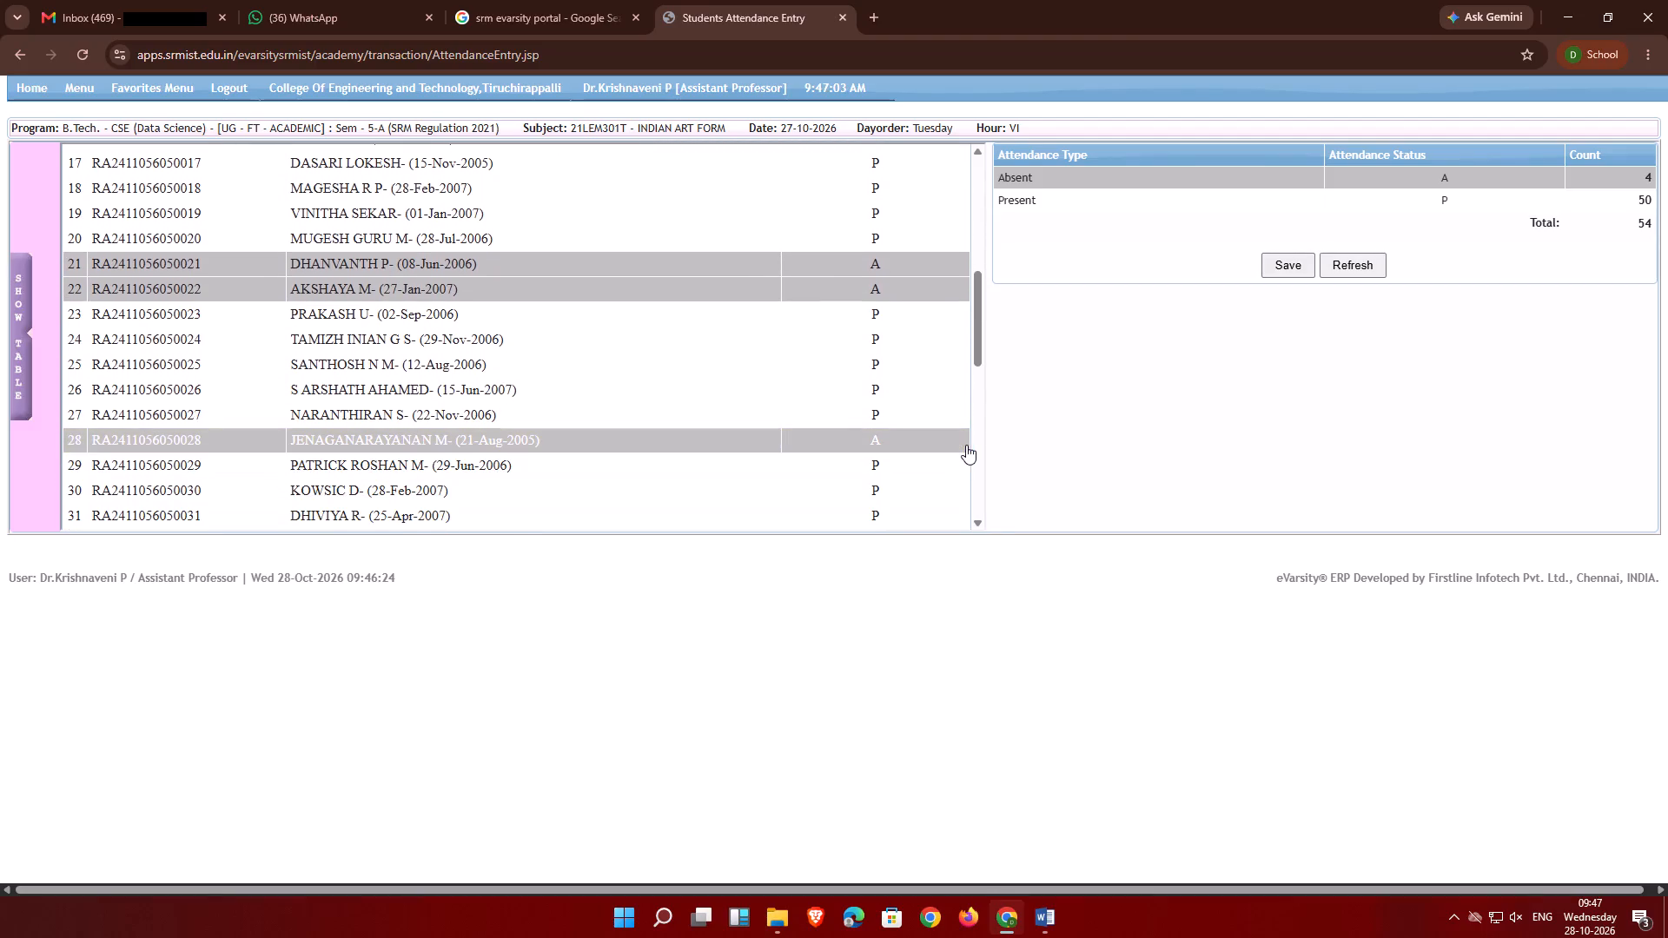
# Mark the students in rows 42, 47, 51 and 52 absent and save the 21LEM301T attendance.
pyautogui.tripleClick(979, 526)
pyautogui.click(979, 526)
pyautogui.tripleClick(979, 526)
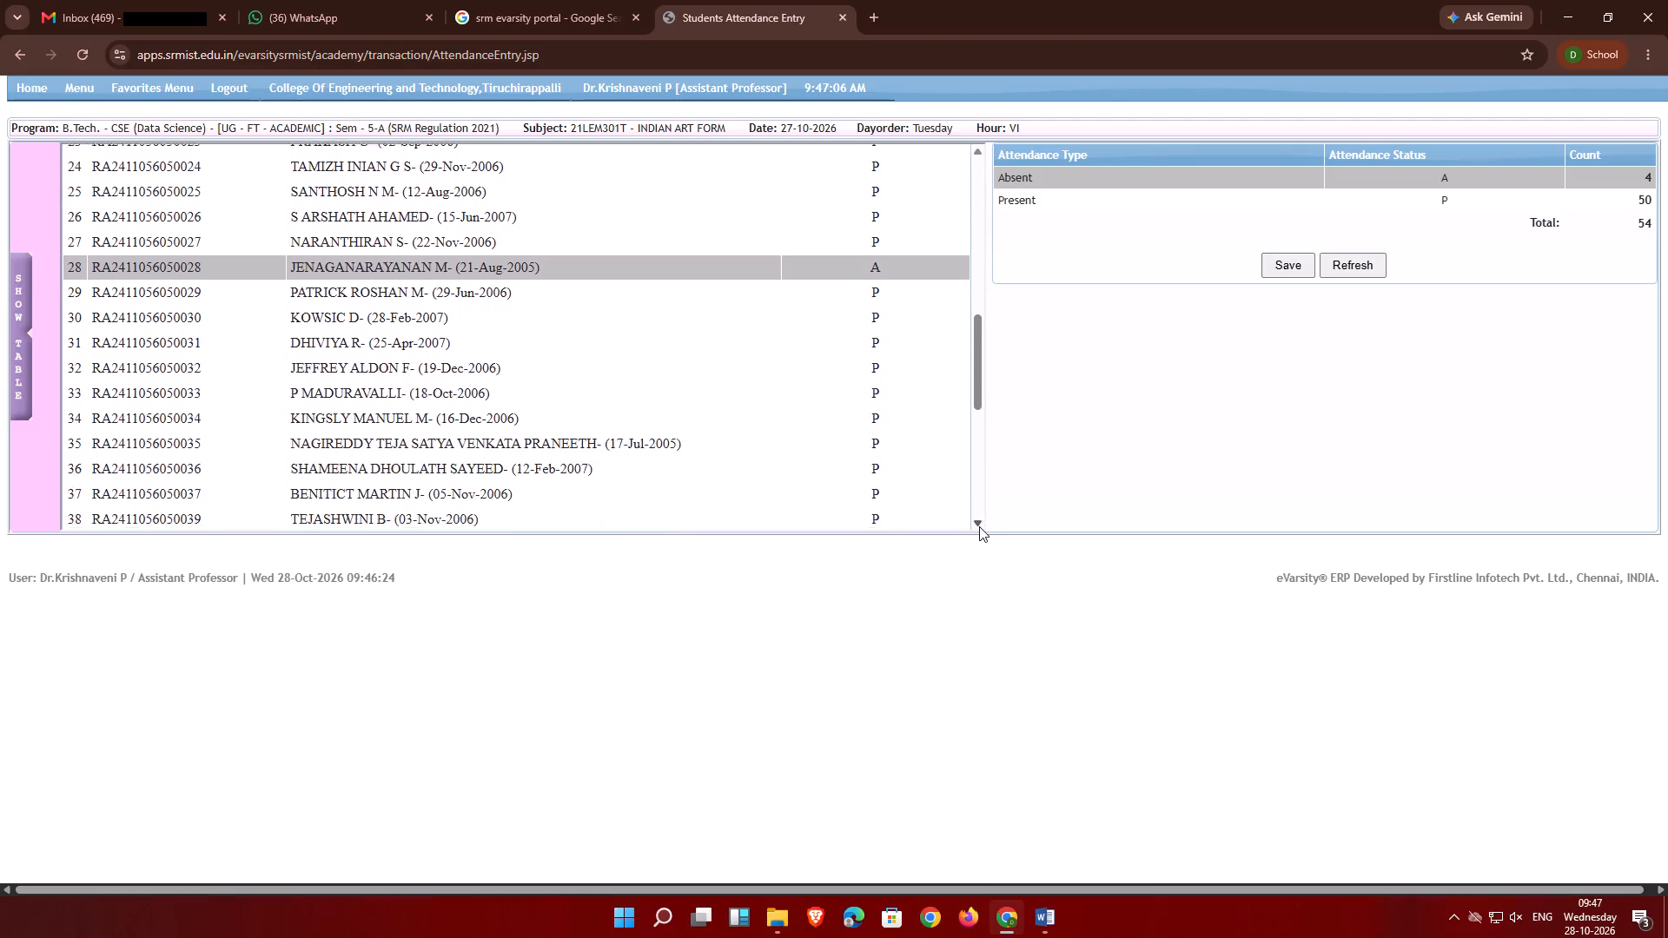
pyautogui.doubleClick(979, 526)
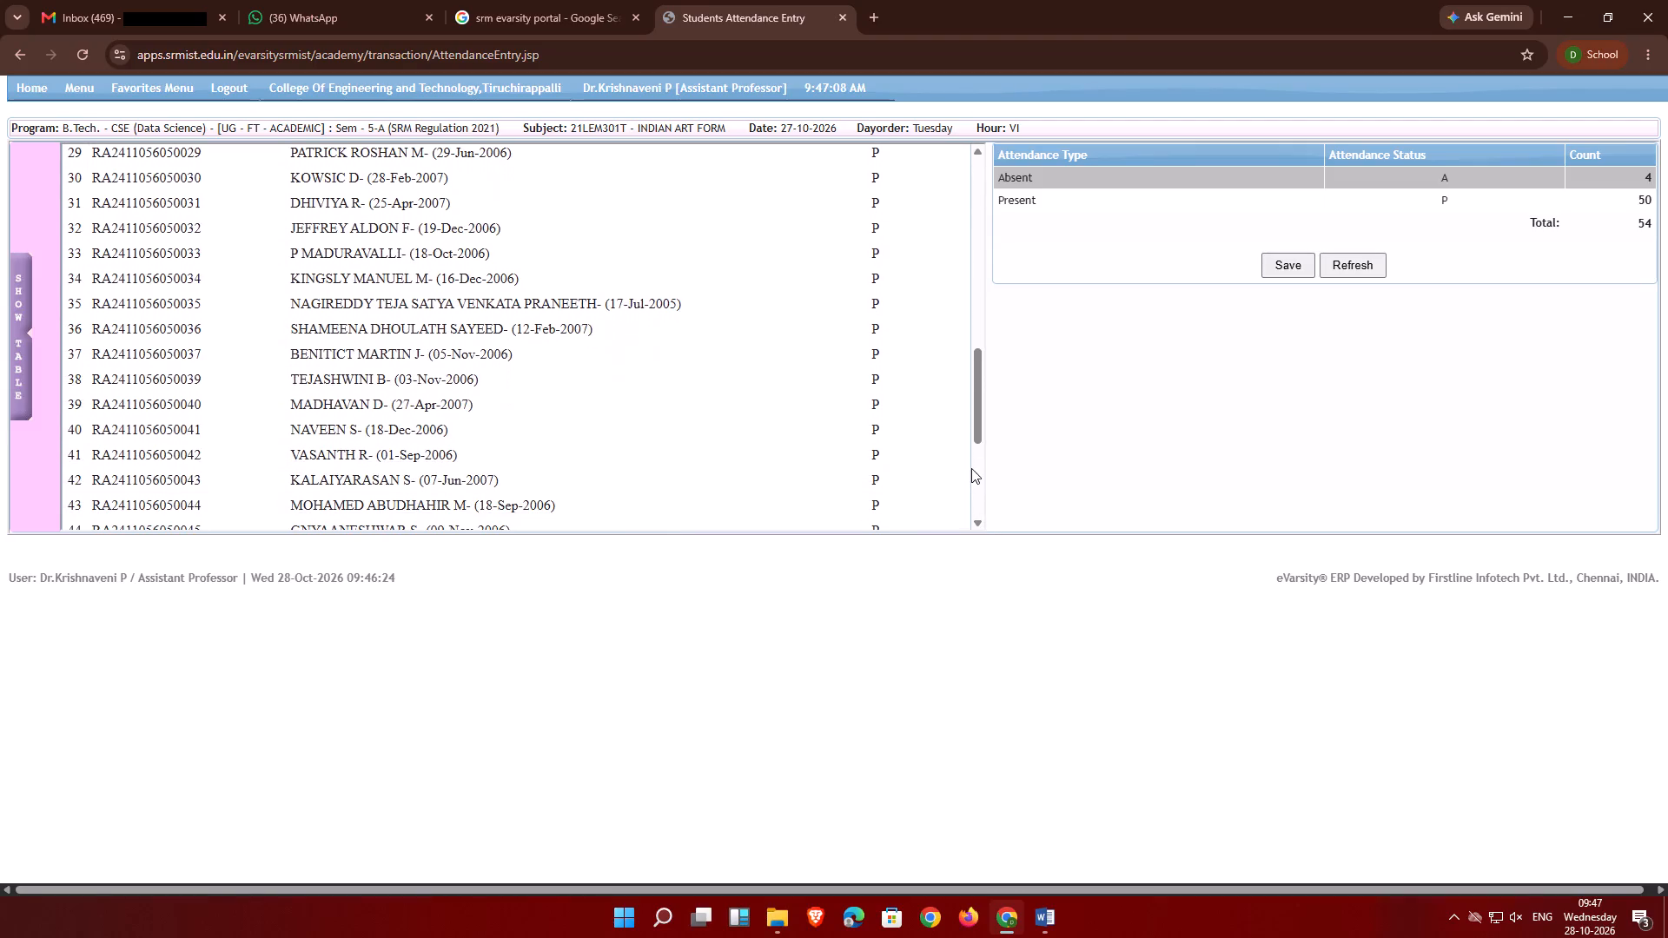
pyautogui.click(867, 484)
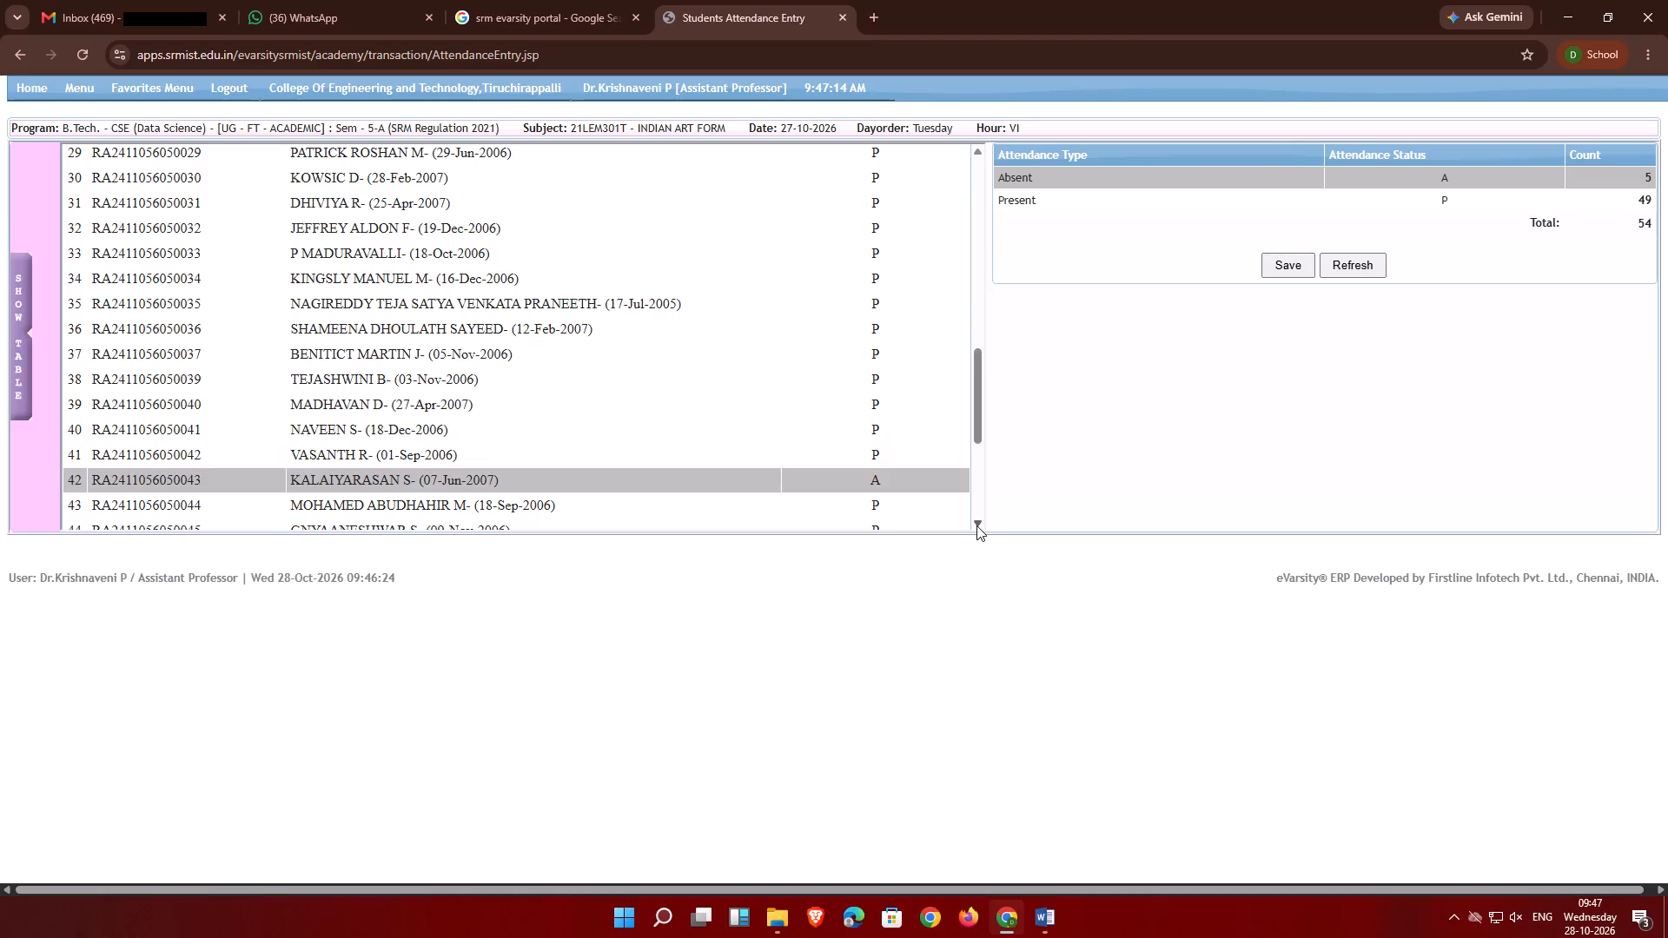
pyautogui.tripleClick(976, 525)
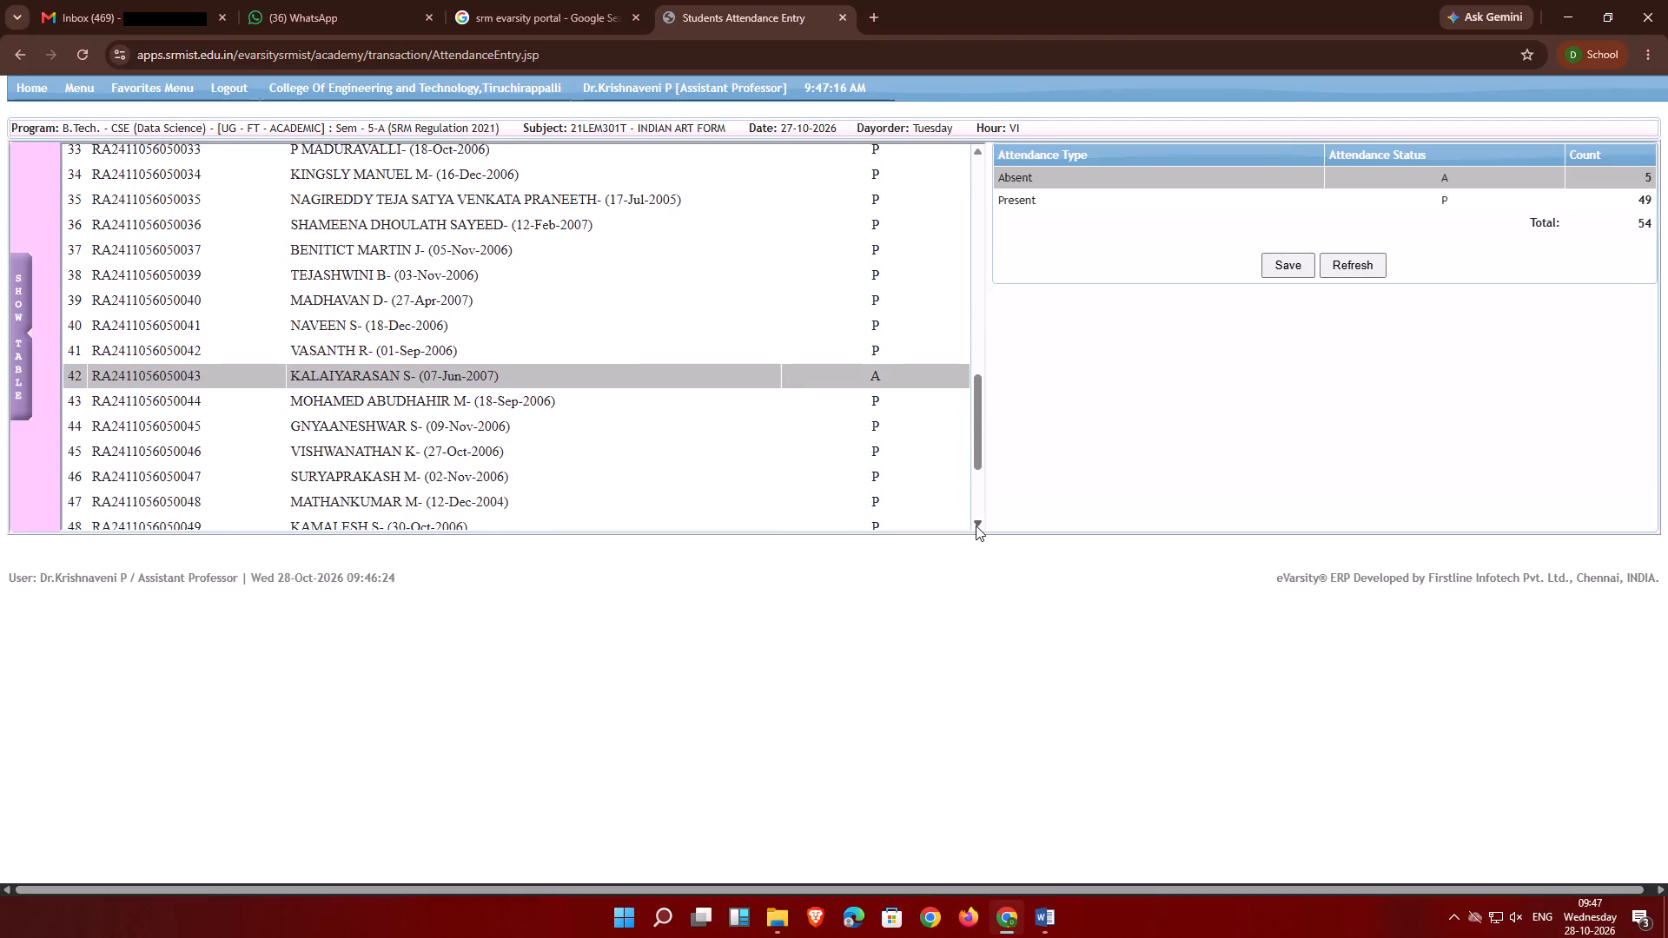
pyautogui.click(976, 525)
pyautogui.click(968, 459)
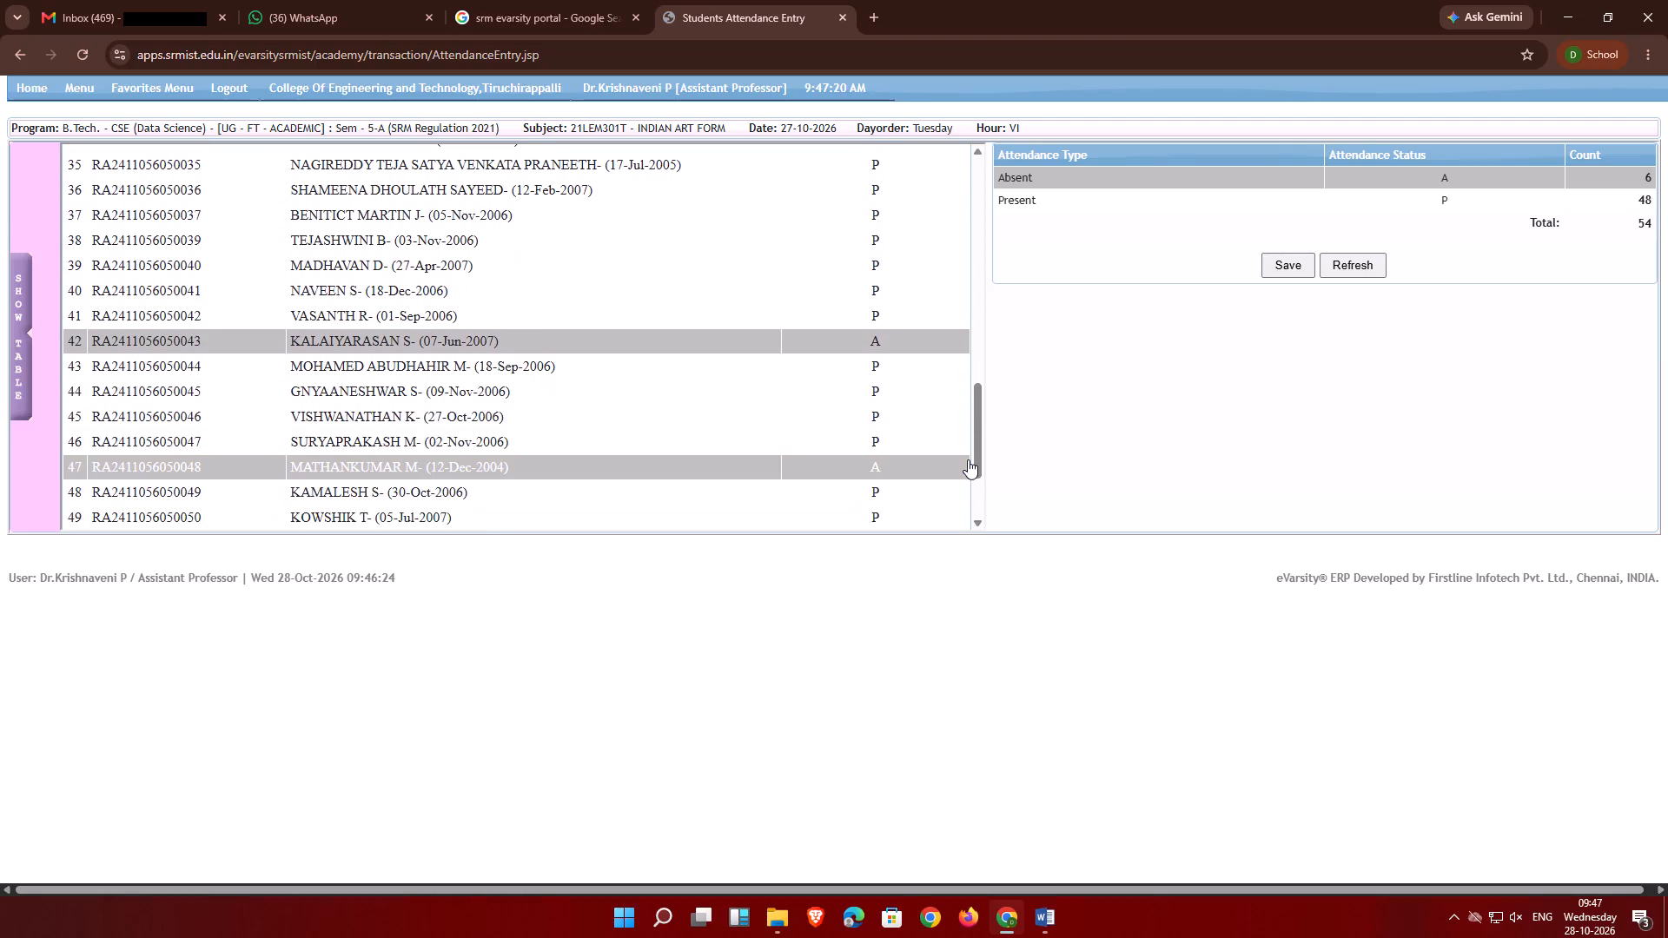
pyautogui.tripleClick(978, 524)
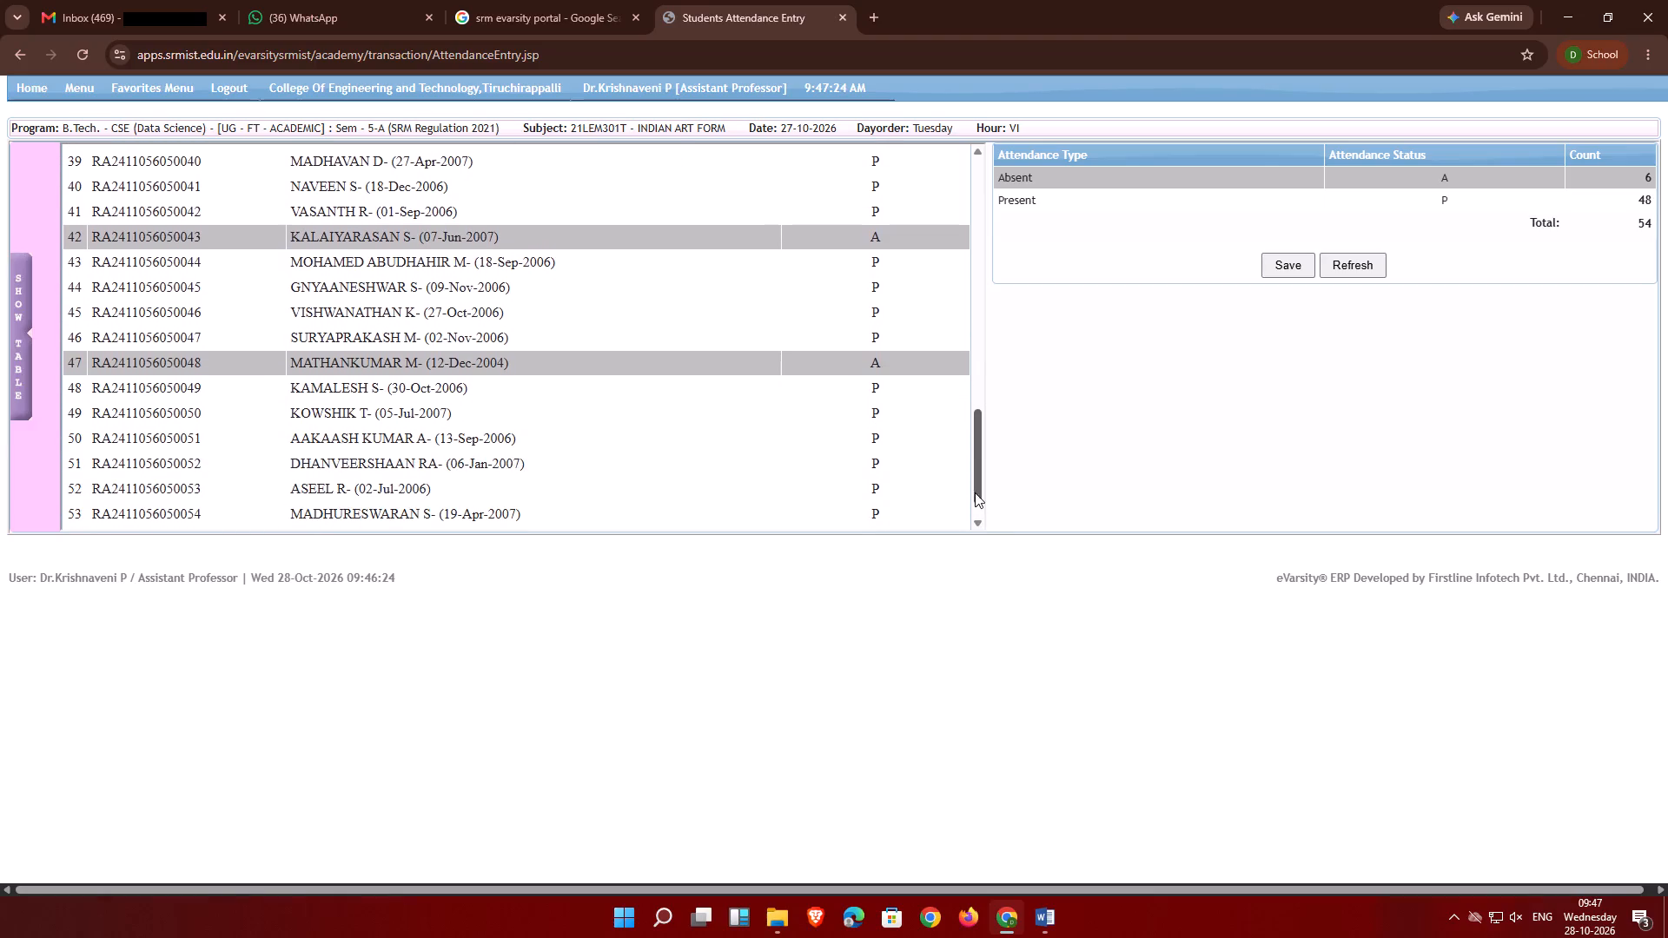
pyautogui.click(863, 467)
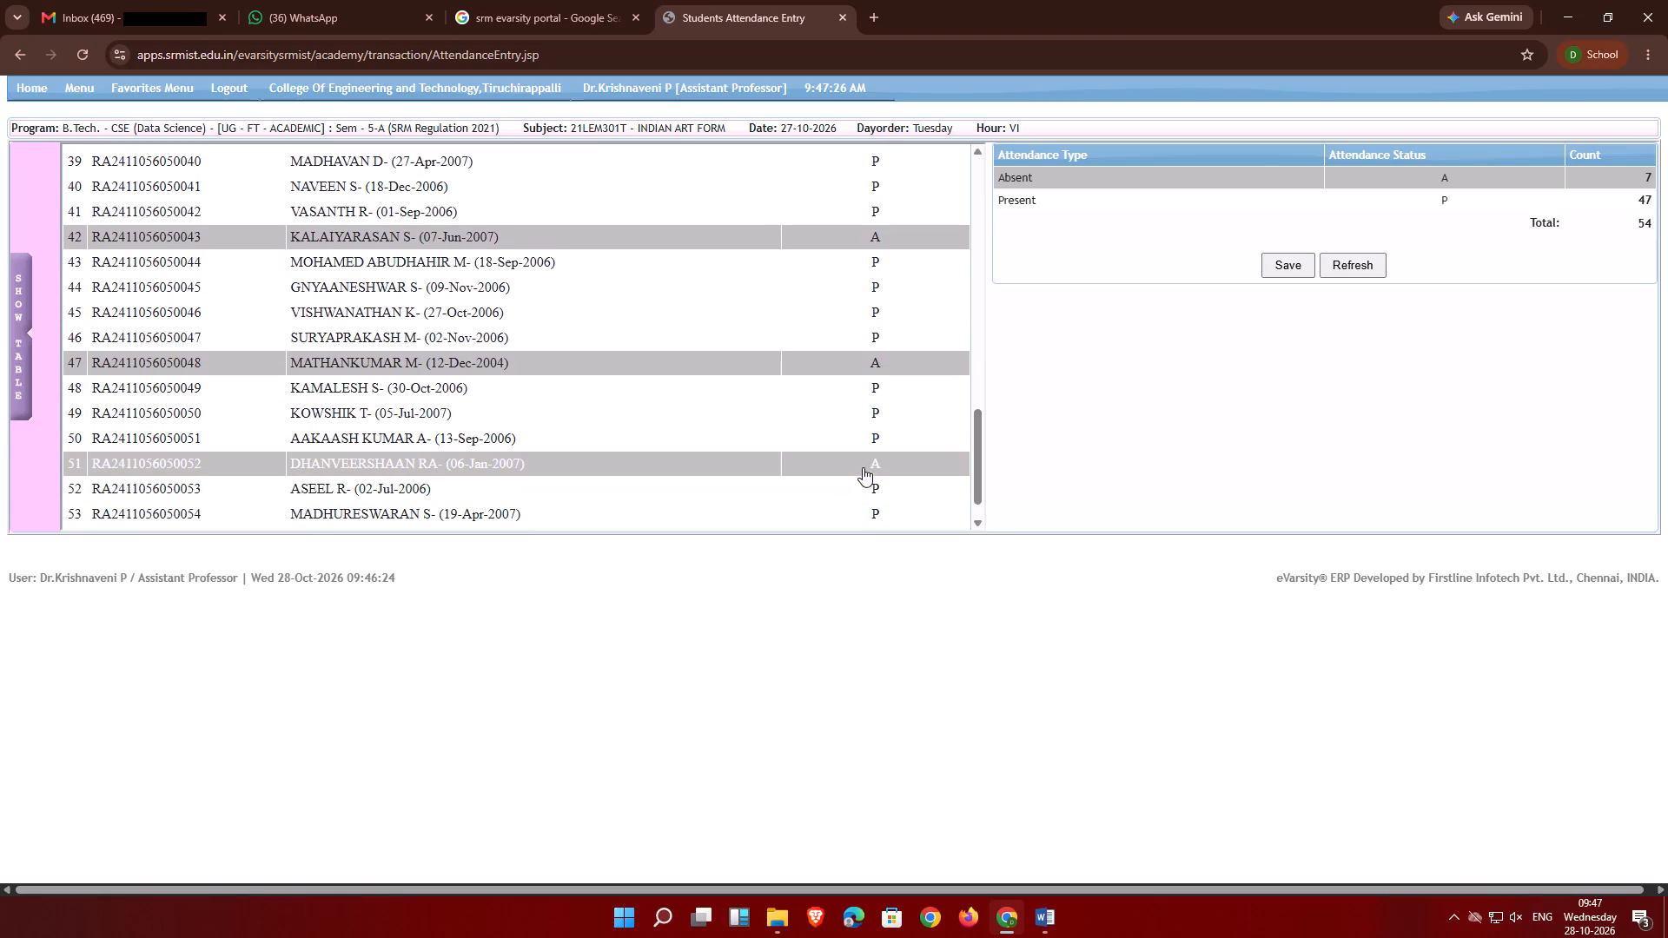
pyautogui.click(864, 492)
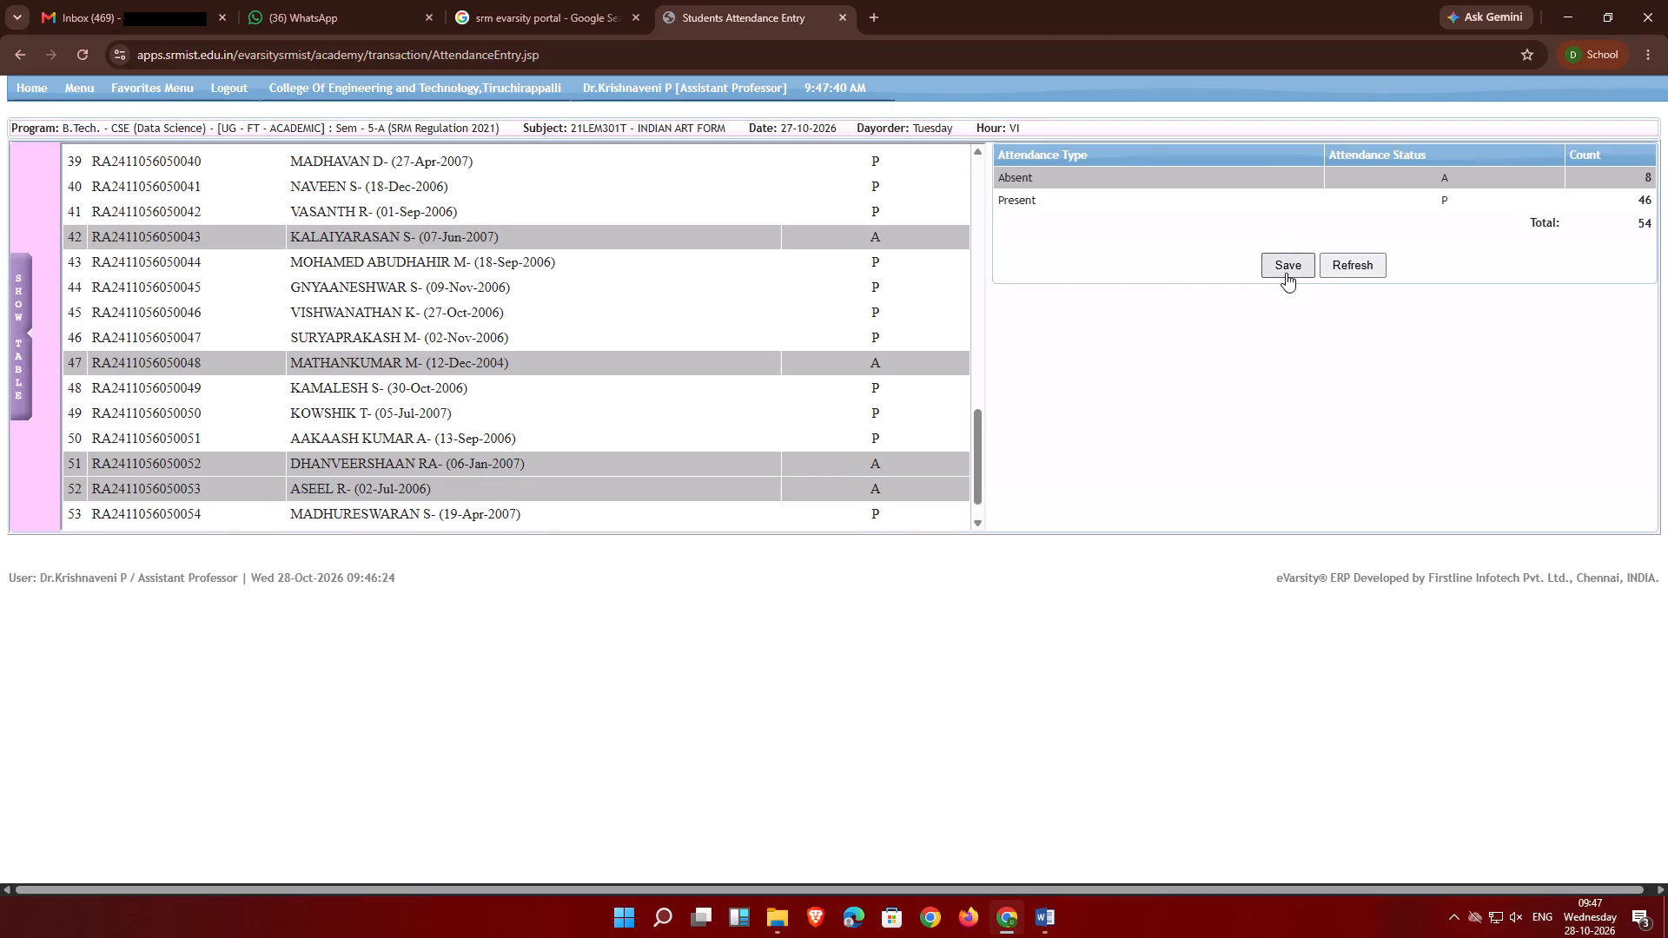
pyautogui.click(1290, 265)
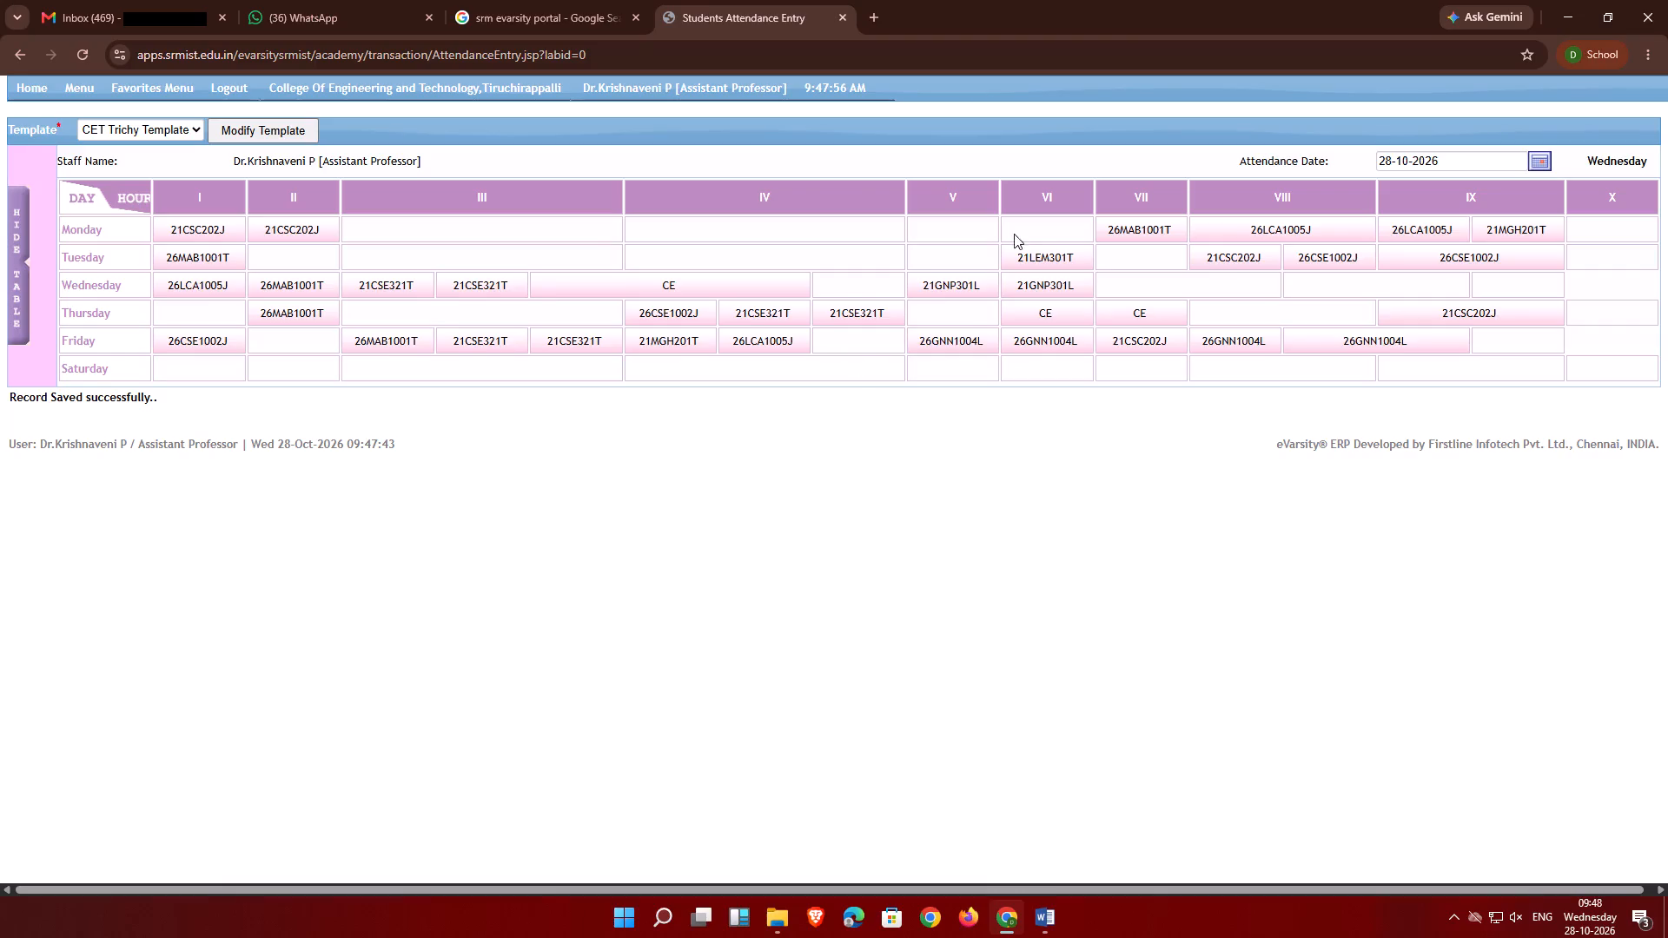
# Save Tuesday's hour VIII attendance for 21CSC202J on 27-10-2026 with all students present.
pyautogui.click(1048, 261)
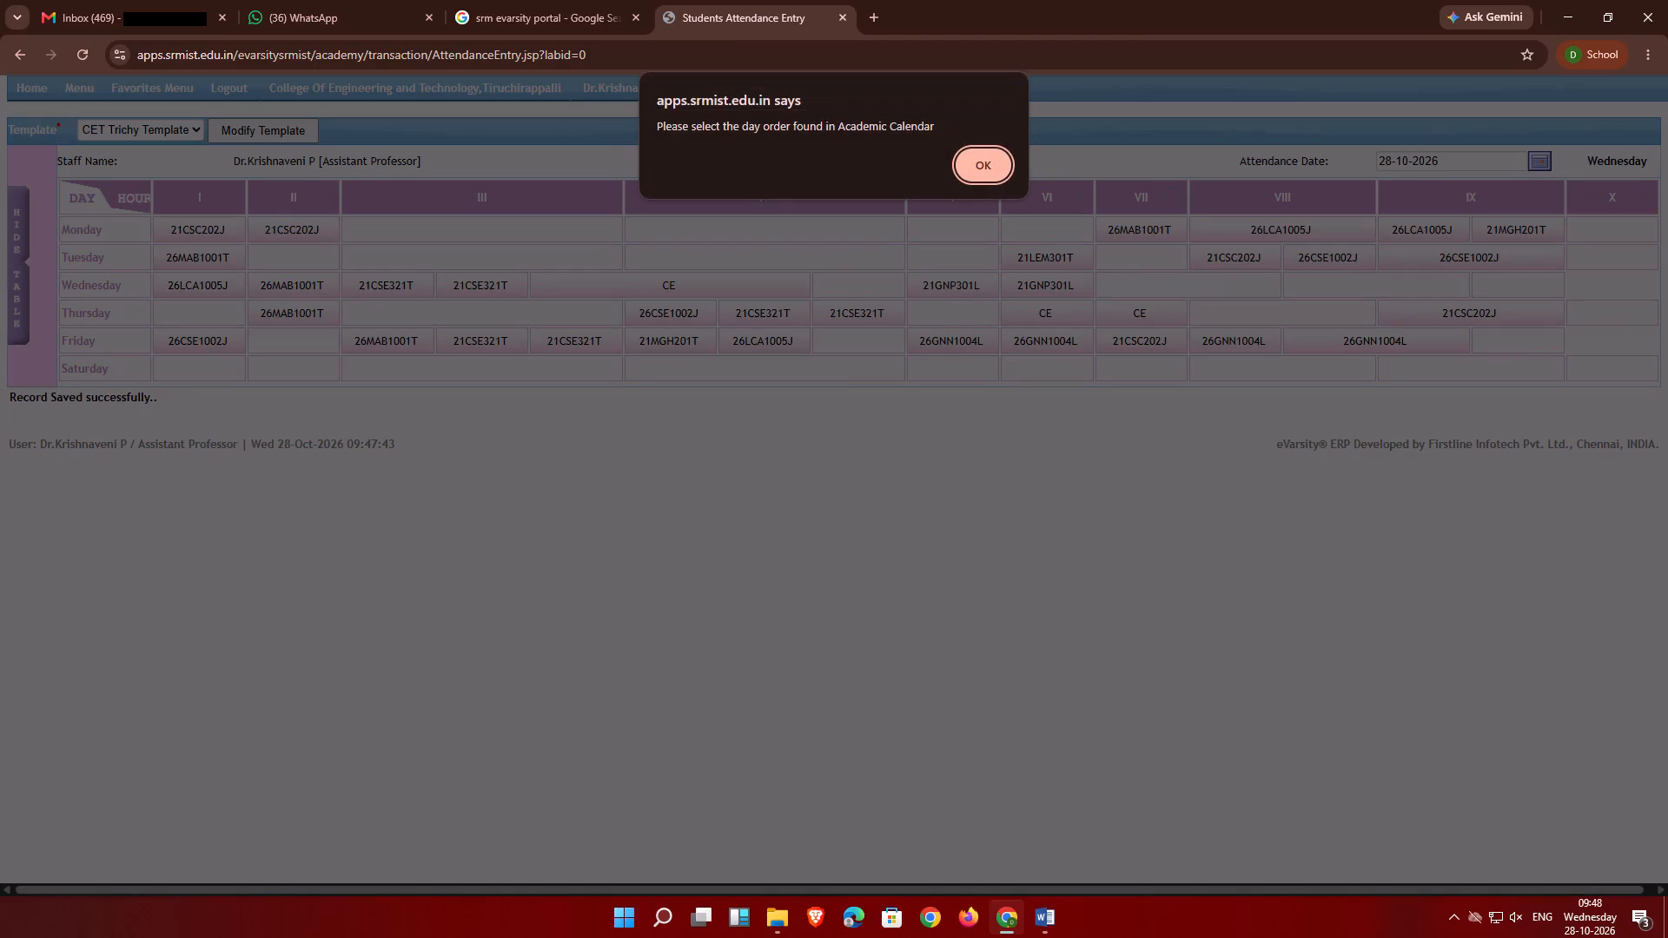
pyautogui.click(979, 161)
pyautogui.click(1545, 160)
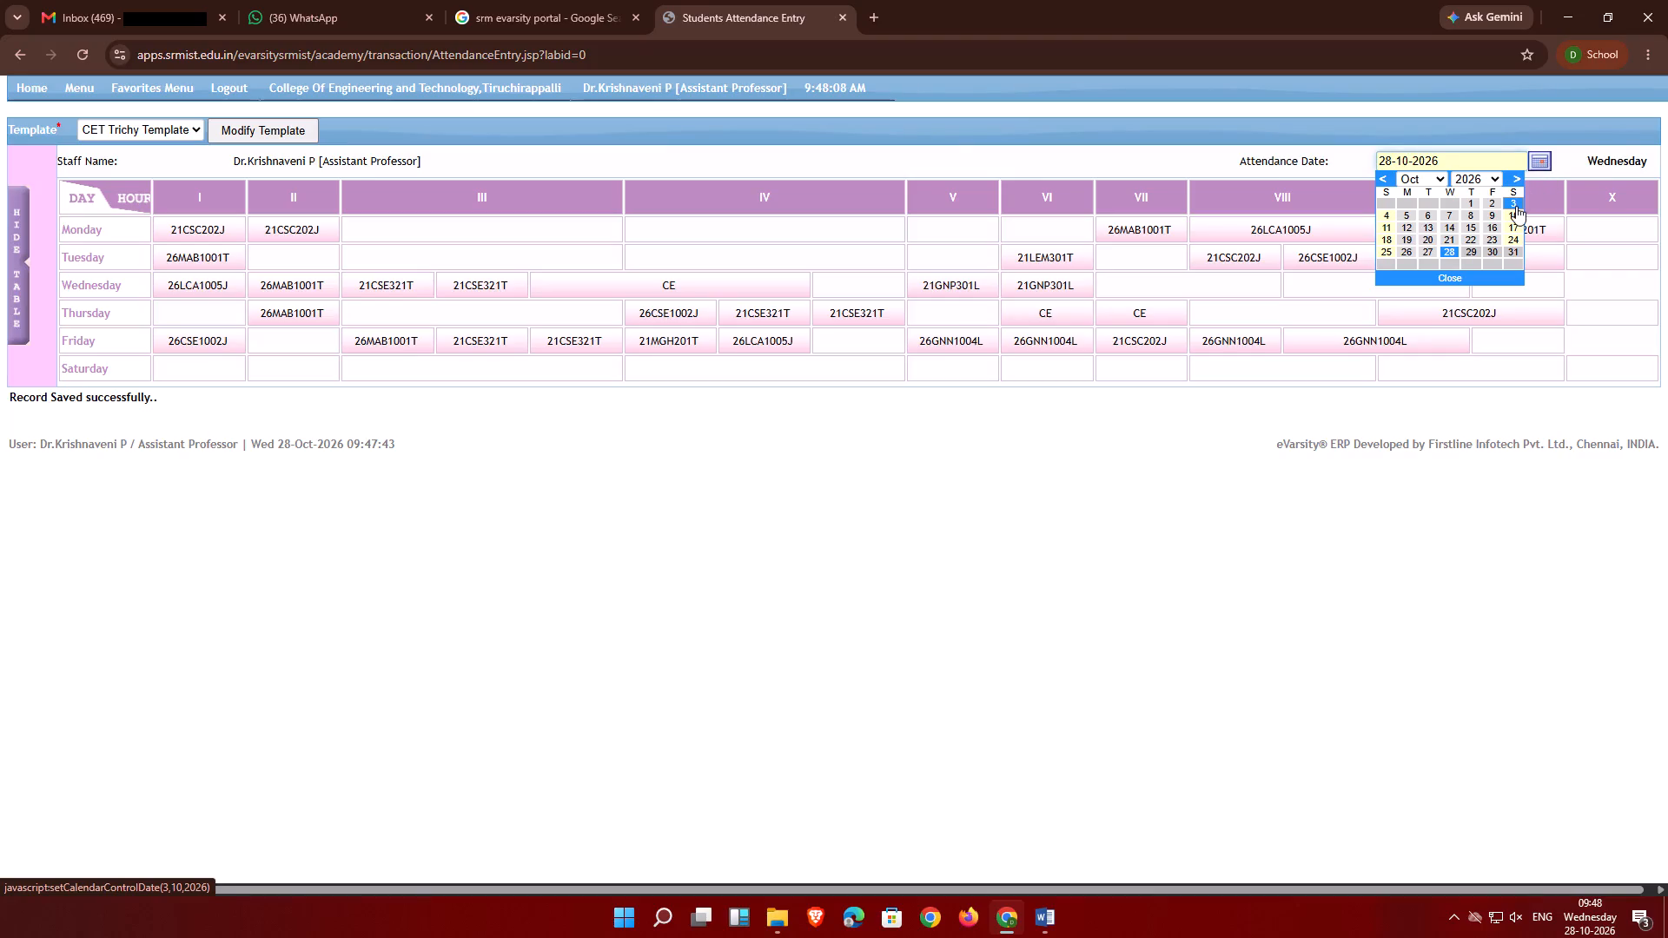
pyautogui.click(1429, 246)
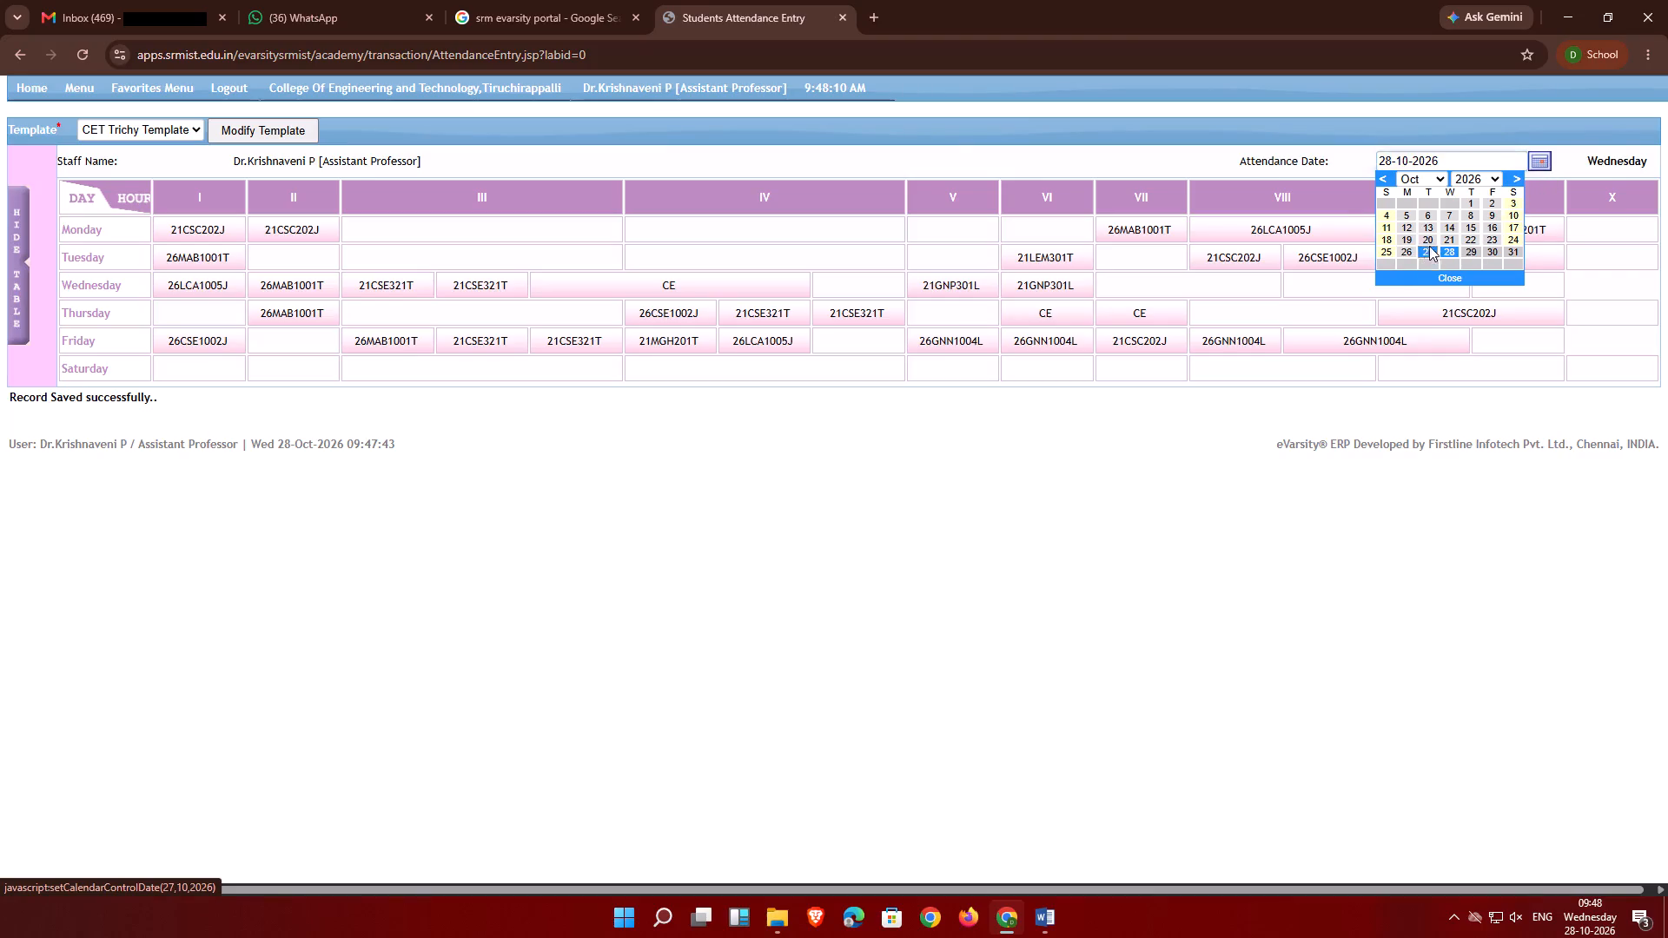
pyautogui.click(1237, 257)
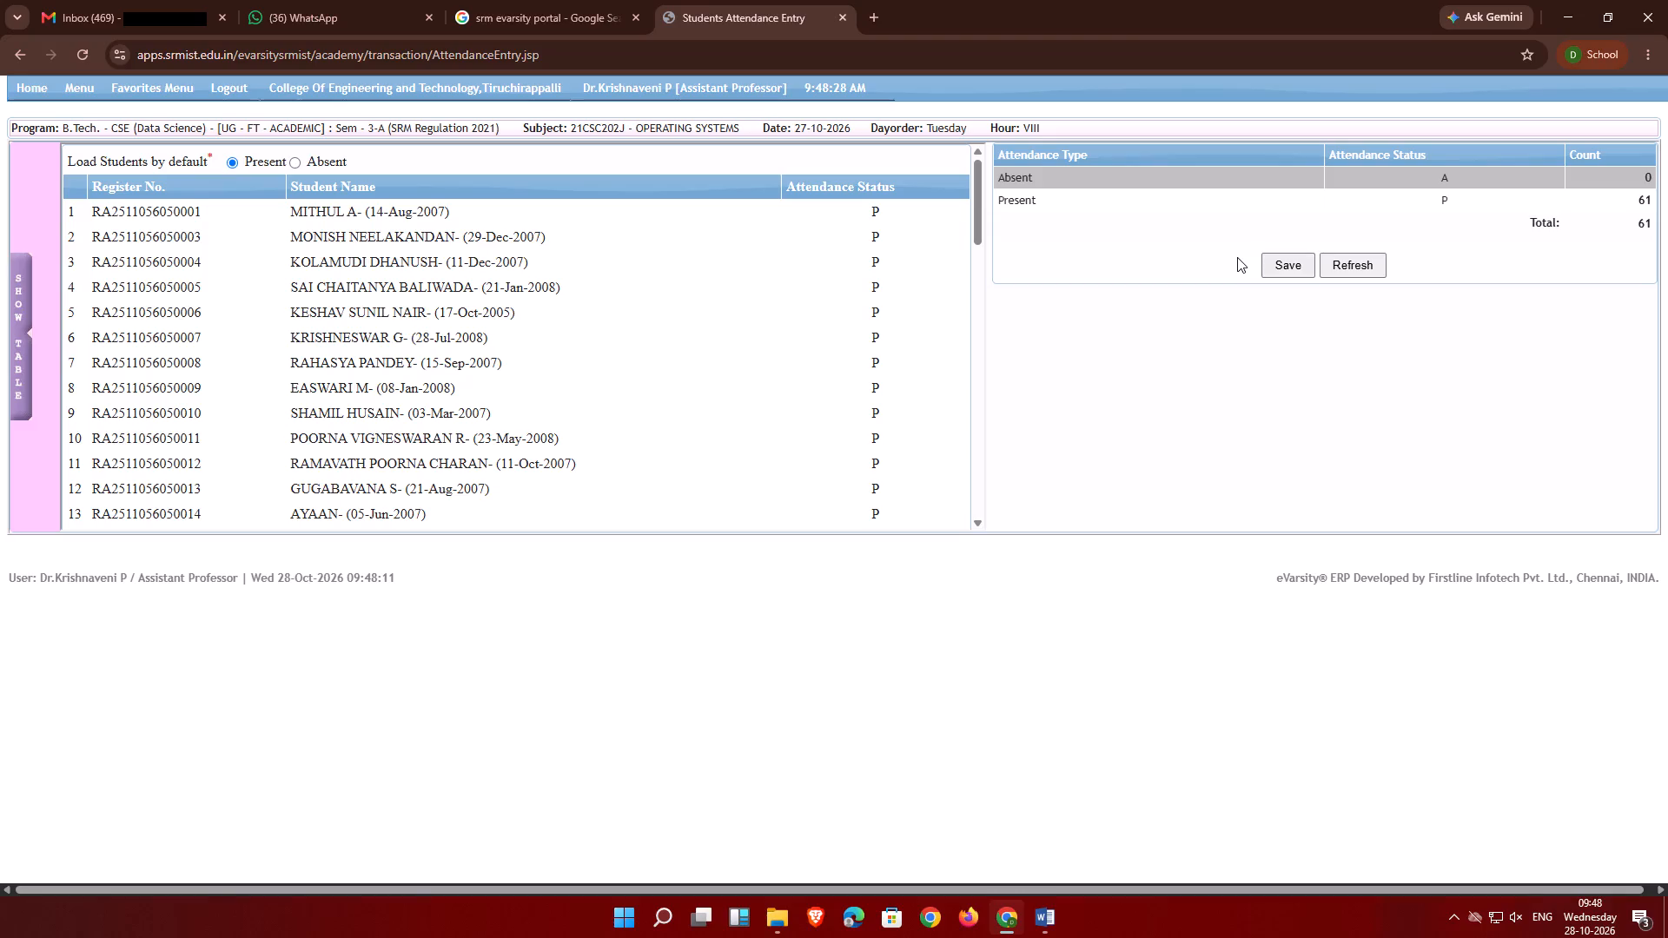
pyautogui.click(1294, 270)
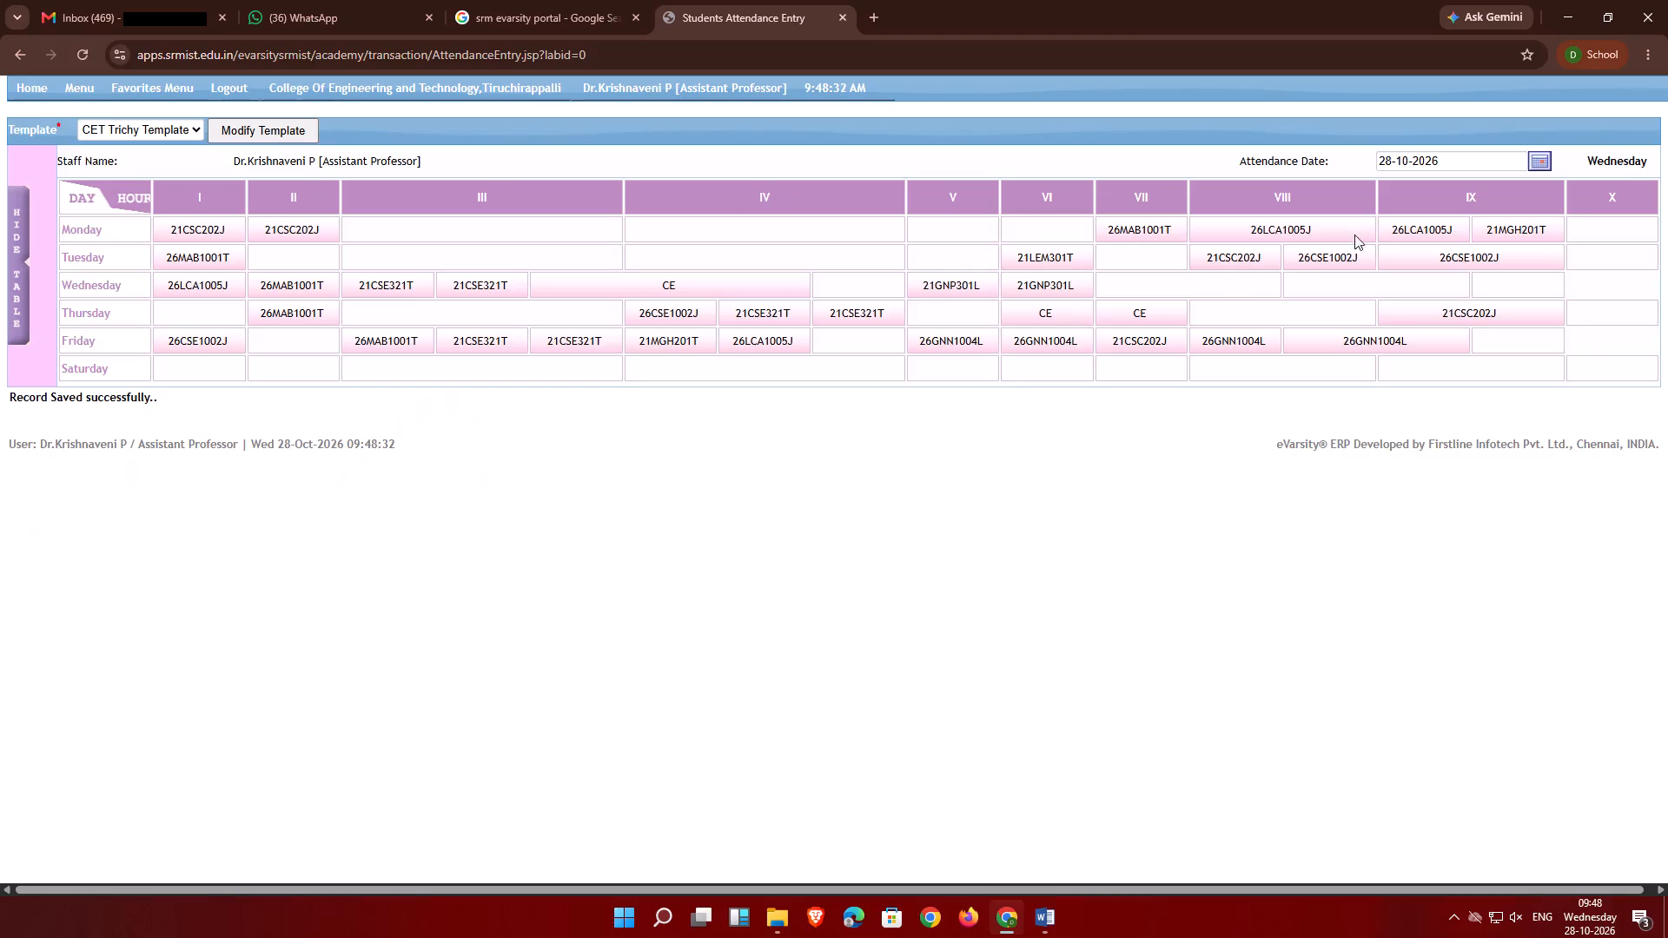
# Save Tuesday's hour VIII attendance for 26CSE1002J on 27-10-2026 with all students present.
pyautogui.click(1548, 156)
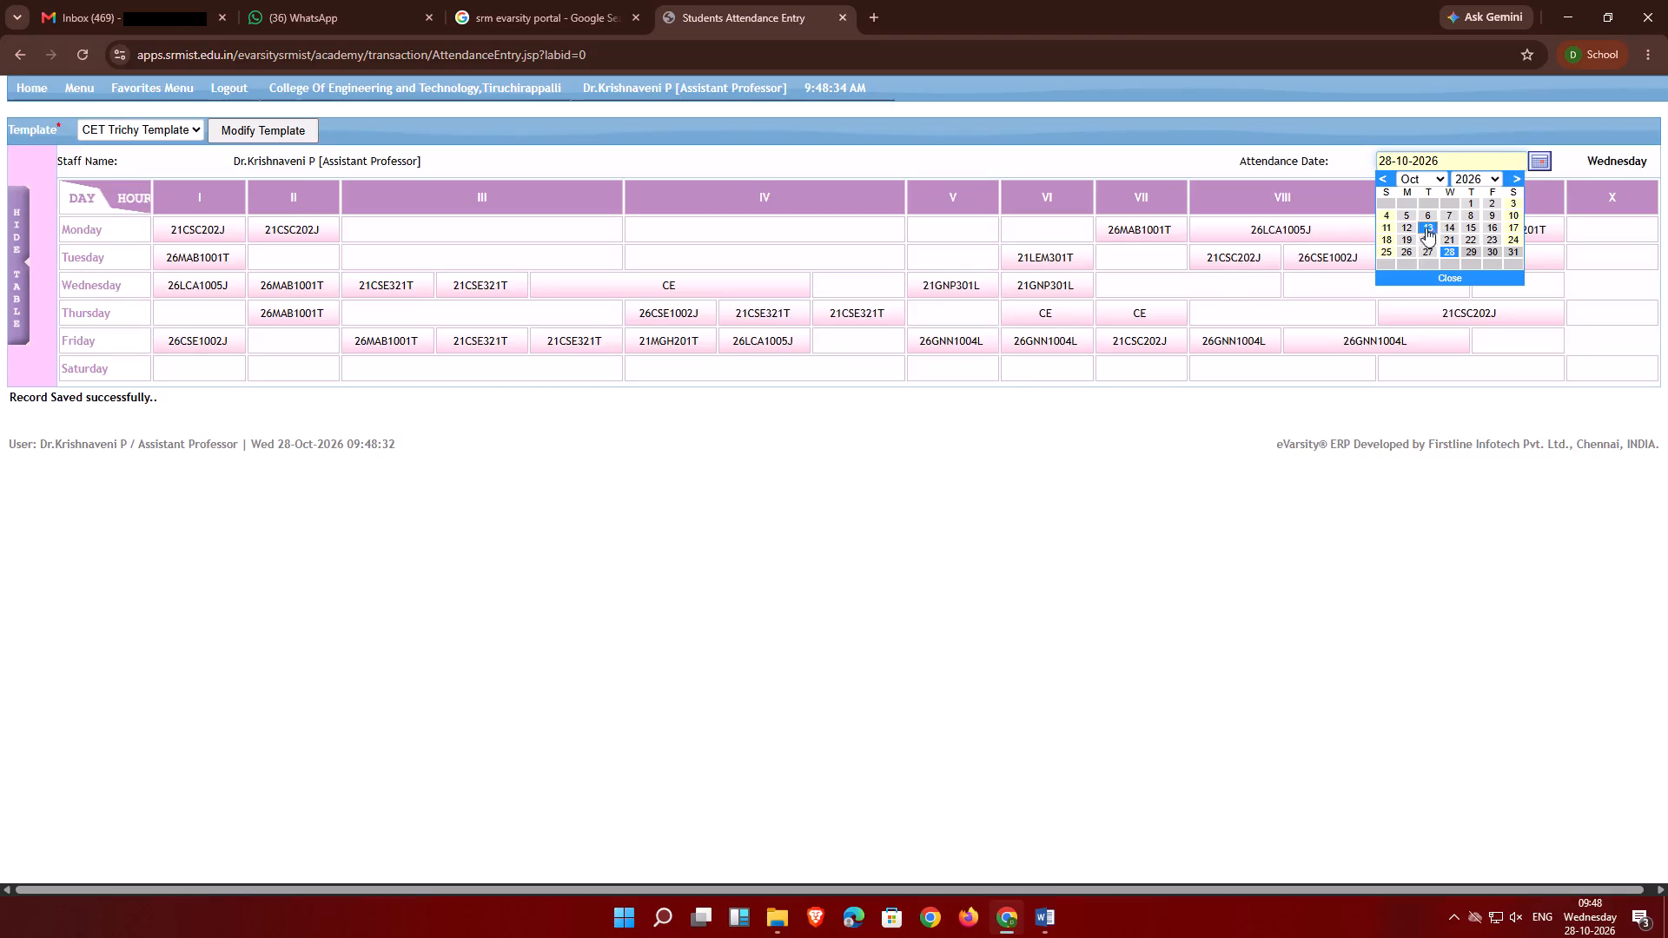
pyautogui.click(1428, 252)
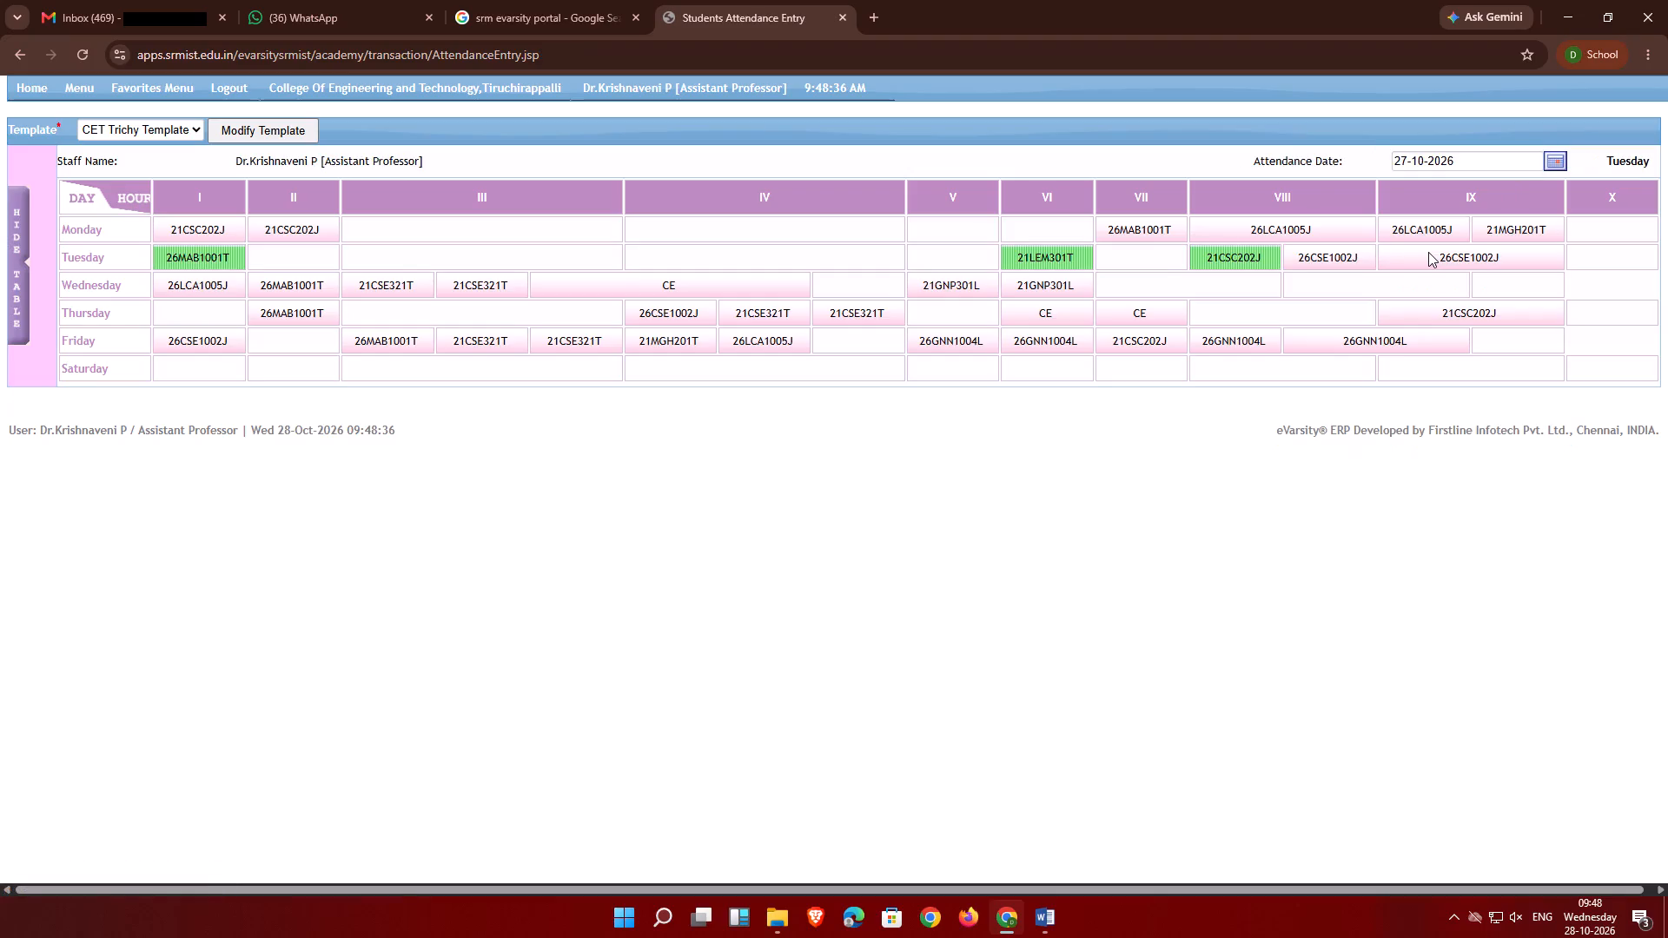
pyautogui.click(1347, 261)
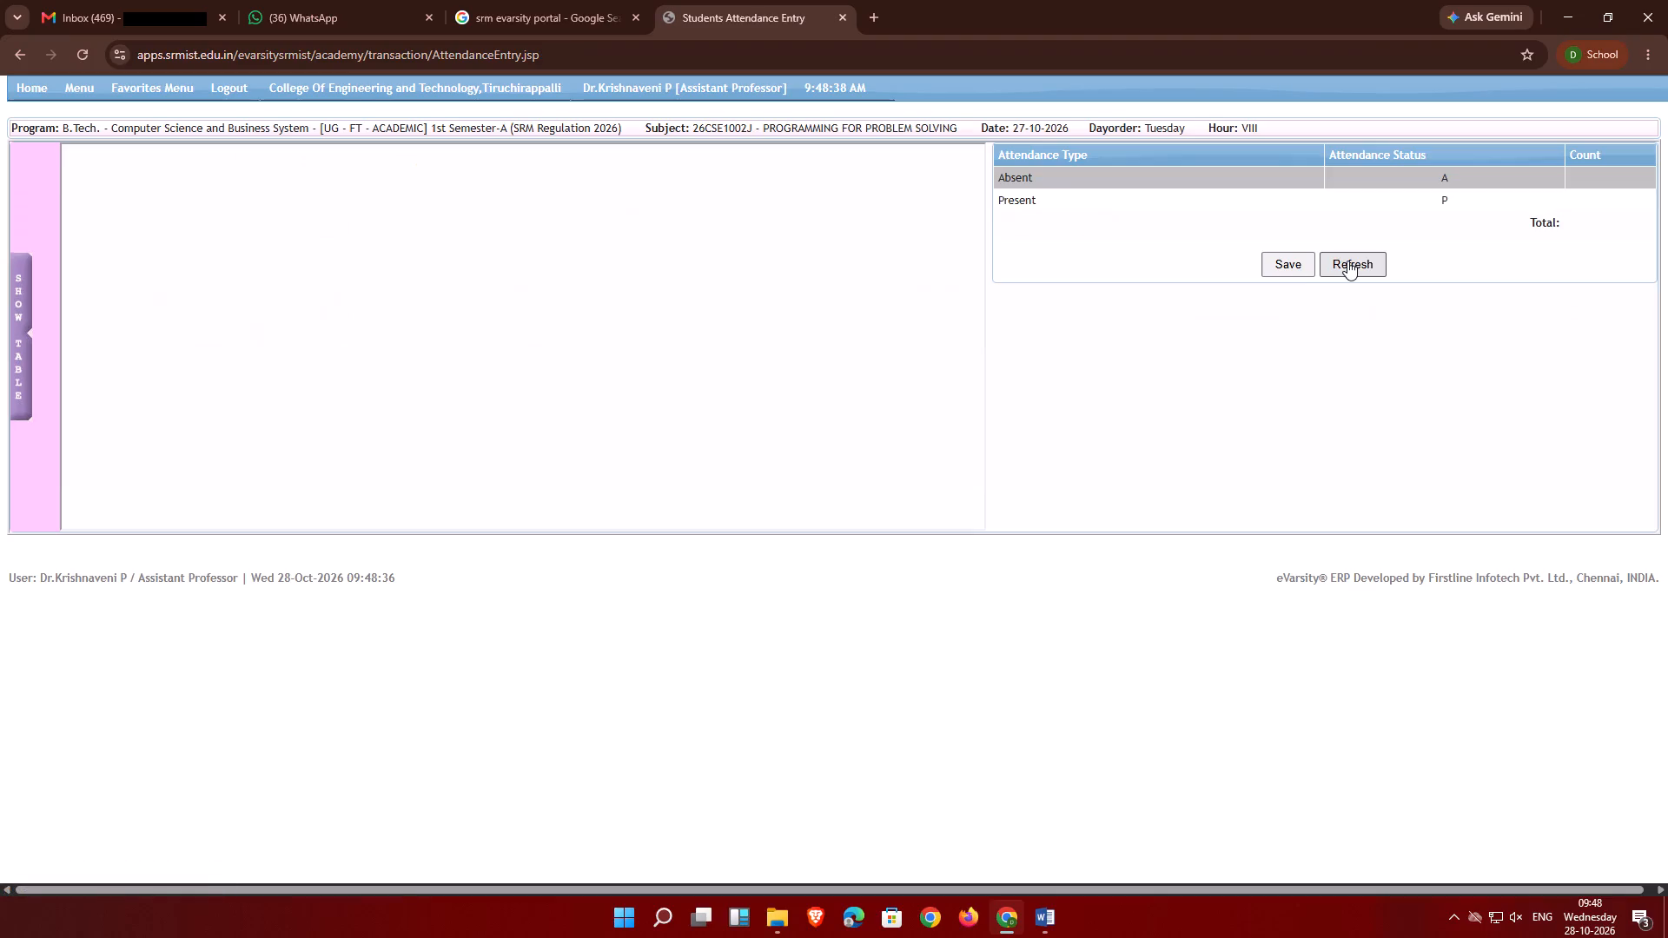
pyautogui.click(1286, 269)
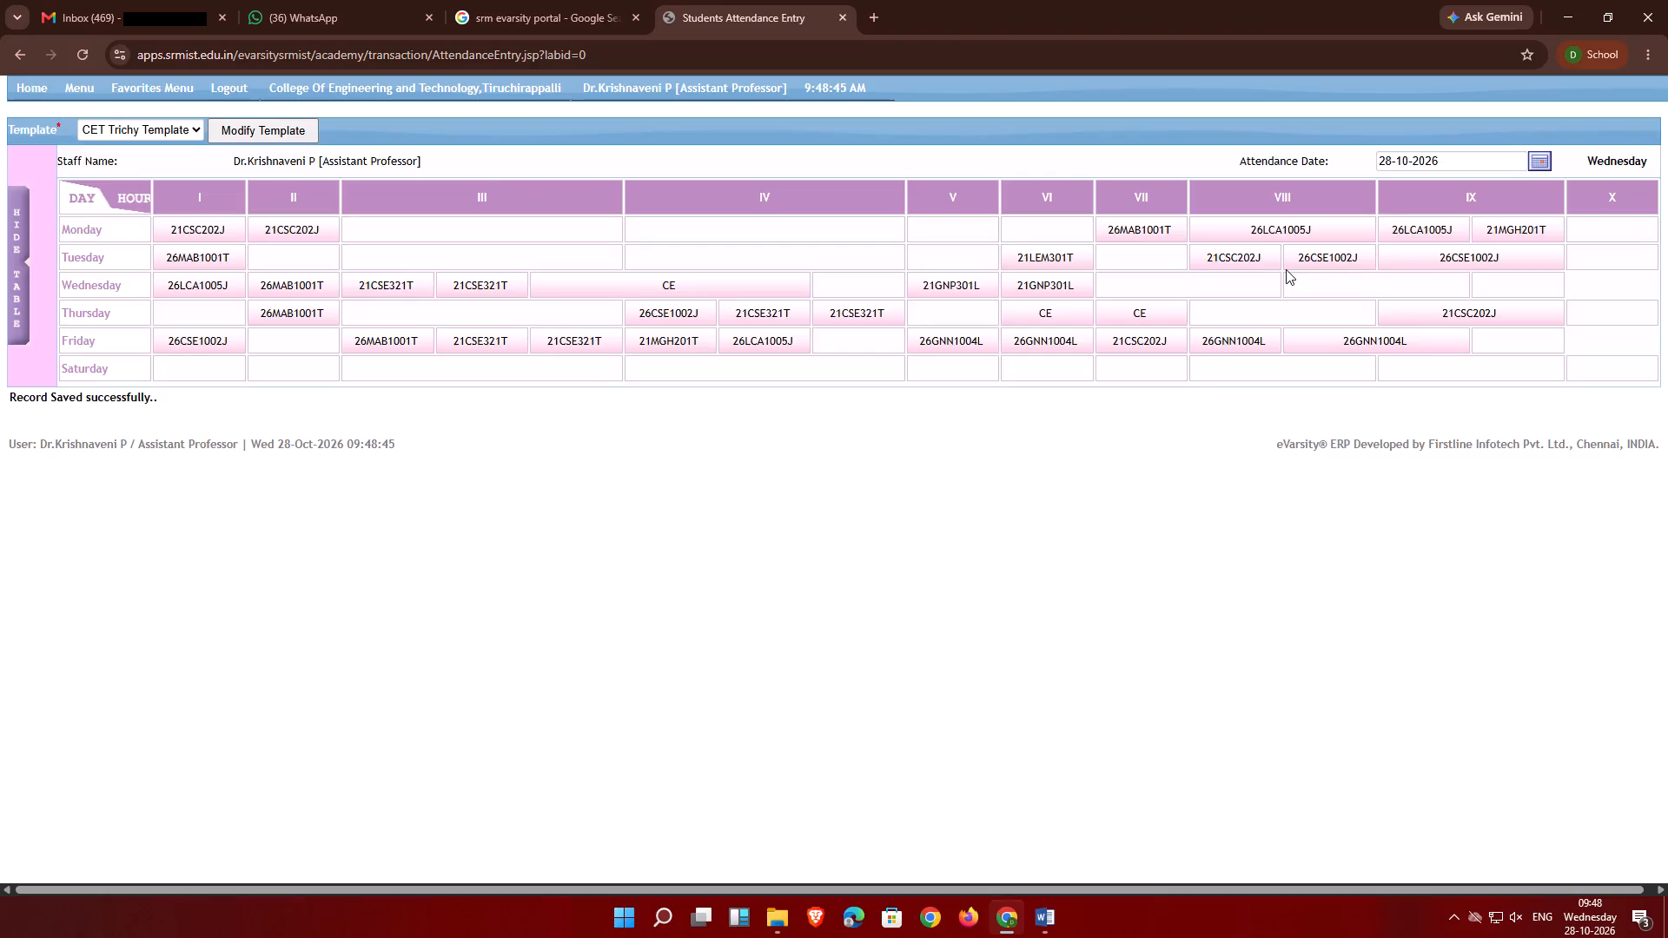
# Record Tuesday's hour IX attendance for 26CSE1002J on 27-10-2026 by reusing the previous hour's entry.
pyautogui.click(1539, 153)
pyautogui.click(1423, 249)
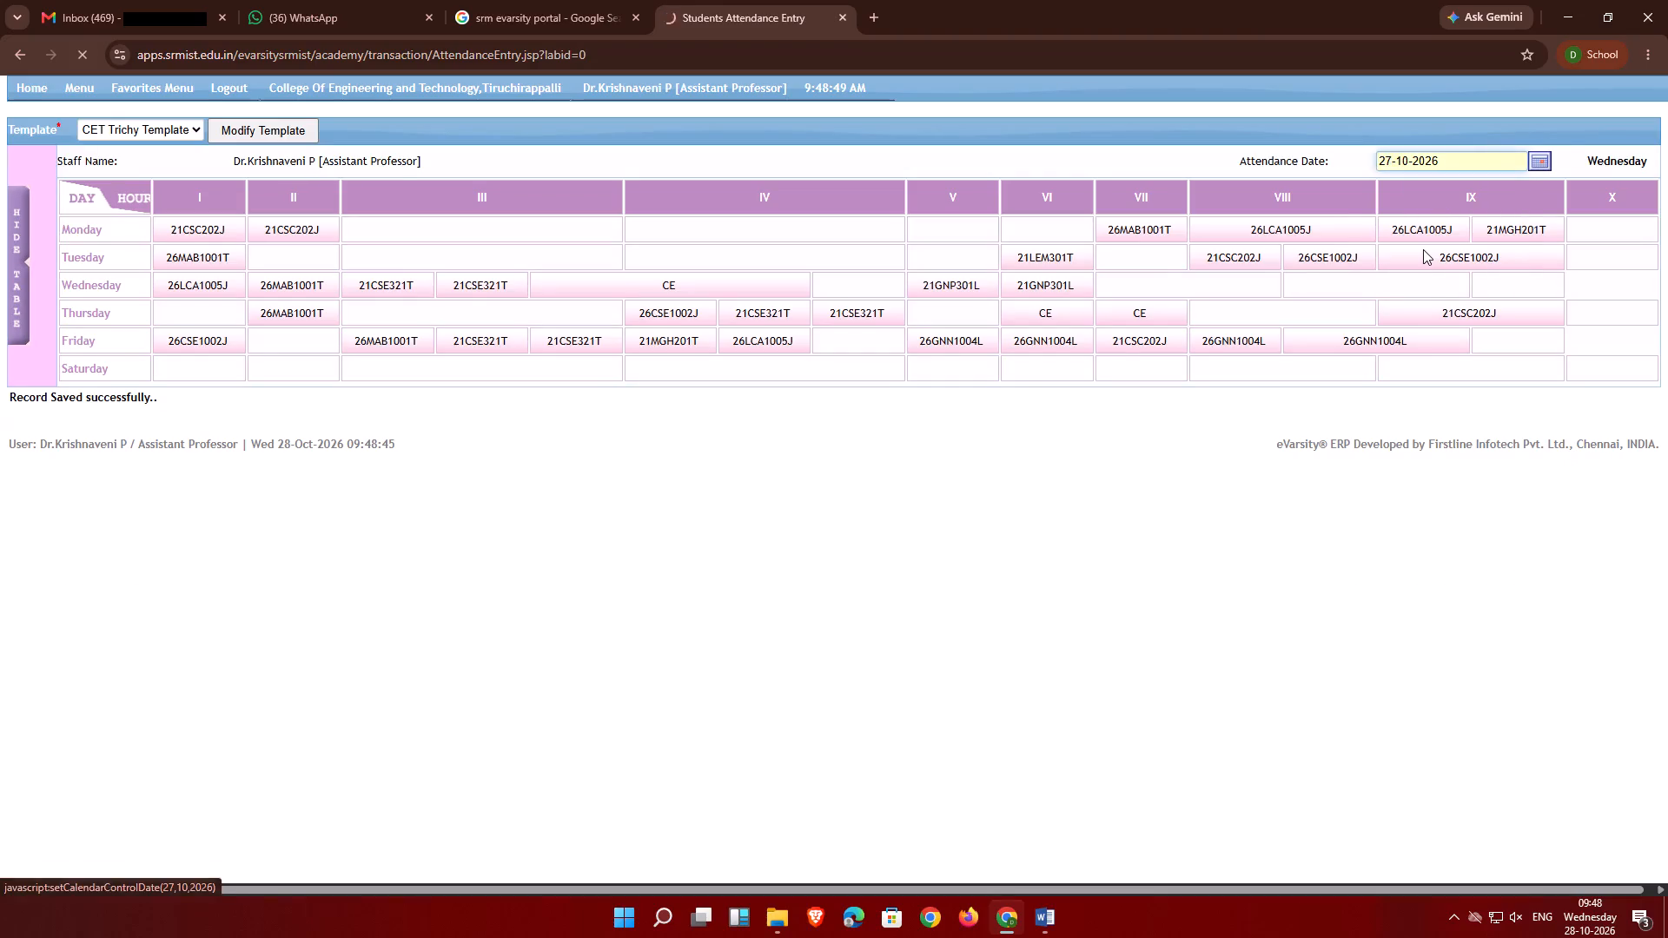
pyautogui.click(1462, 261)
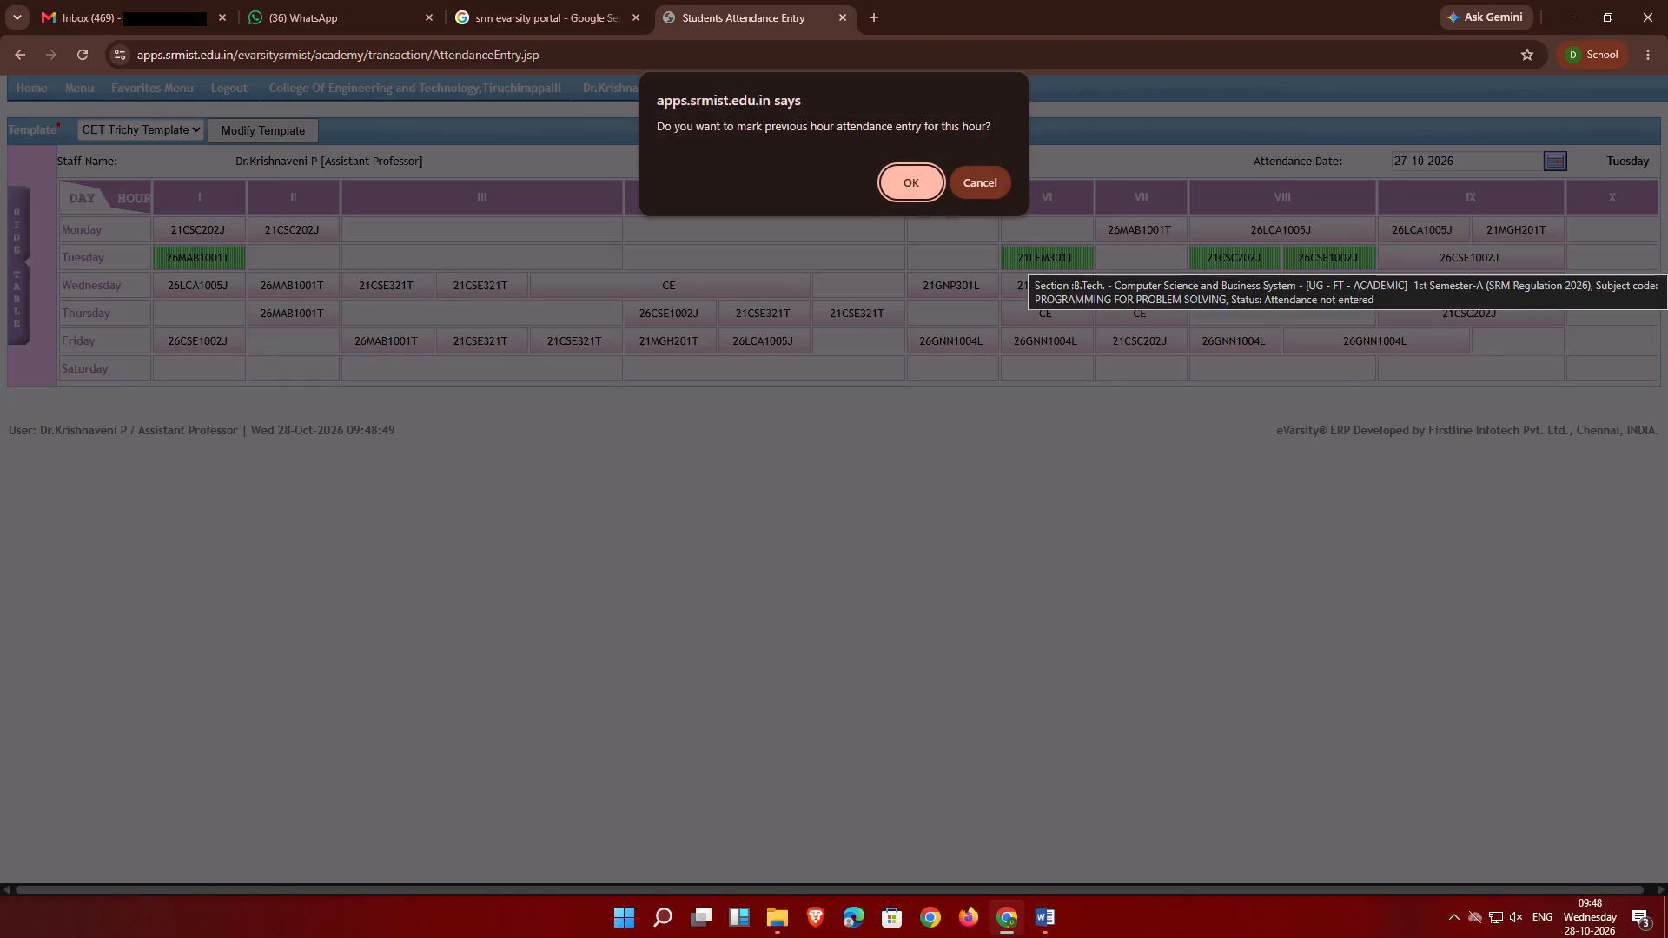
pyautogui.click(931, 186)
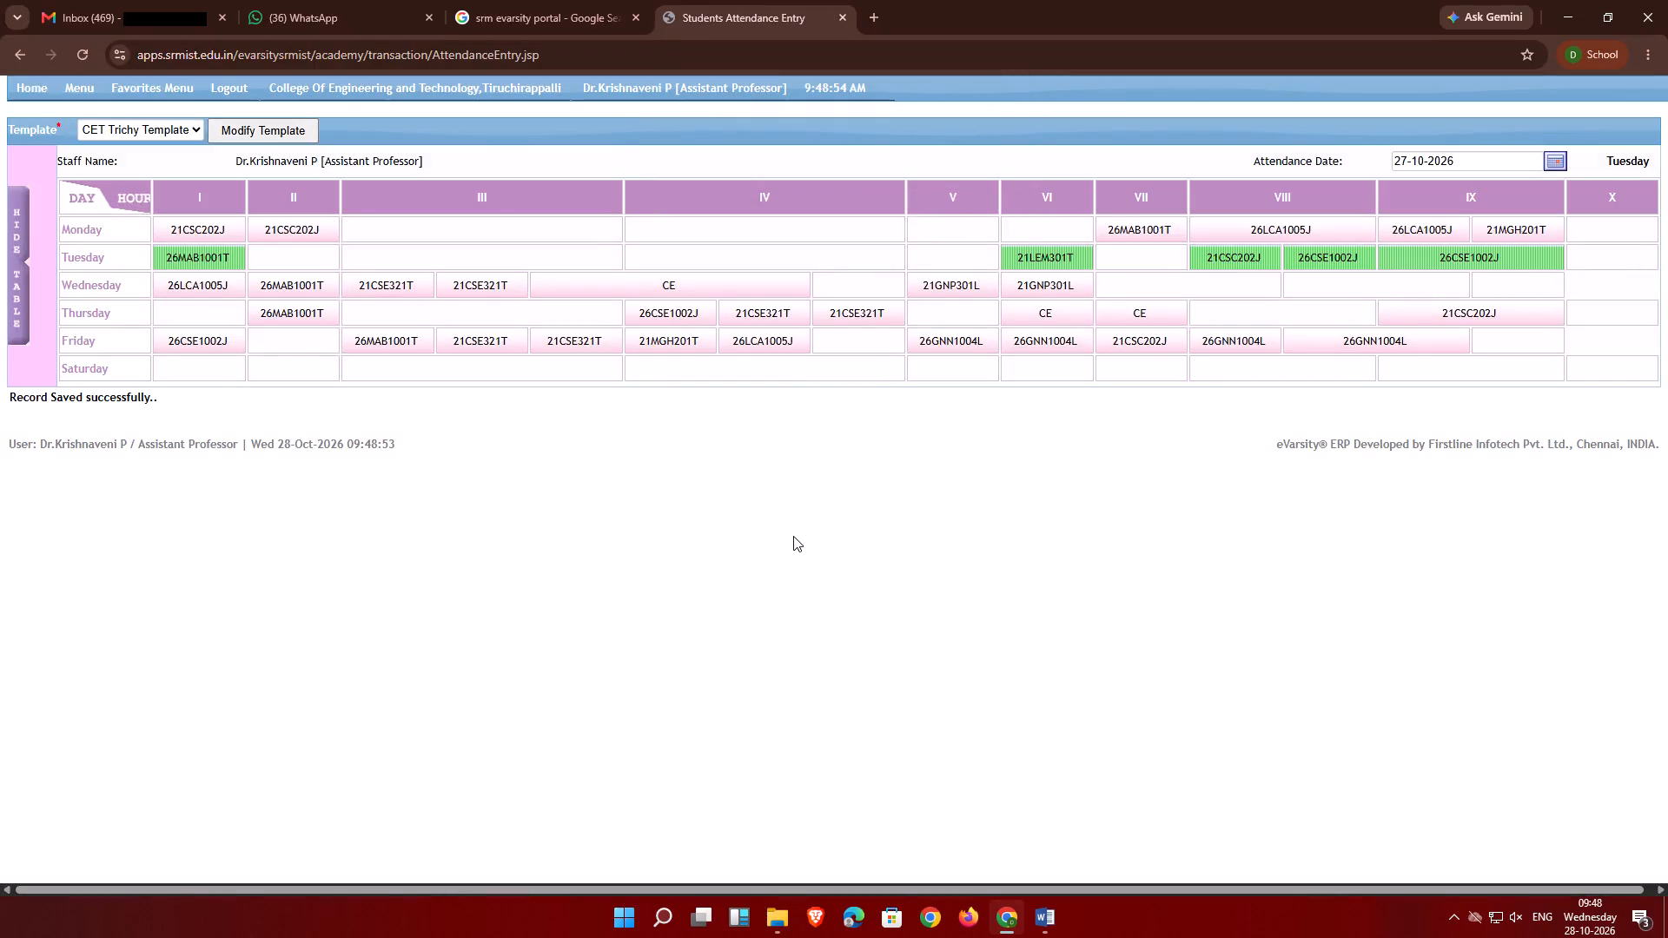
pyautogui.click(793, 536)
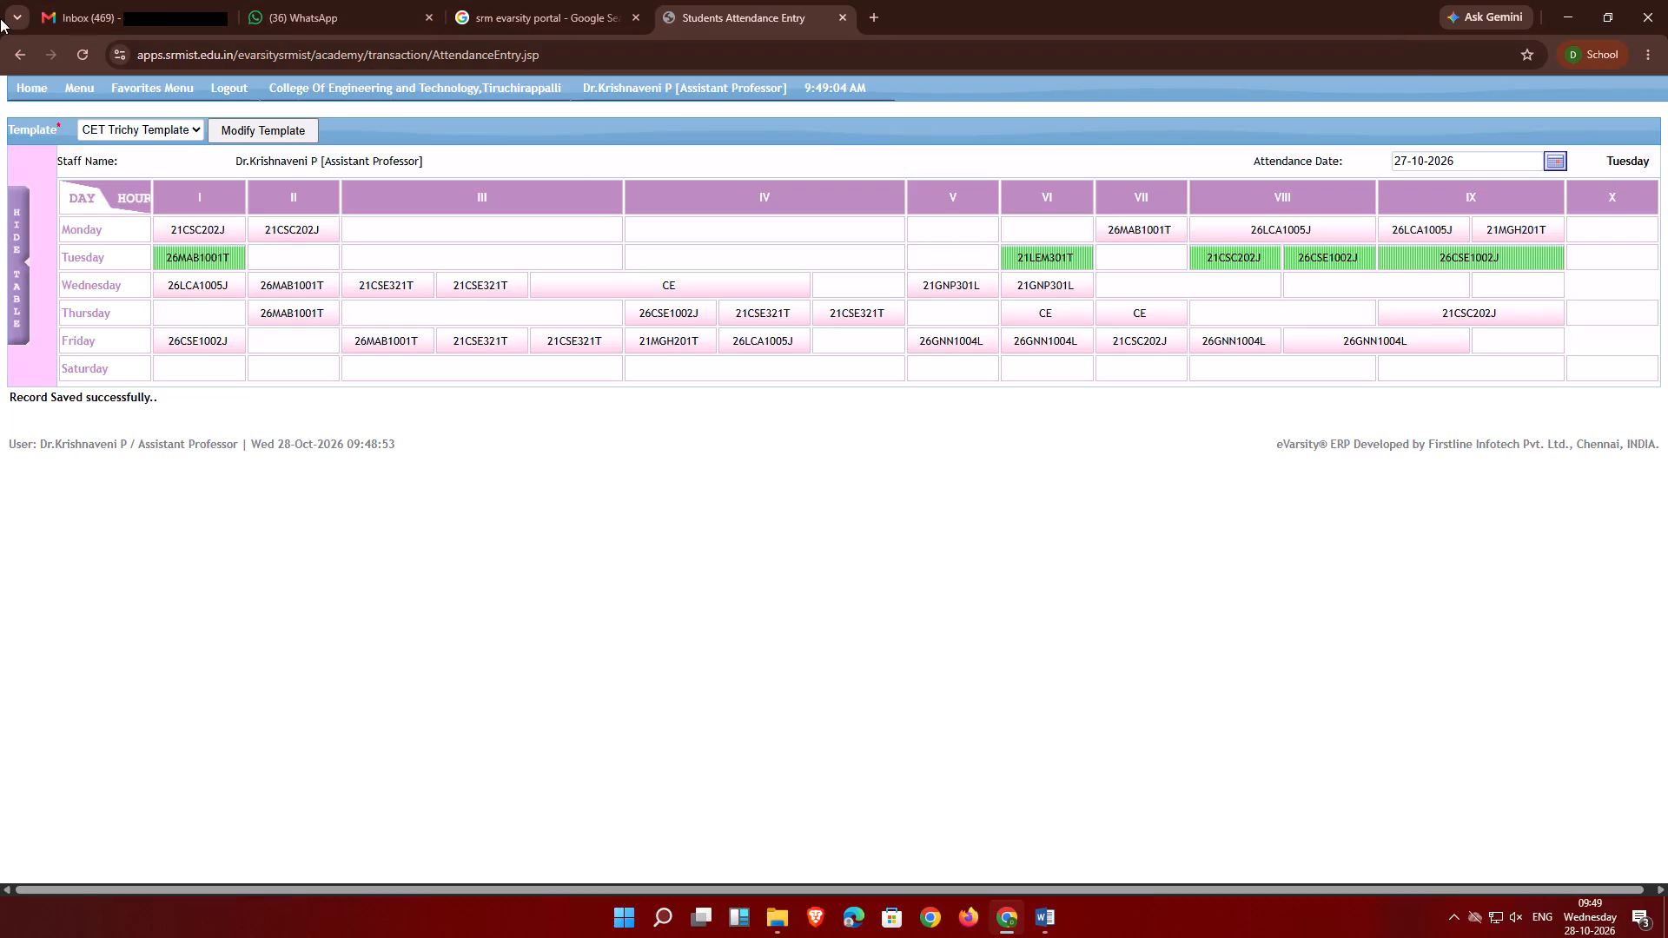
# Open the Subject Wise Feedback Report and set the academic year to 2026-2027 and the feedback type to Mid Sem.
pyautogui.click(81, 90)
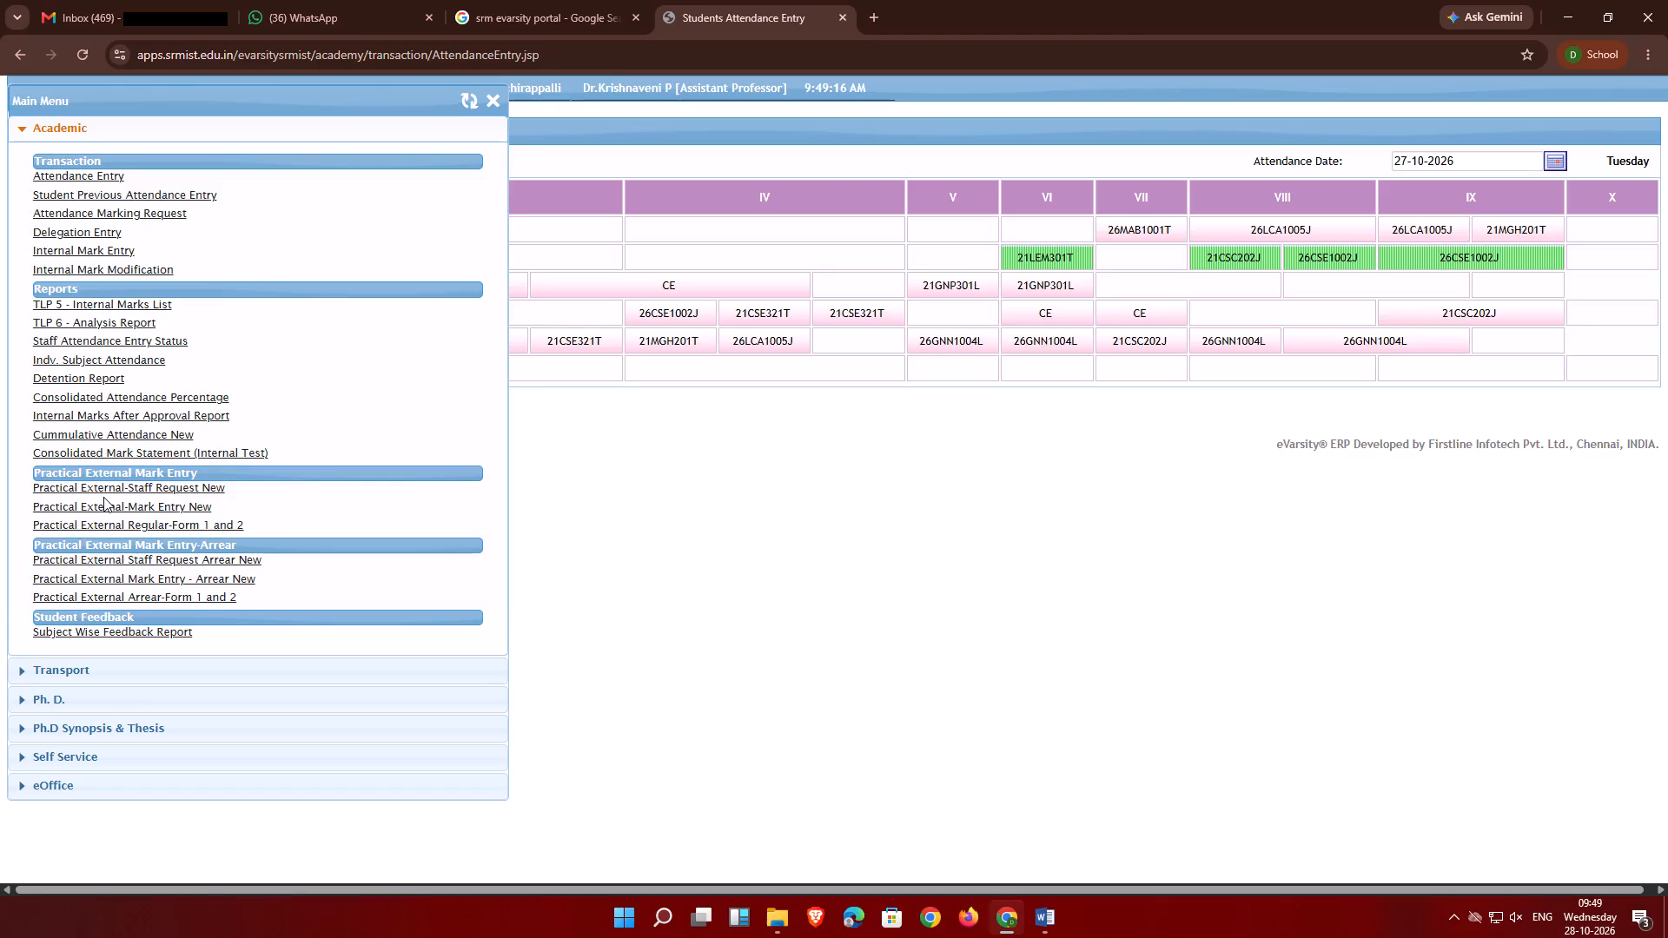
pyautogui.click(135, 627)
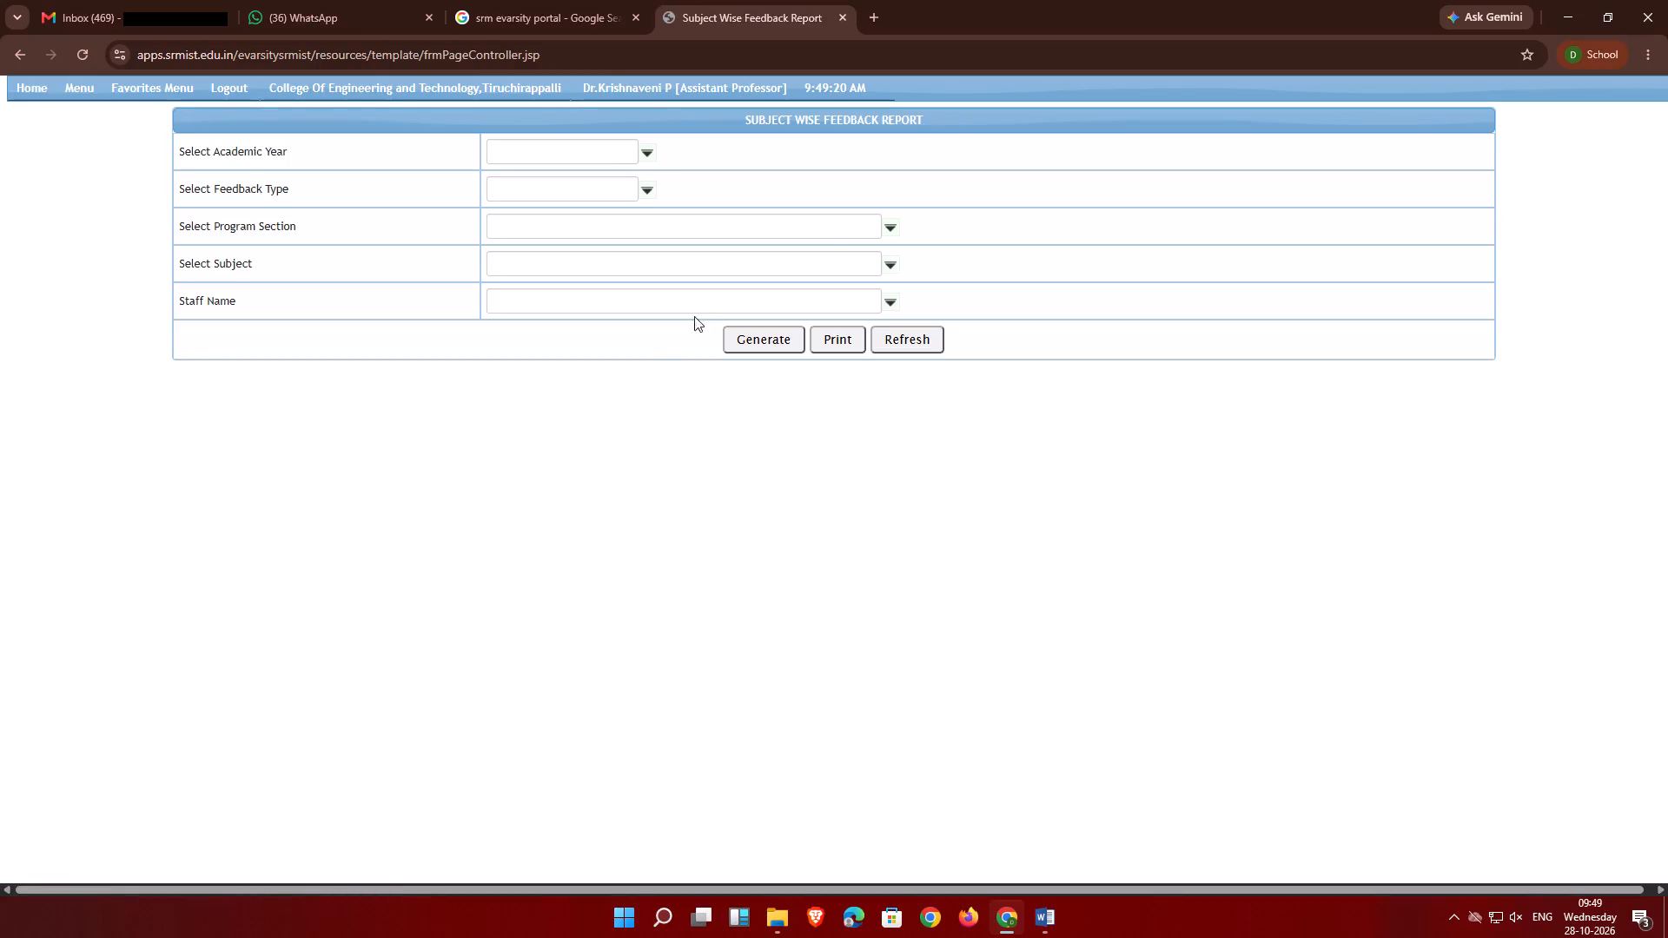
pyautogui.click(641, 155)
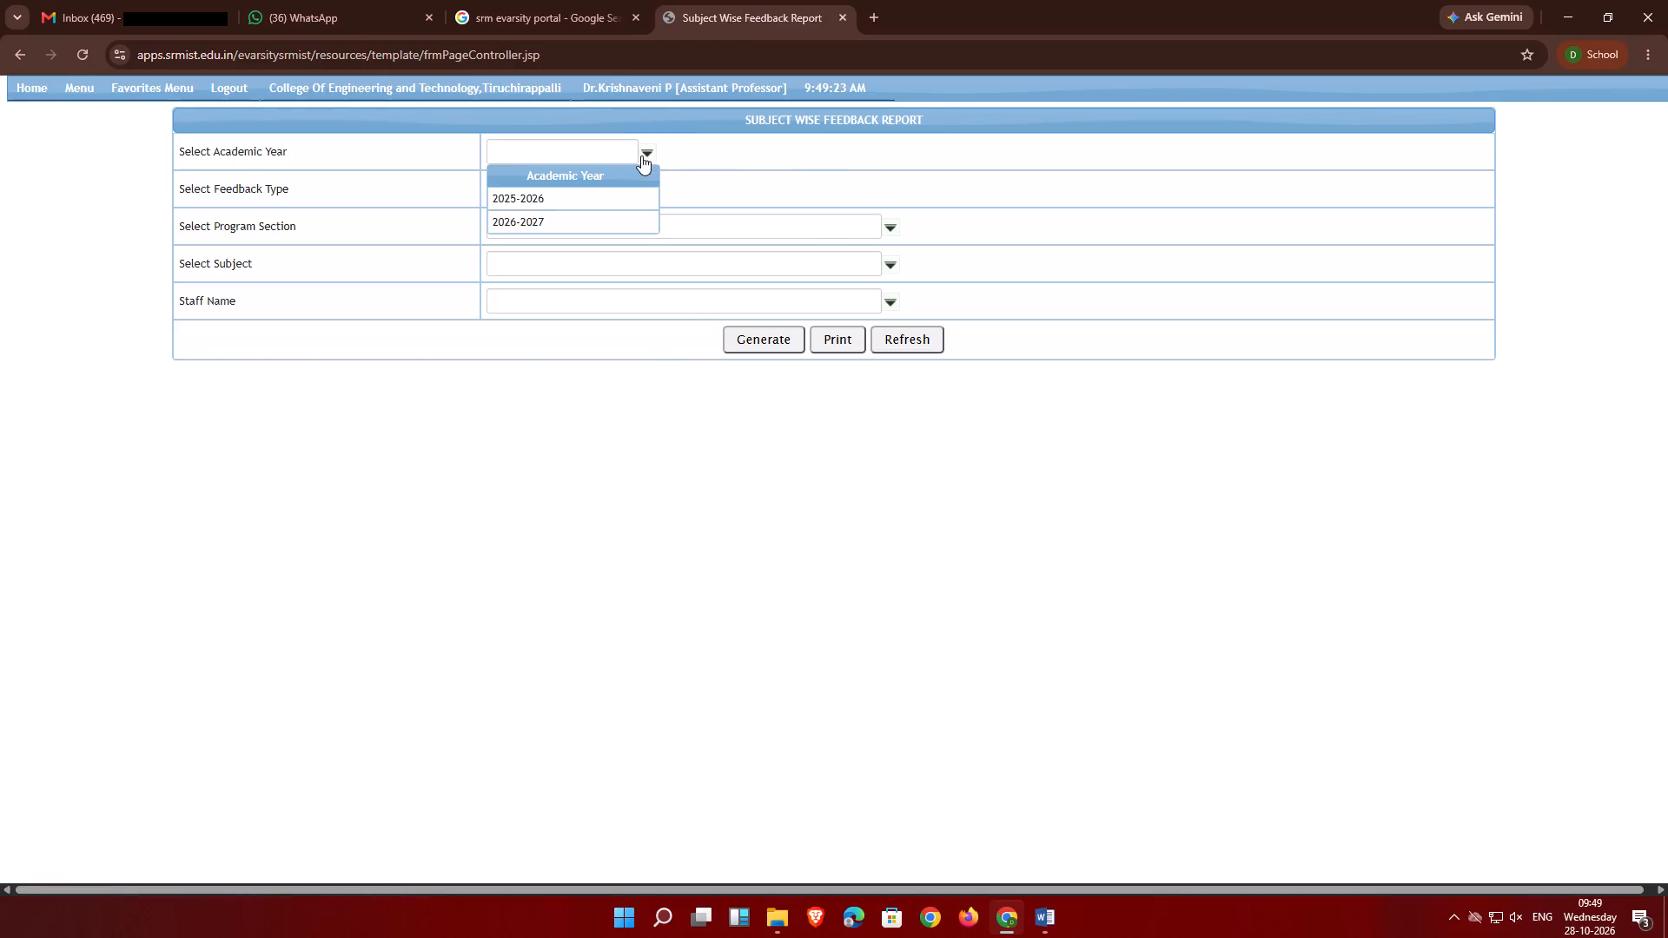
pyautogui.click(526, 227)
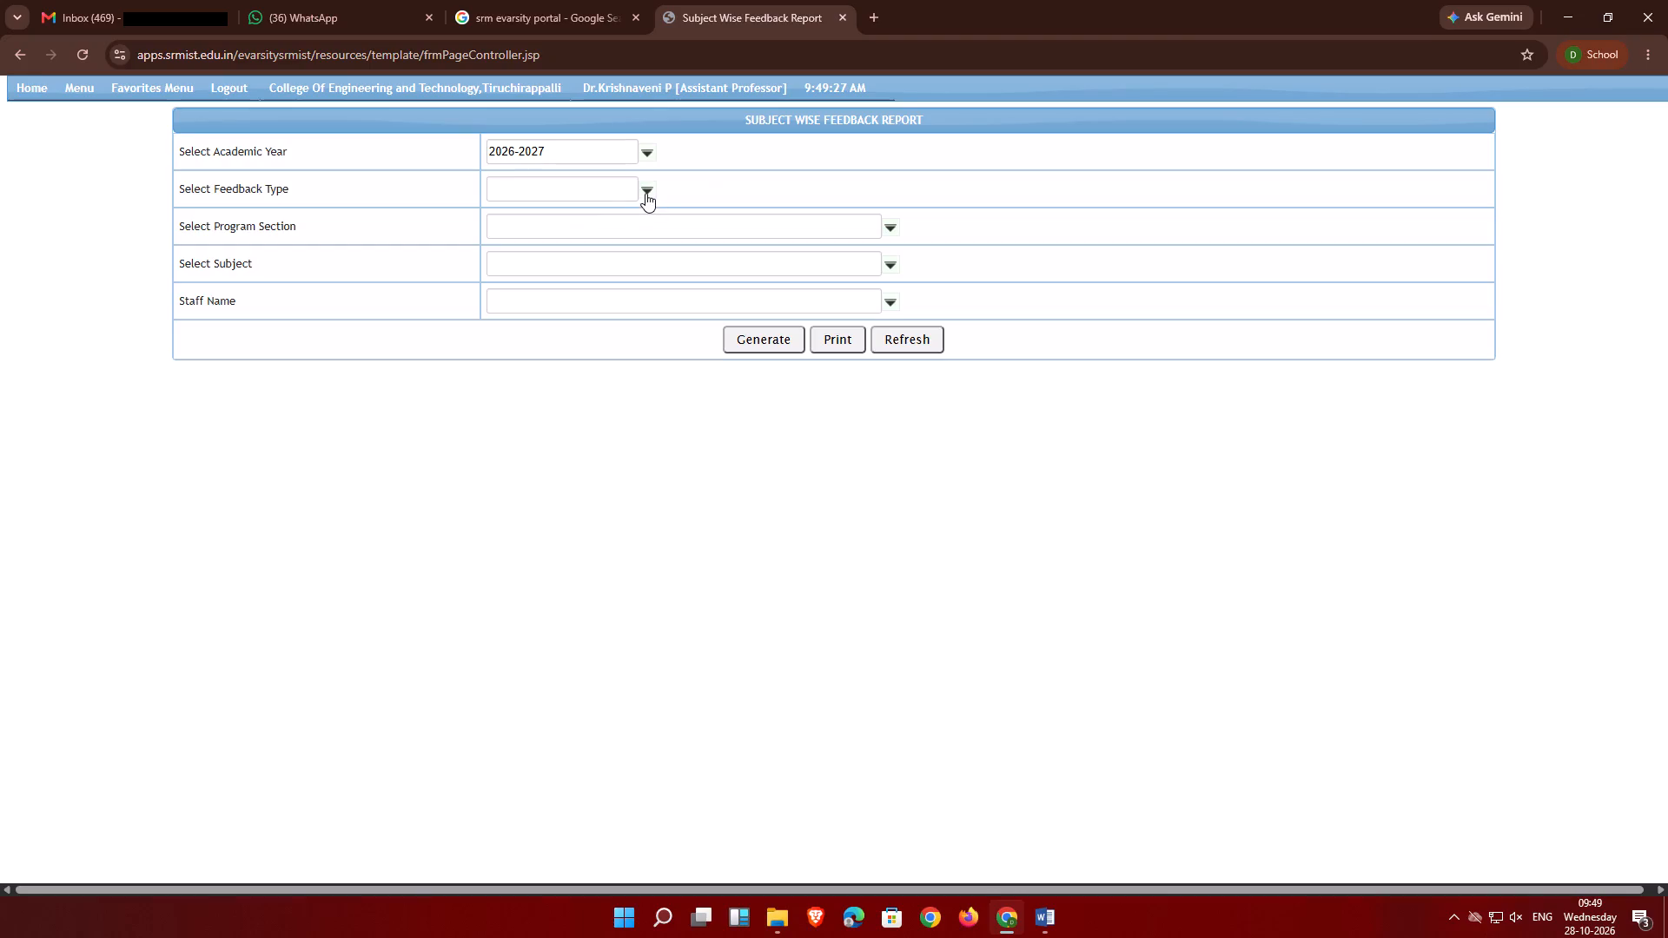
pyautogui.click(645, 193)
pyautogui.click(512, 240)
# Choose the B.Tech. - Computer Science and Business System [UG - FT - ACADEMIC] program section for the feedback report.
pyautogui.click(883, 227)
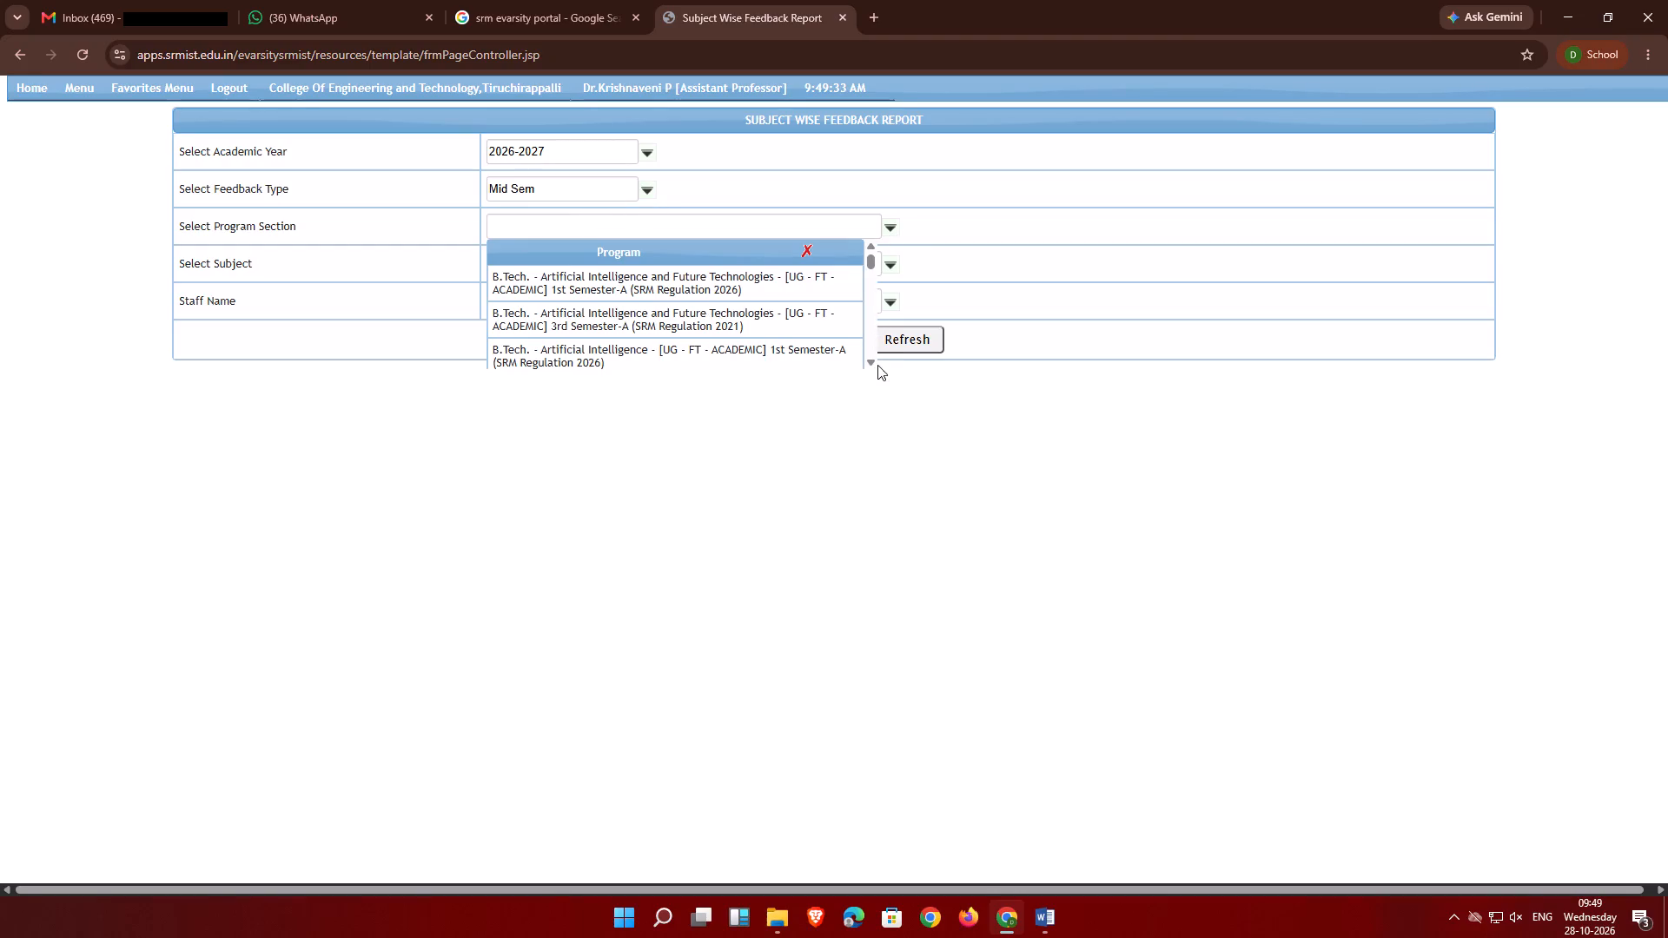
pyautogui.tripleClick(866, 365)
pyautogui.tripleClick(866, 365)
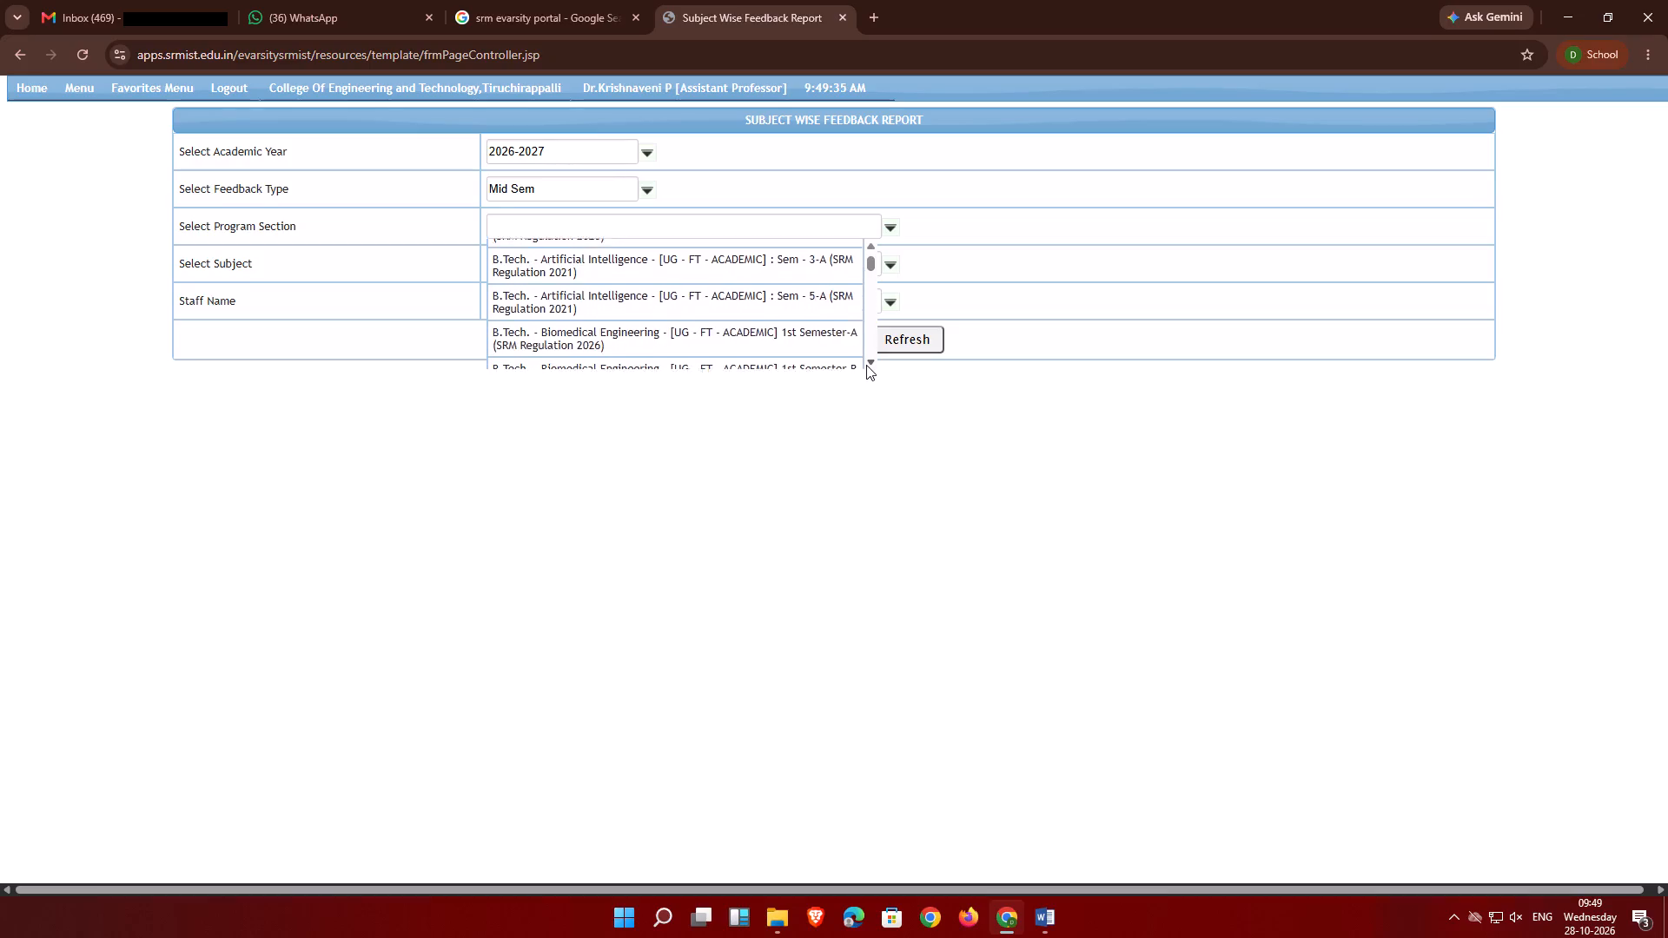
pyautogui.click(866, 365)
pyautogui.tripleClick(866, 365)
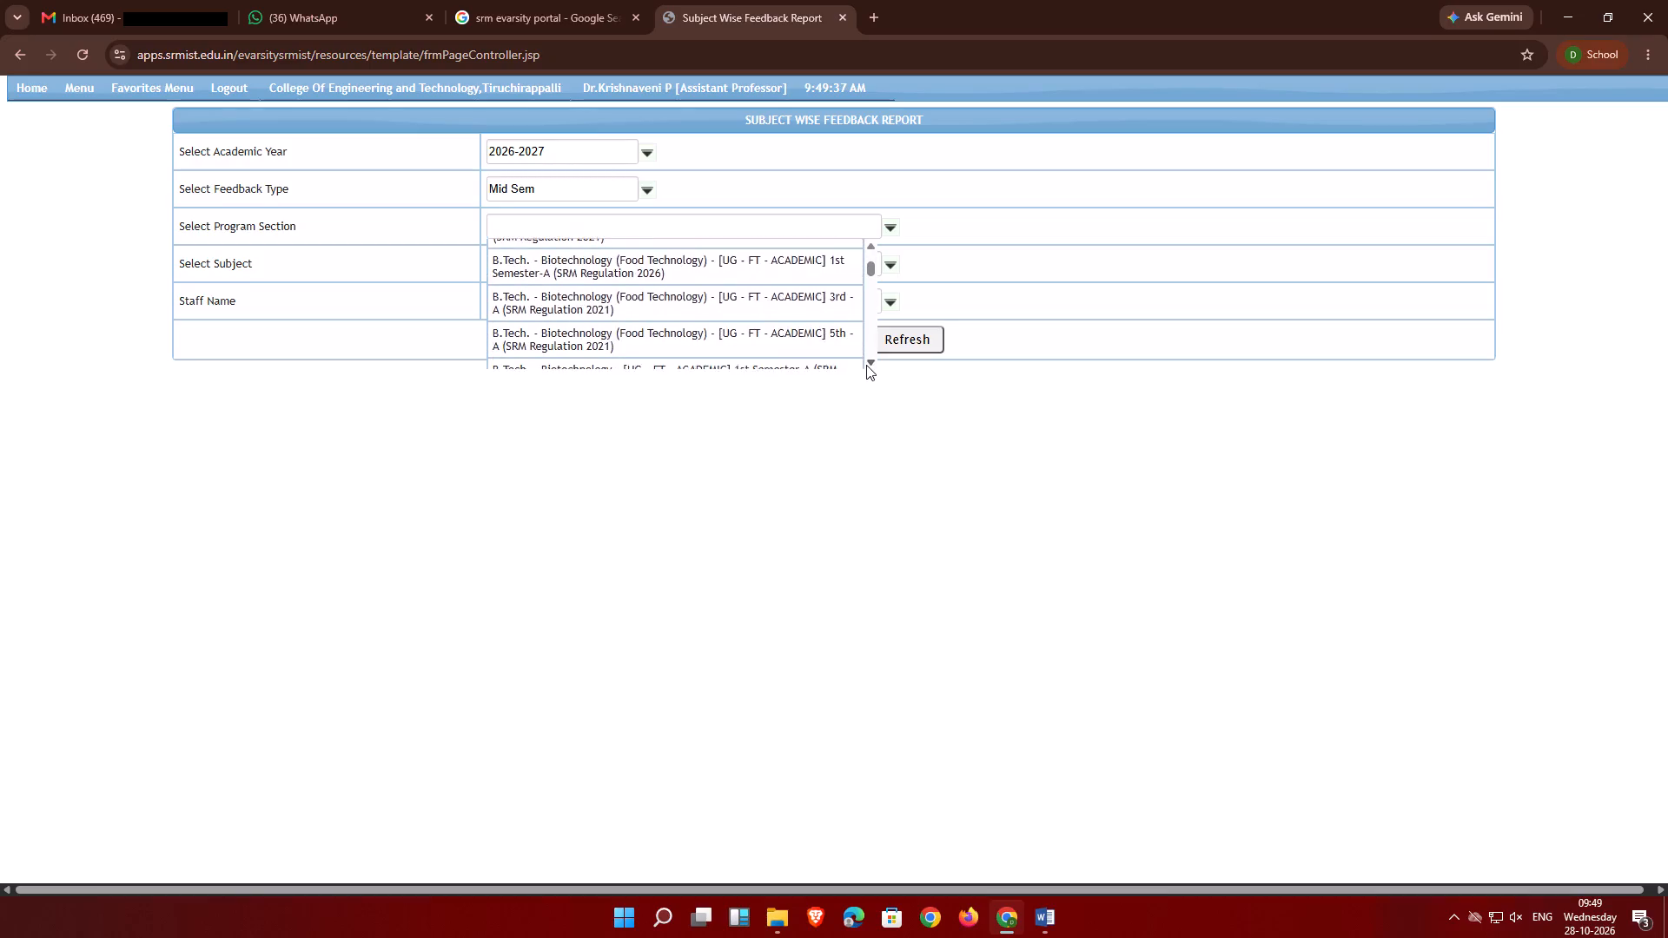
pyautogui.tripleClick(866, 365)
pyautogui.tripleClick(866, 365)
pyautogui.doubleClick(866, 365)
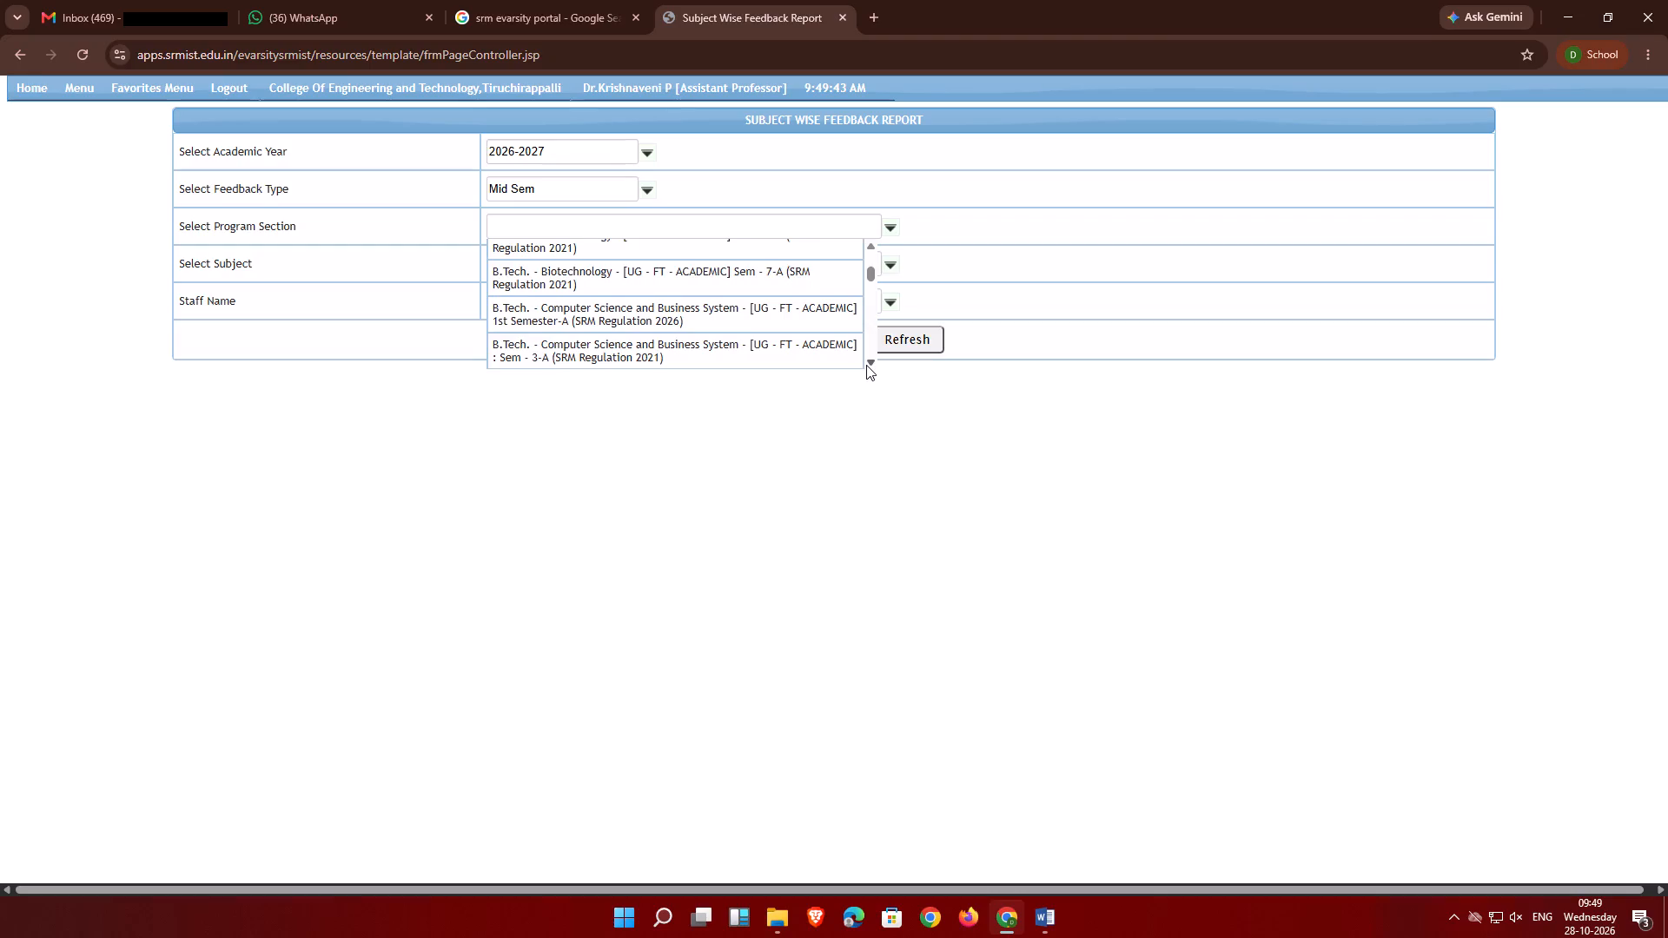
# Select the B.Tech. Computer Science and Business System Sem - 3-A (SRM Regulation 2021) program section.
pyautogui.click(866, 365)
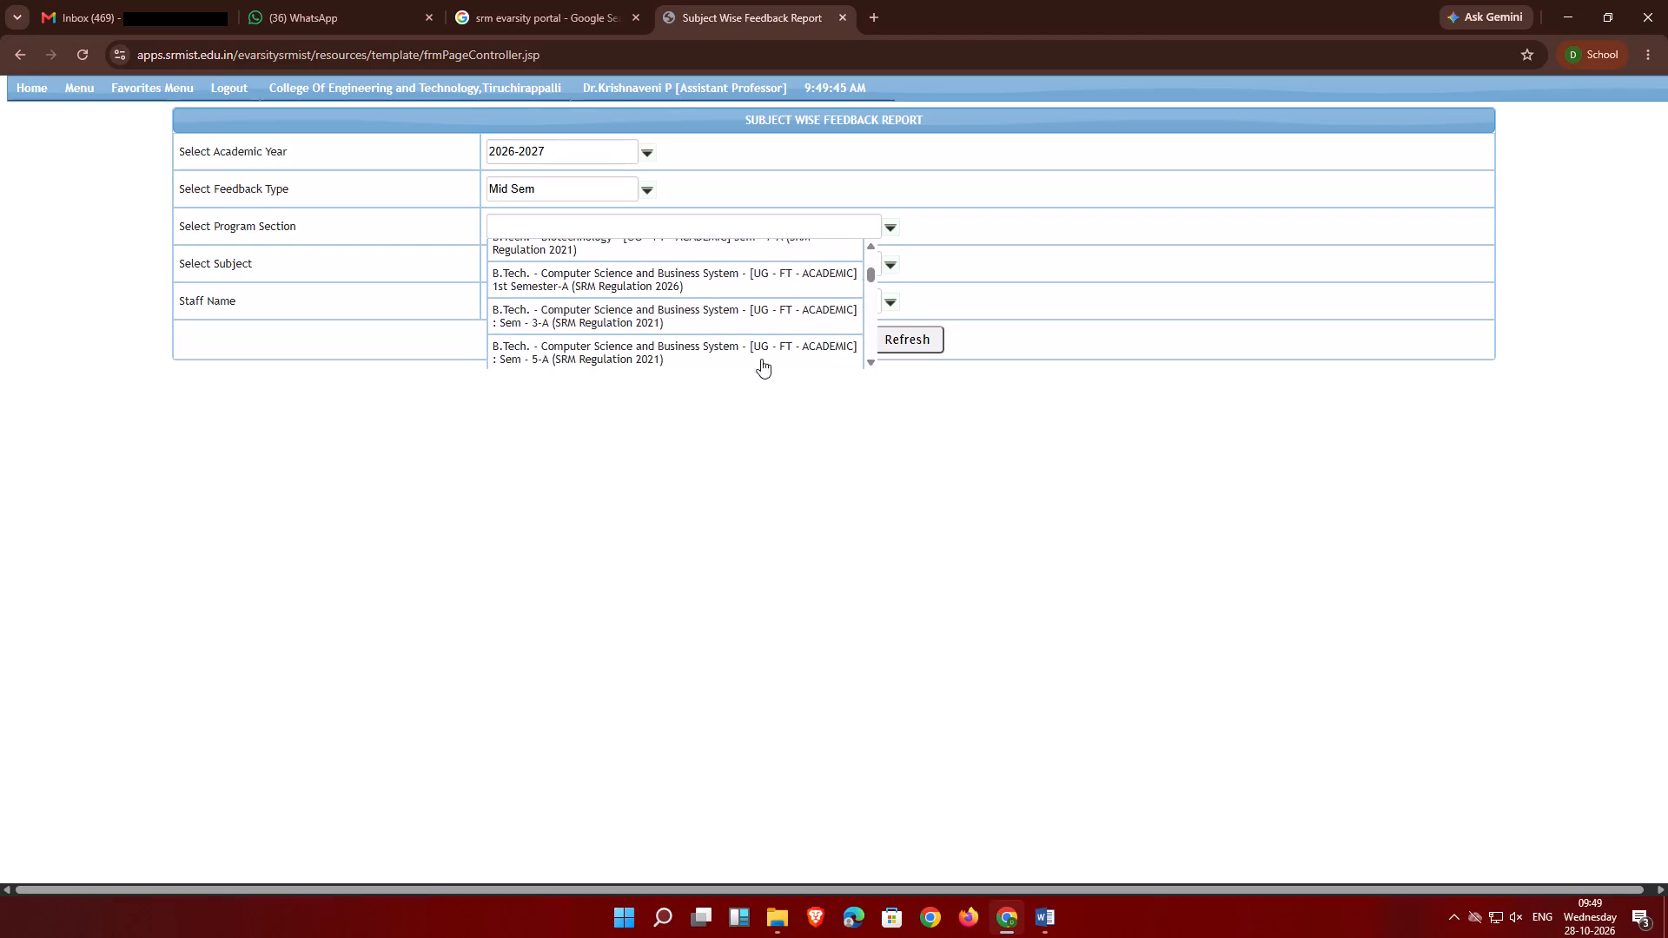
pyautogui.click(698, 316)
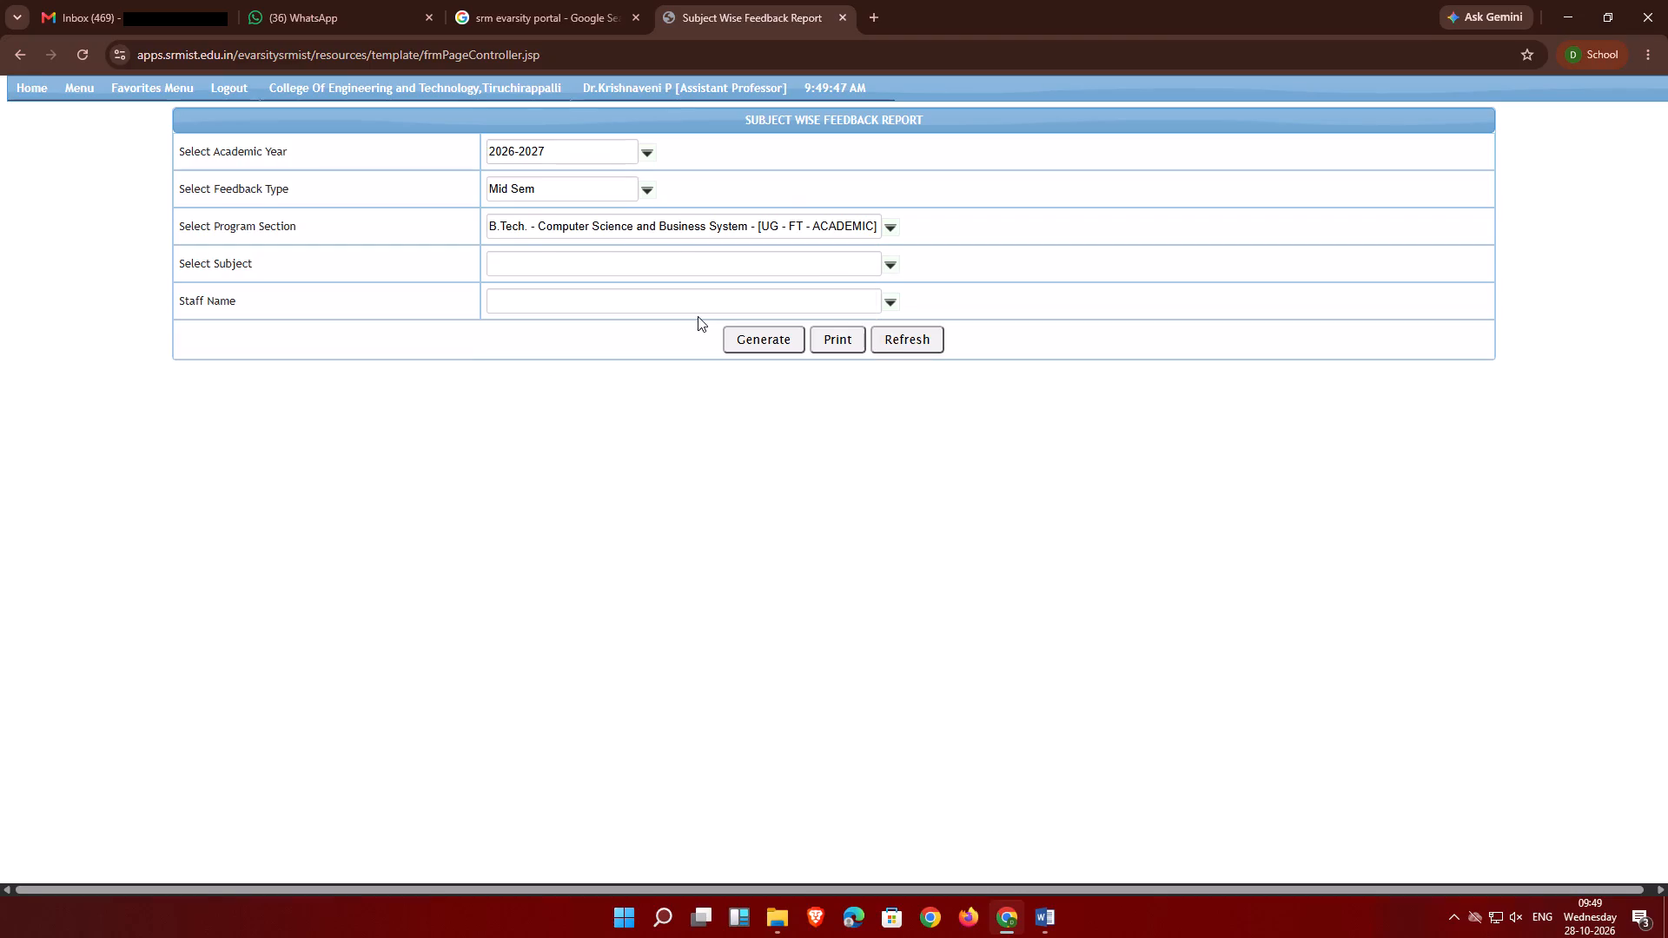
# Generate the feedback report for 21CSC201J-DATA STRUCTURES AND ALGORITHMS-Theory, choosing the subject's listed staff member.
pyautogui.click(889, 268)
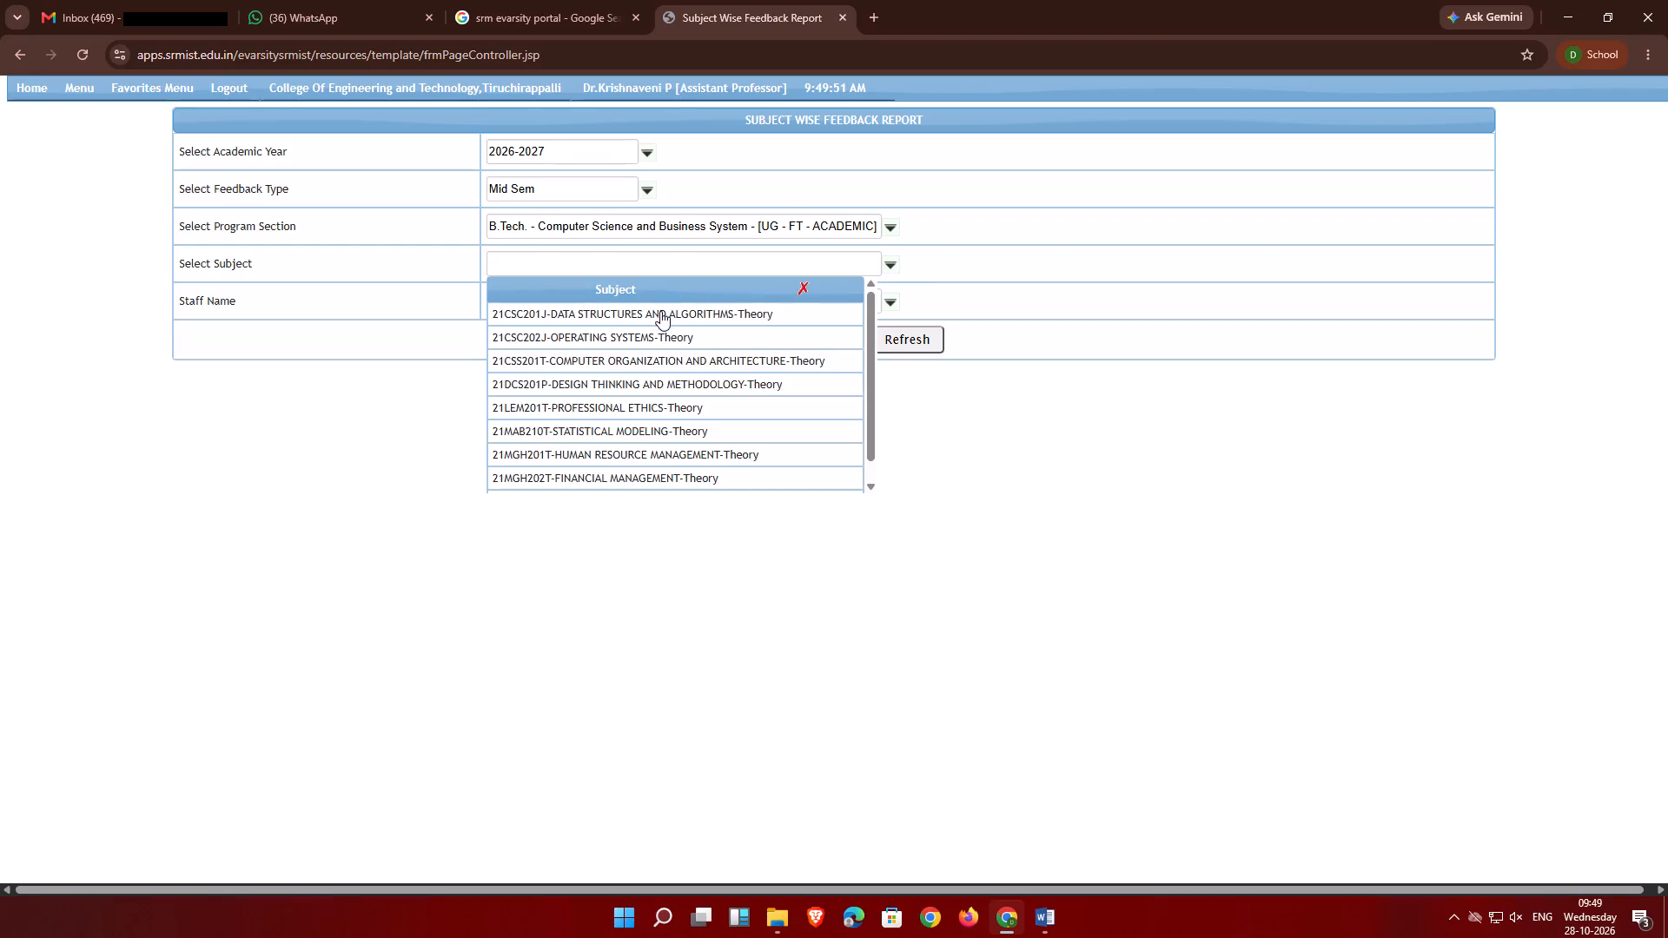
pyautogui.click(655, 314)
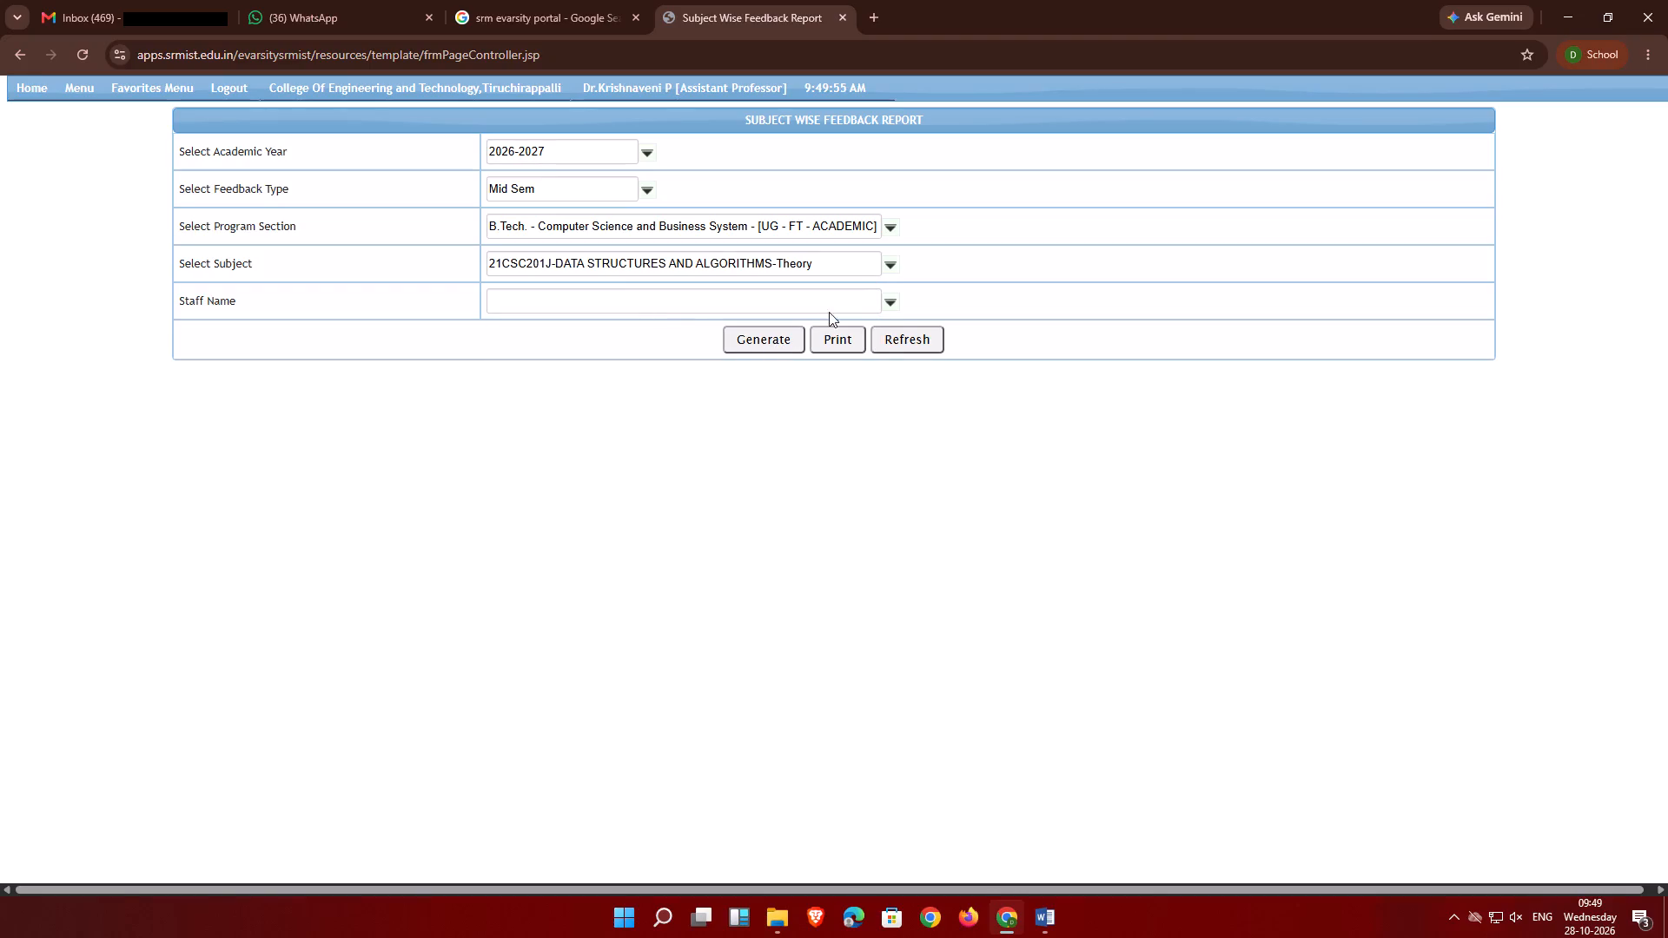
pyautogui.click(894, 301)
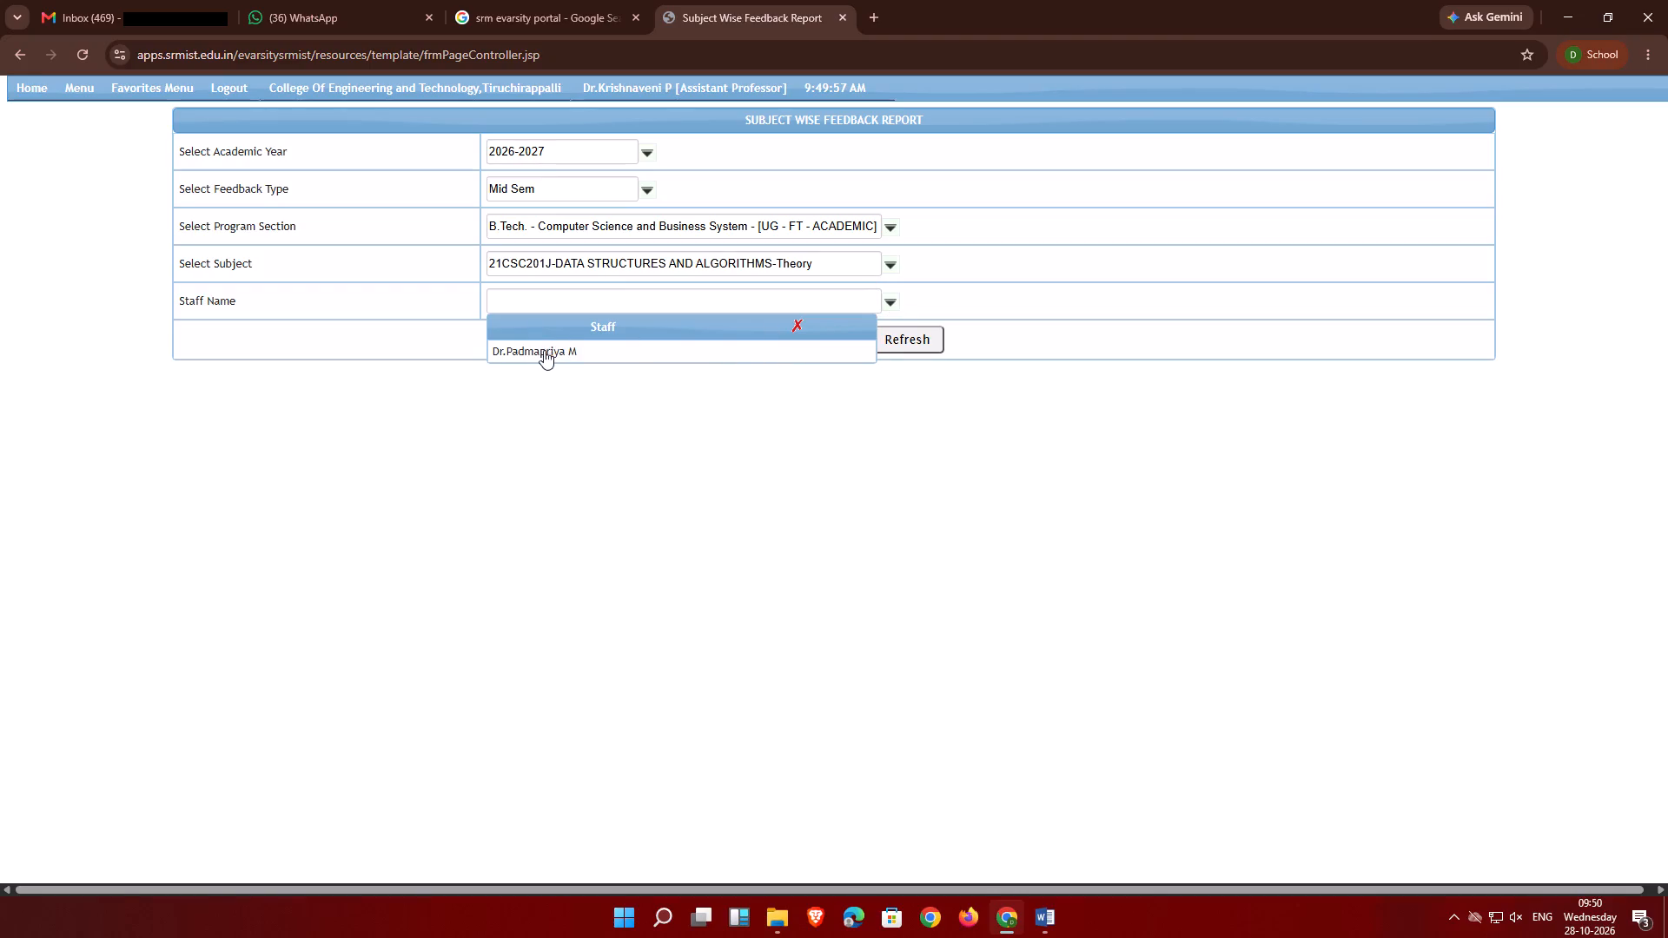
pyautogui.click(544, 350)
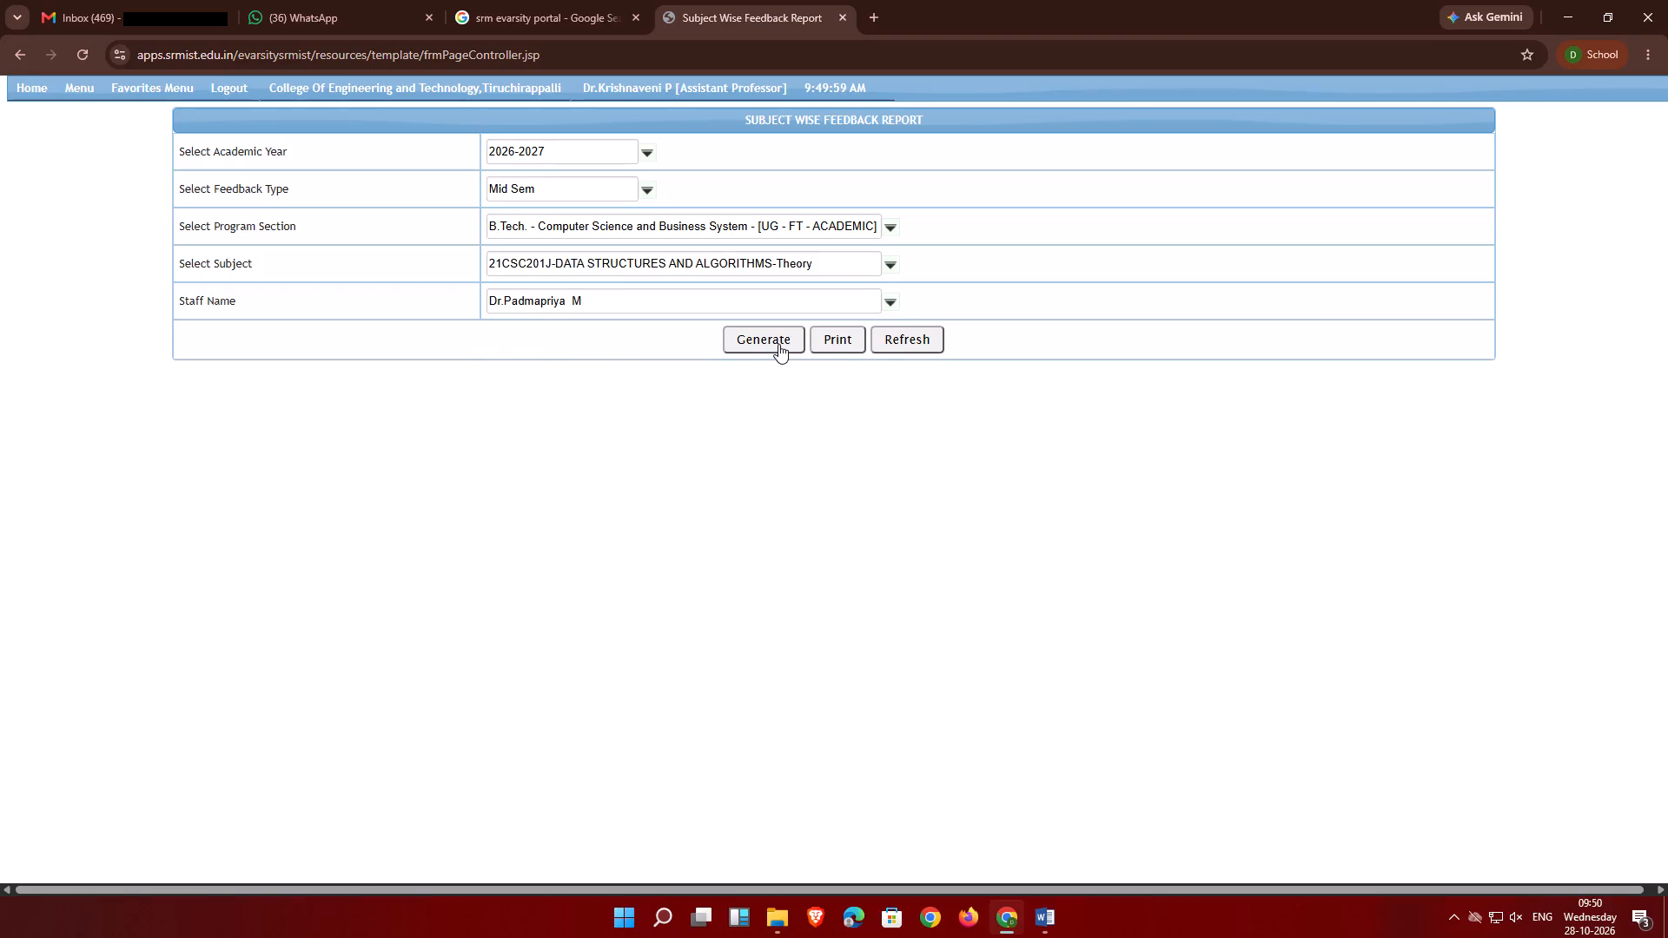
pyautogui.click(778, 344)
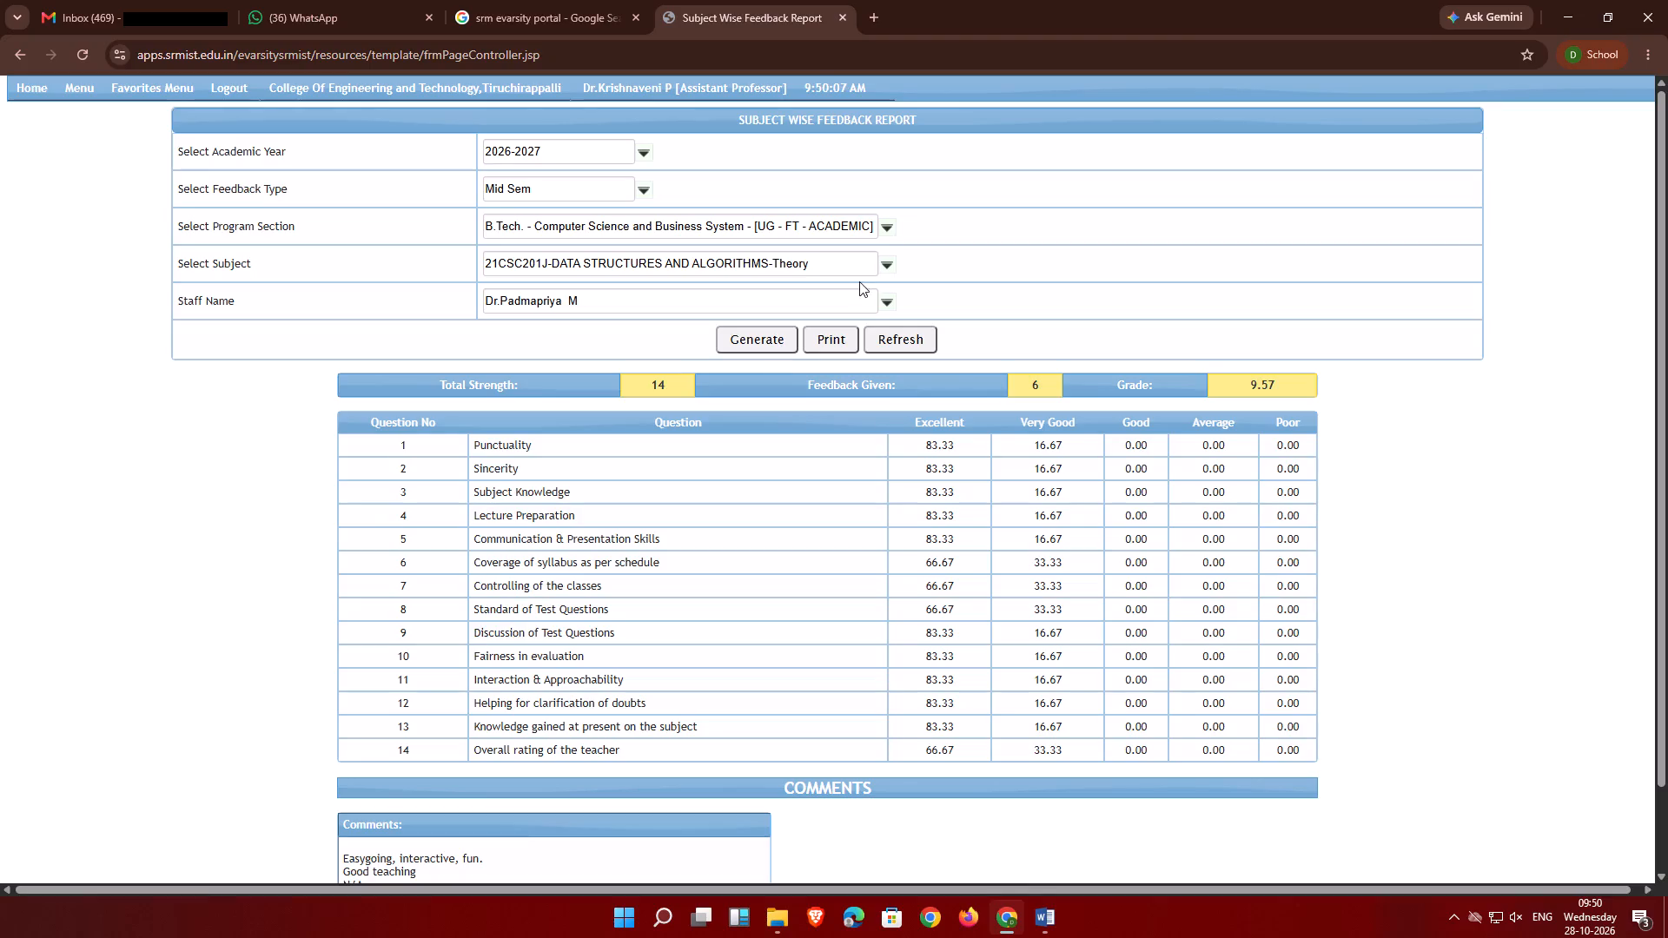
# Open the staff choices for the Data Structures and Algorithms subject again.
pyautogui.click(884, 301)
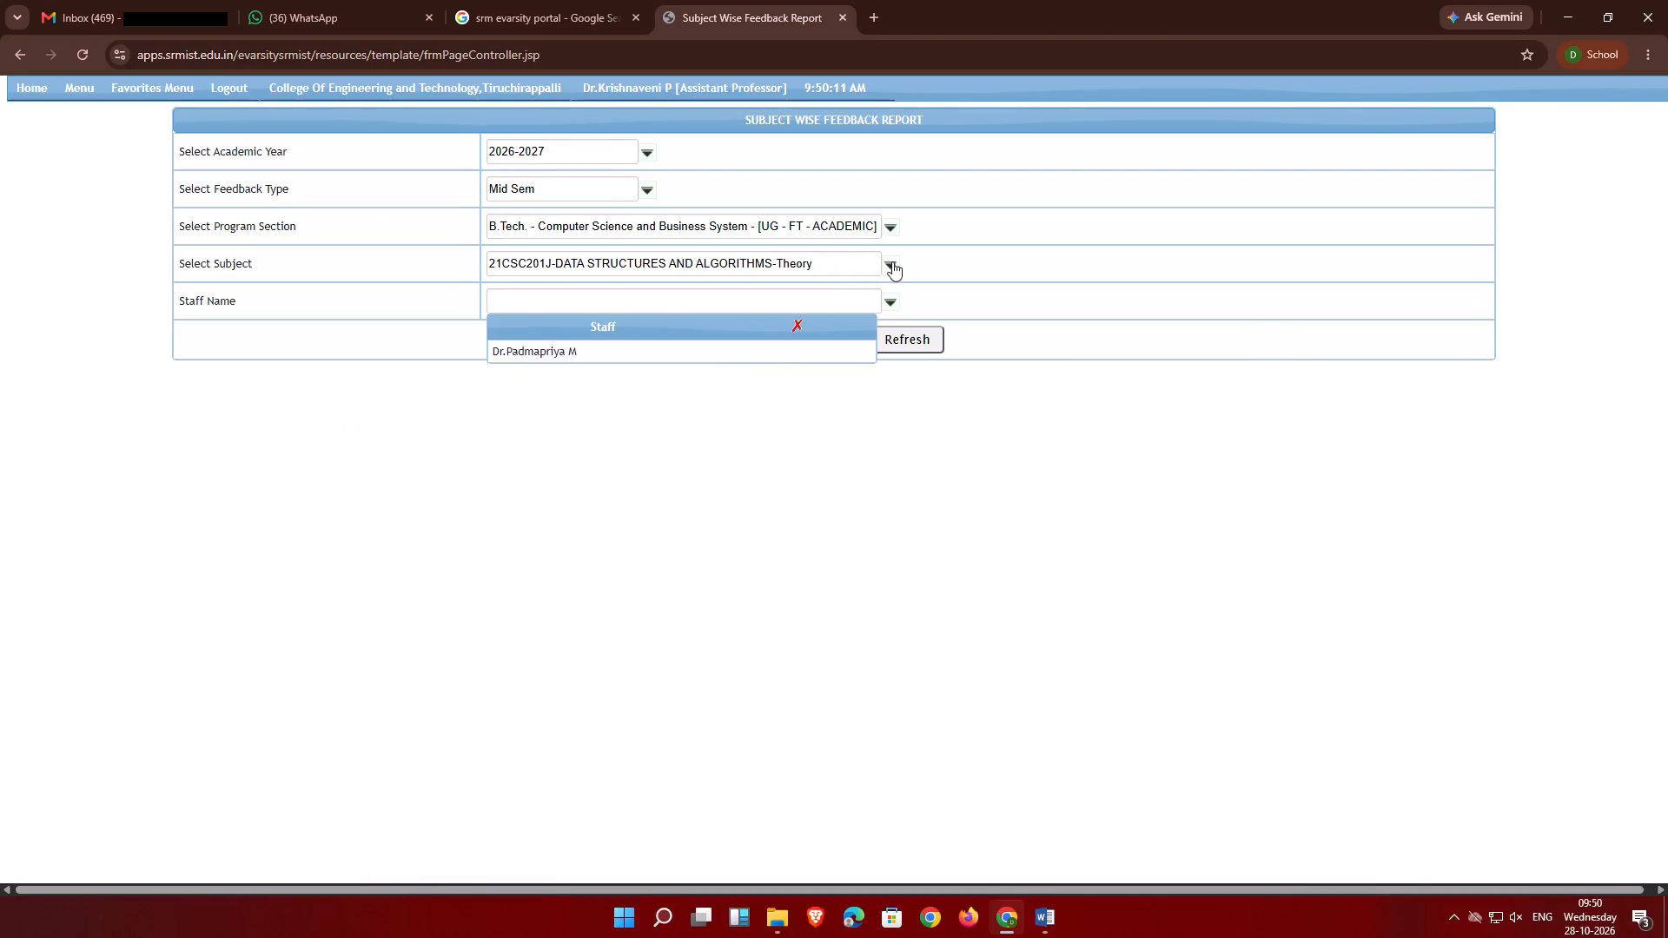
# Set the report's subject to 21CSC202J-OPERATING SYSTEMS-Theory and open the staff name choices.
pyautogui.click(892, 261)
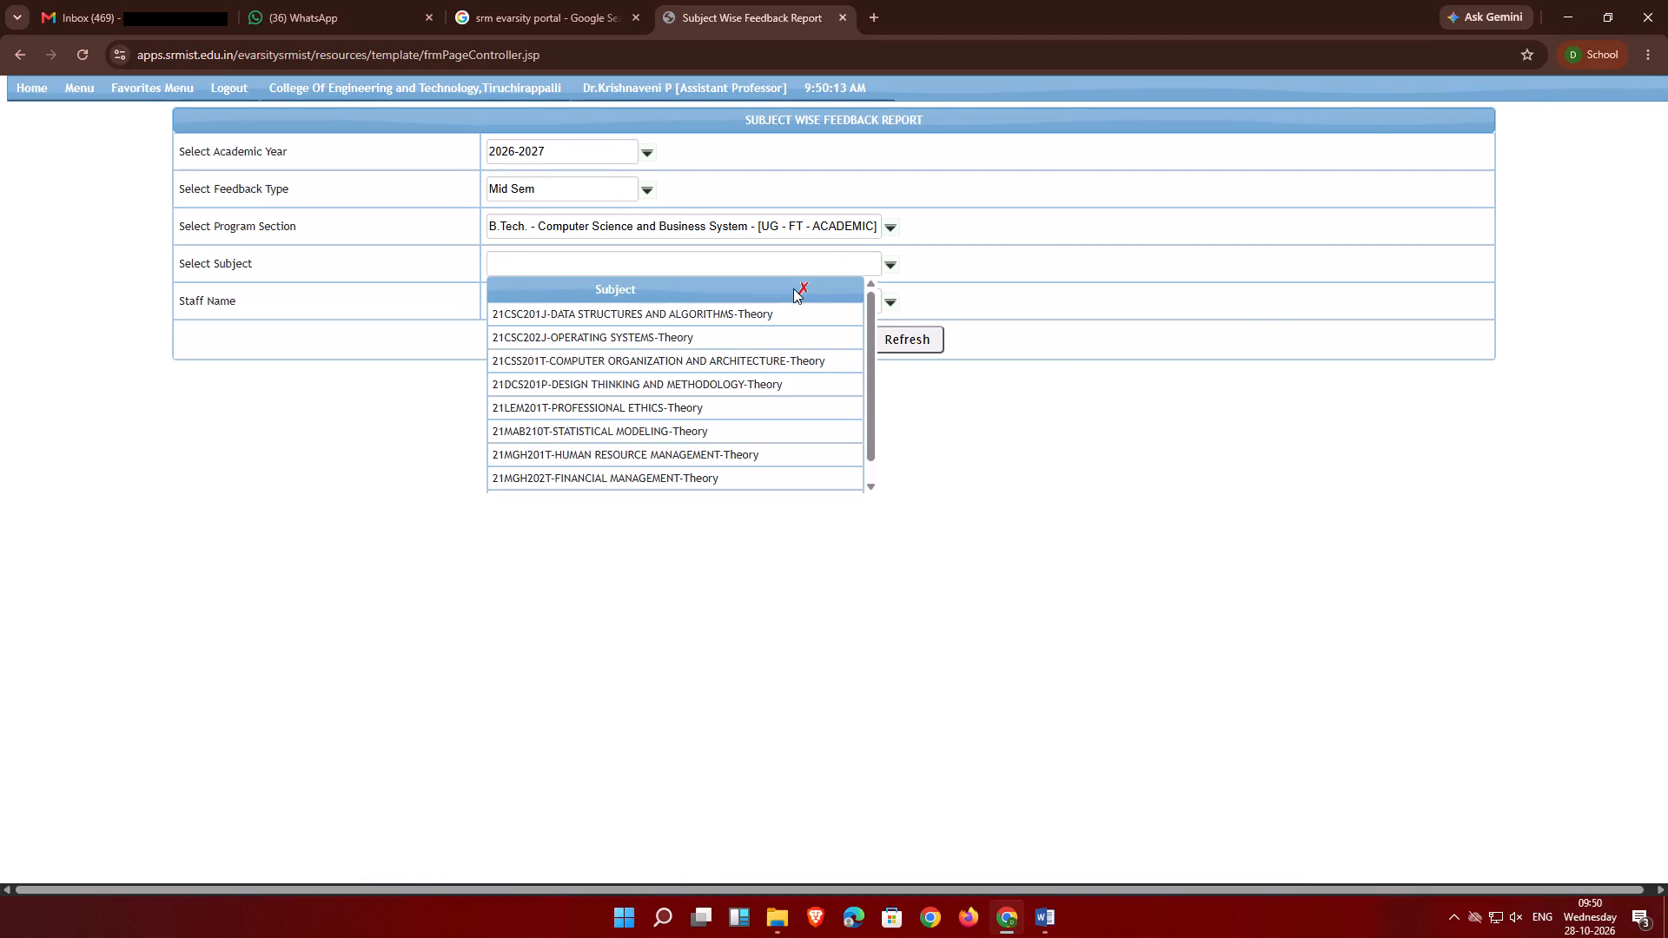
pyautogui.click(675, 340)
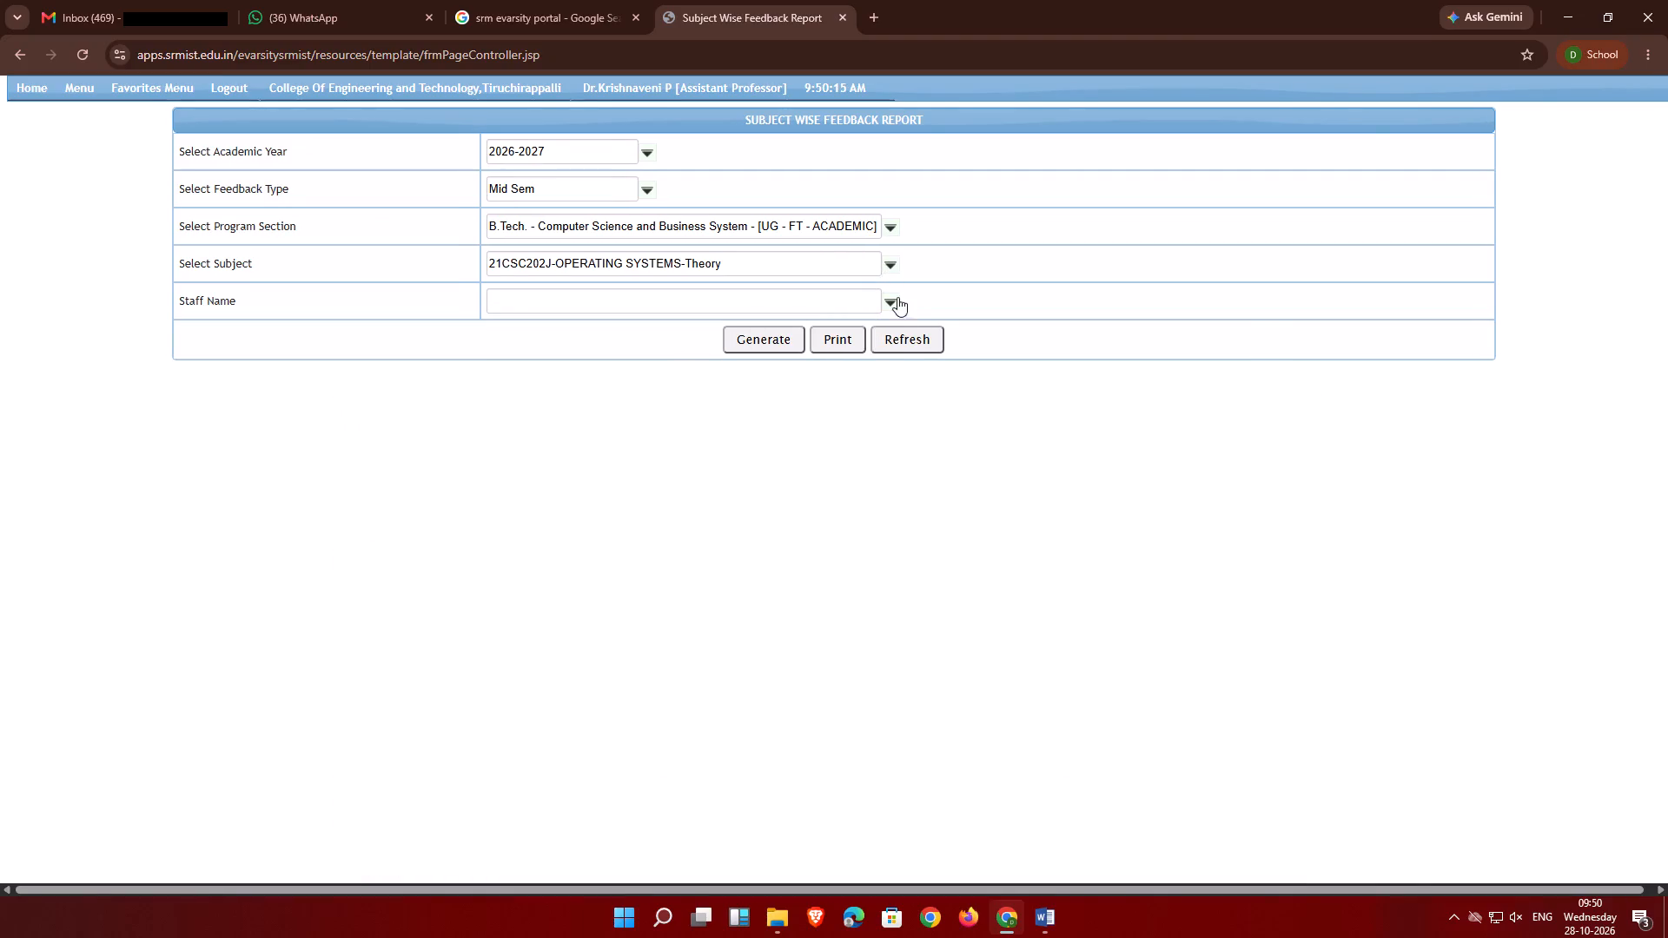
pyautogui.click(888, 303)
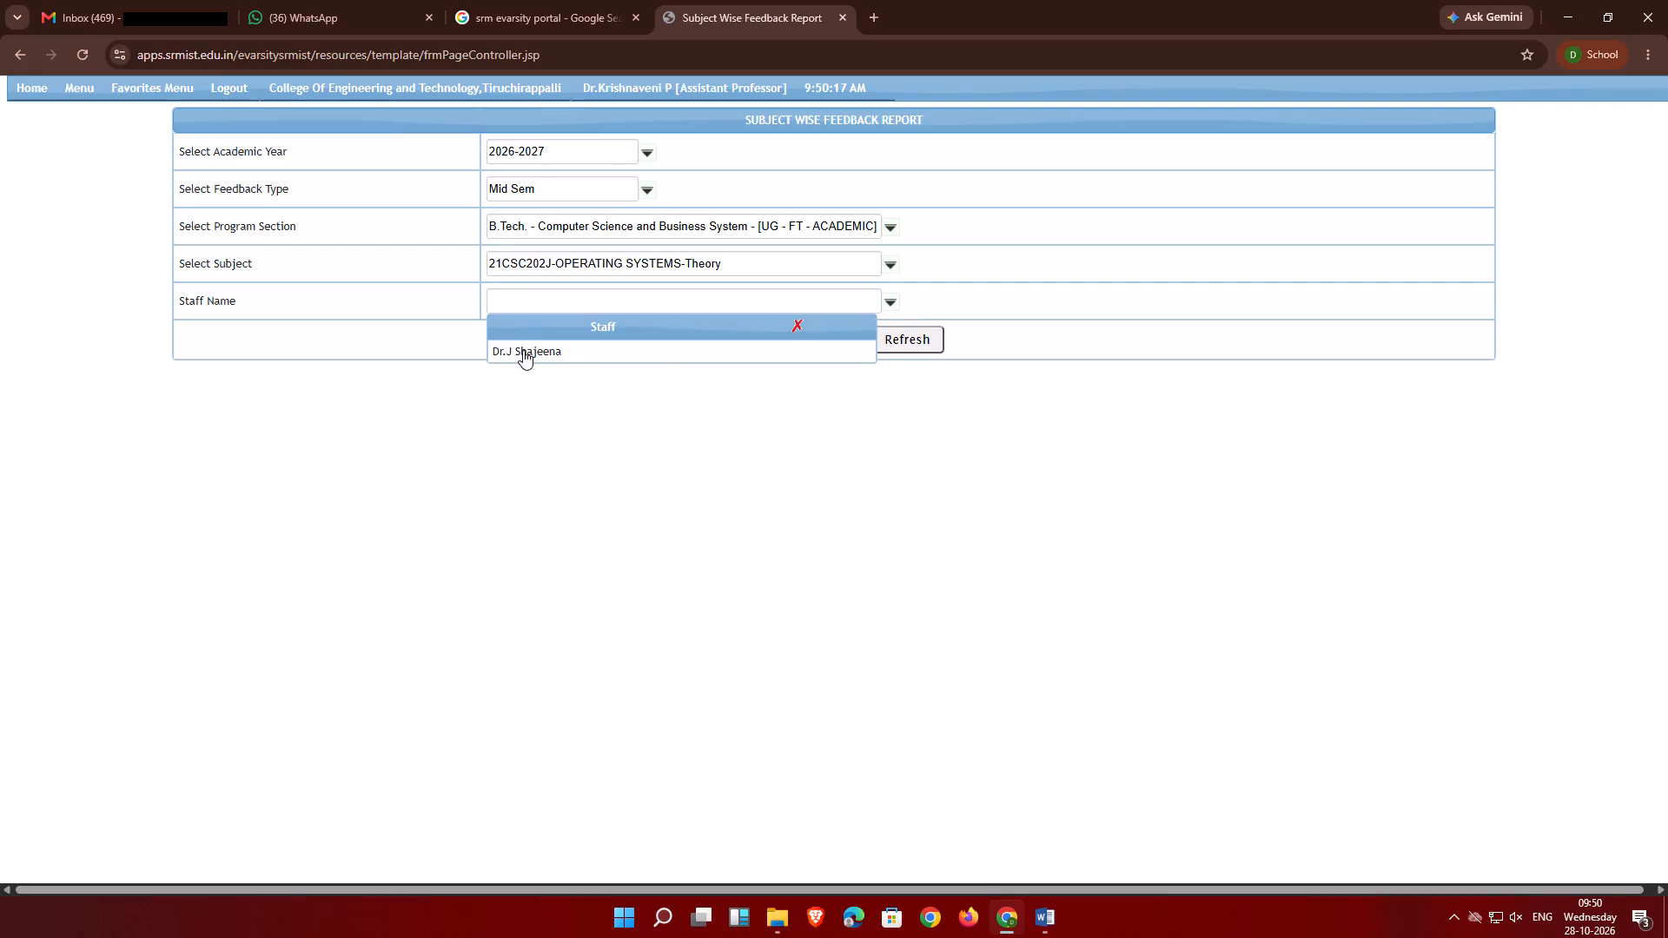
# Choose the only listed staff member for 21CSC202J-OPERATING SYSTEMS-Theory and generate the subject's feedback report.
pyautogui.click(523, 350)
pyautogui.click(771, 339)
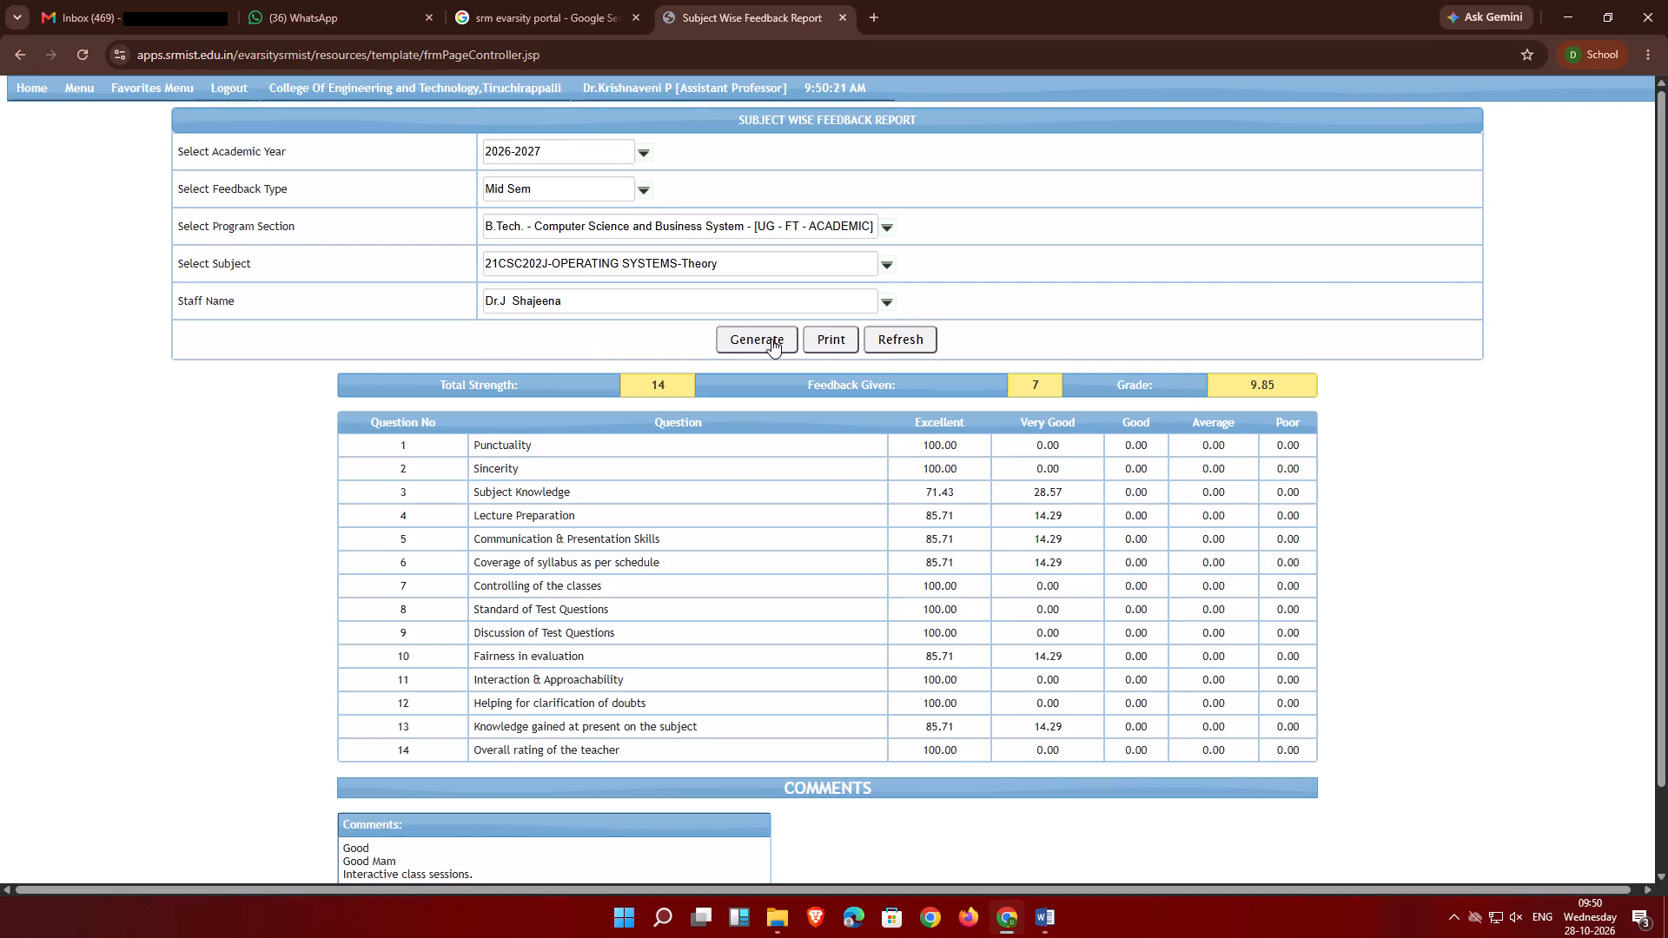
# Generate the feedback report for 21CSS201T-COMPUTER ORGANIZATION AND ARCHITECTURE-Theory with its listed staff member.
pyautogui.click(883, 302)
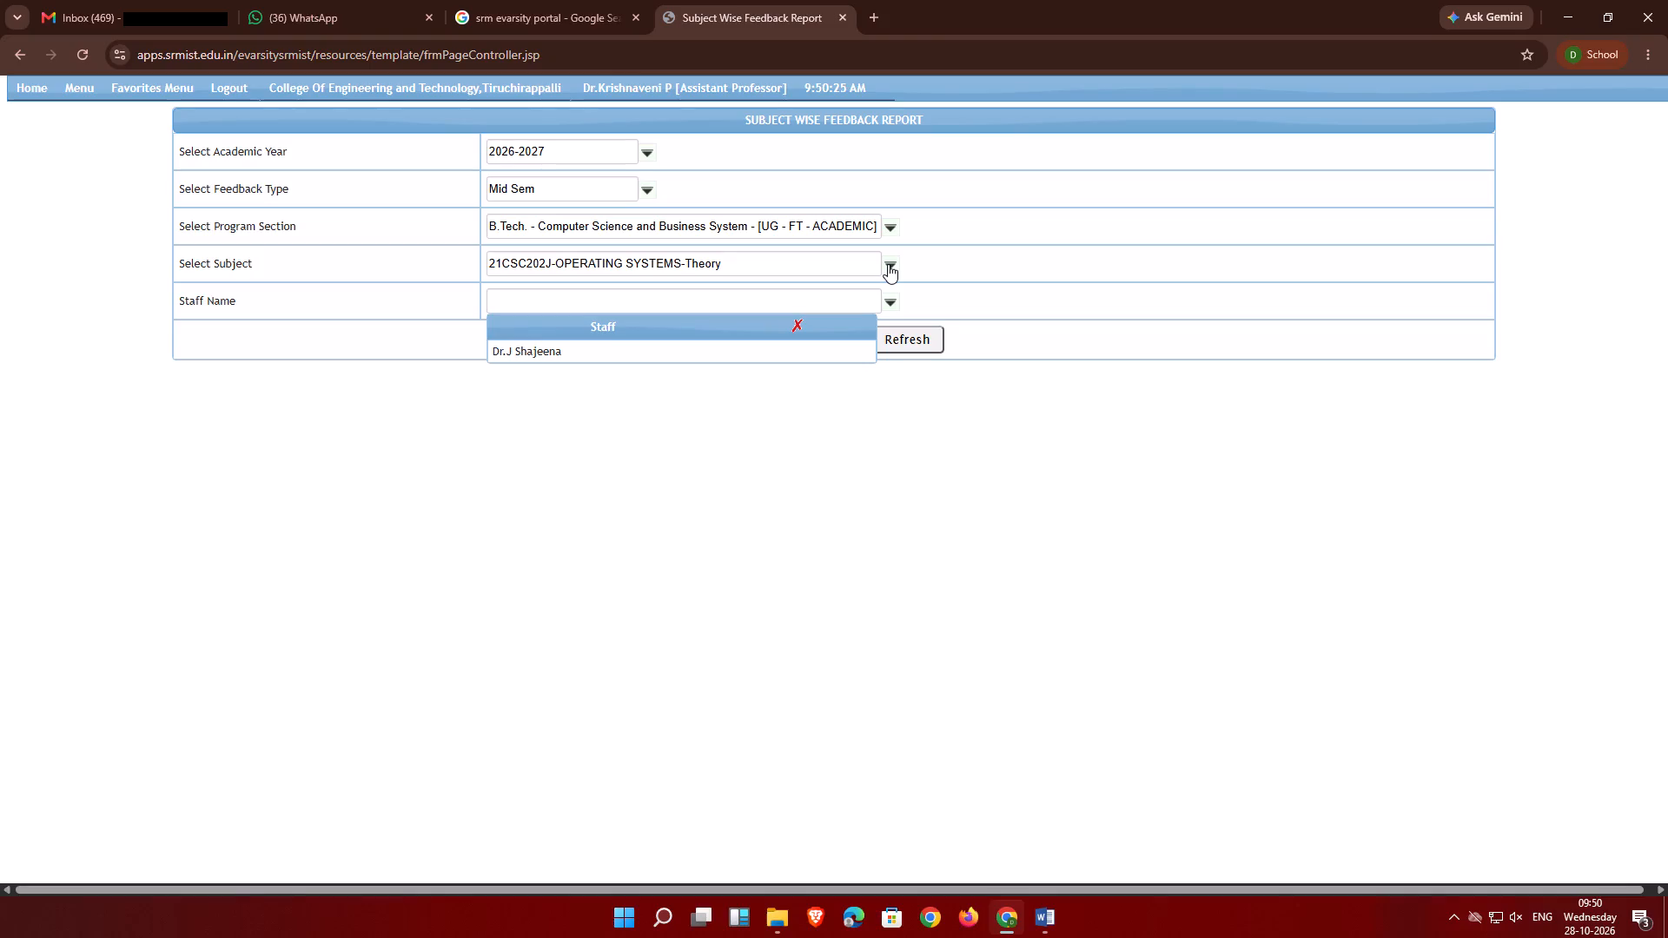
pyautogui.click(888, 264)
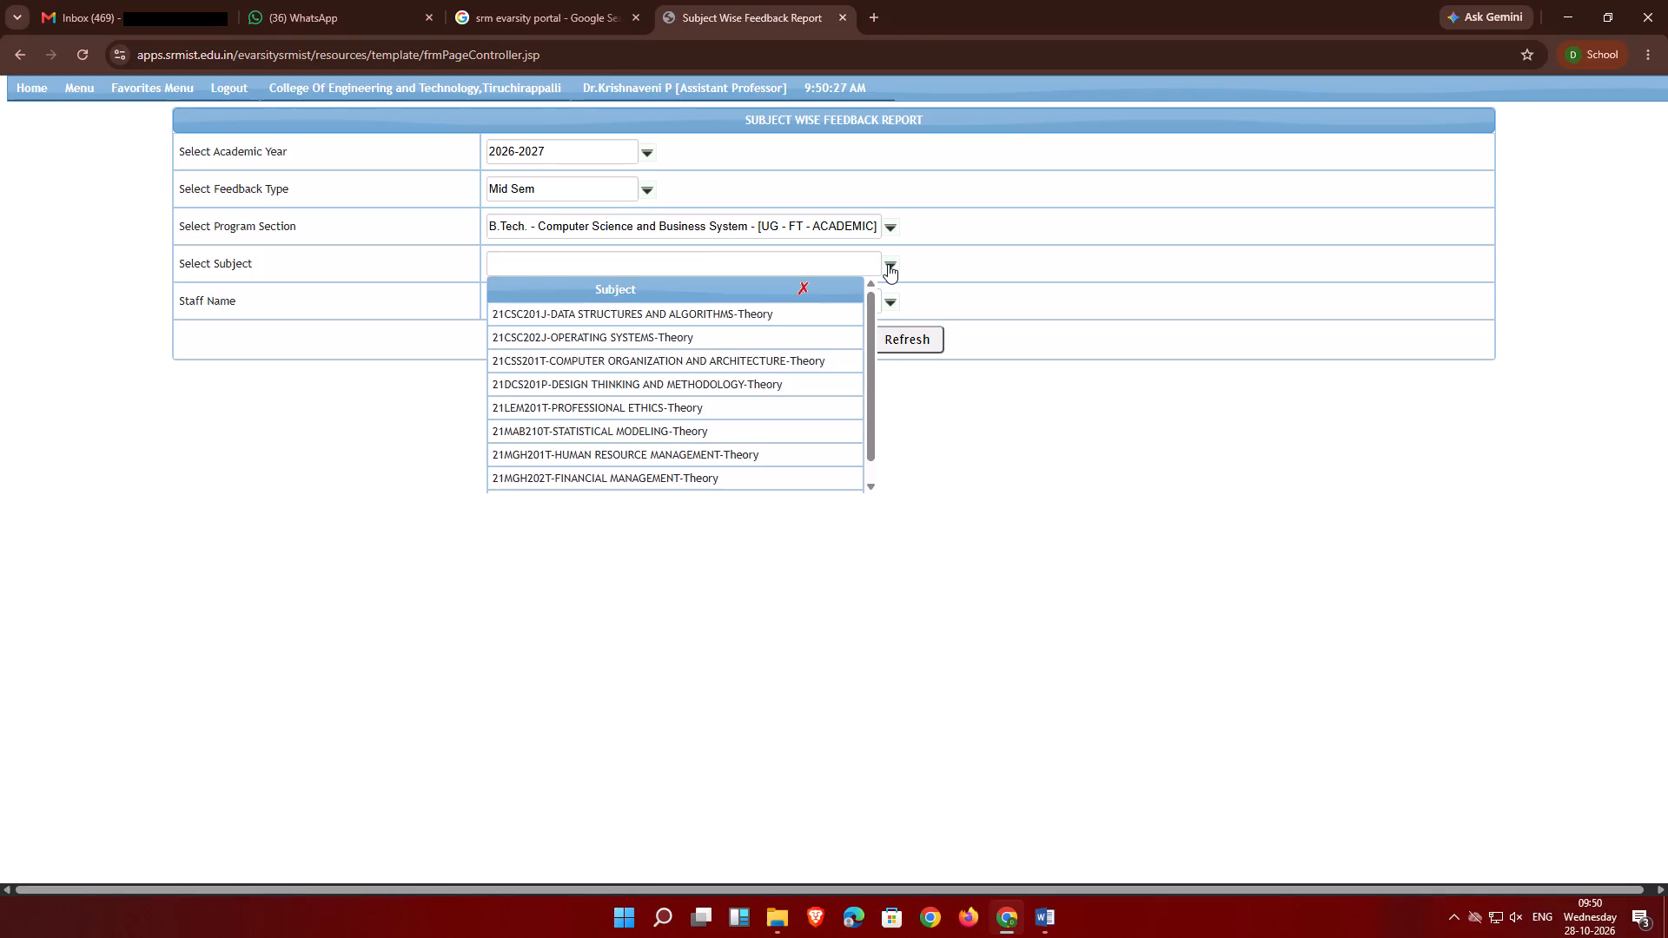
pyautogui.click(751, 363)
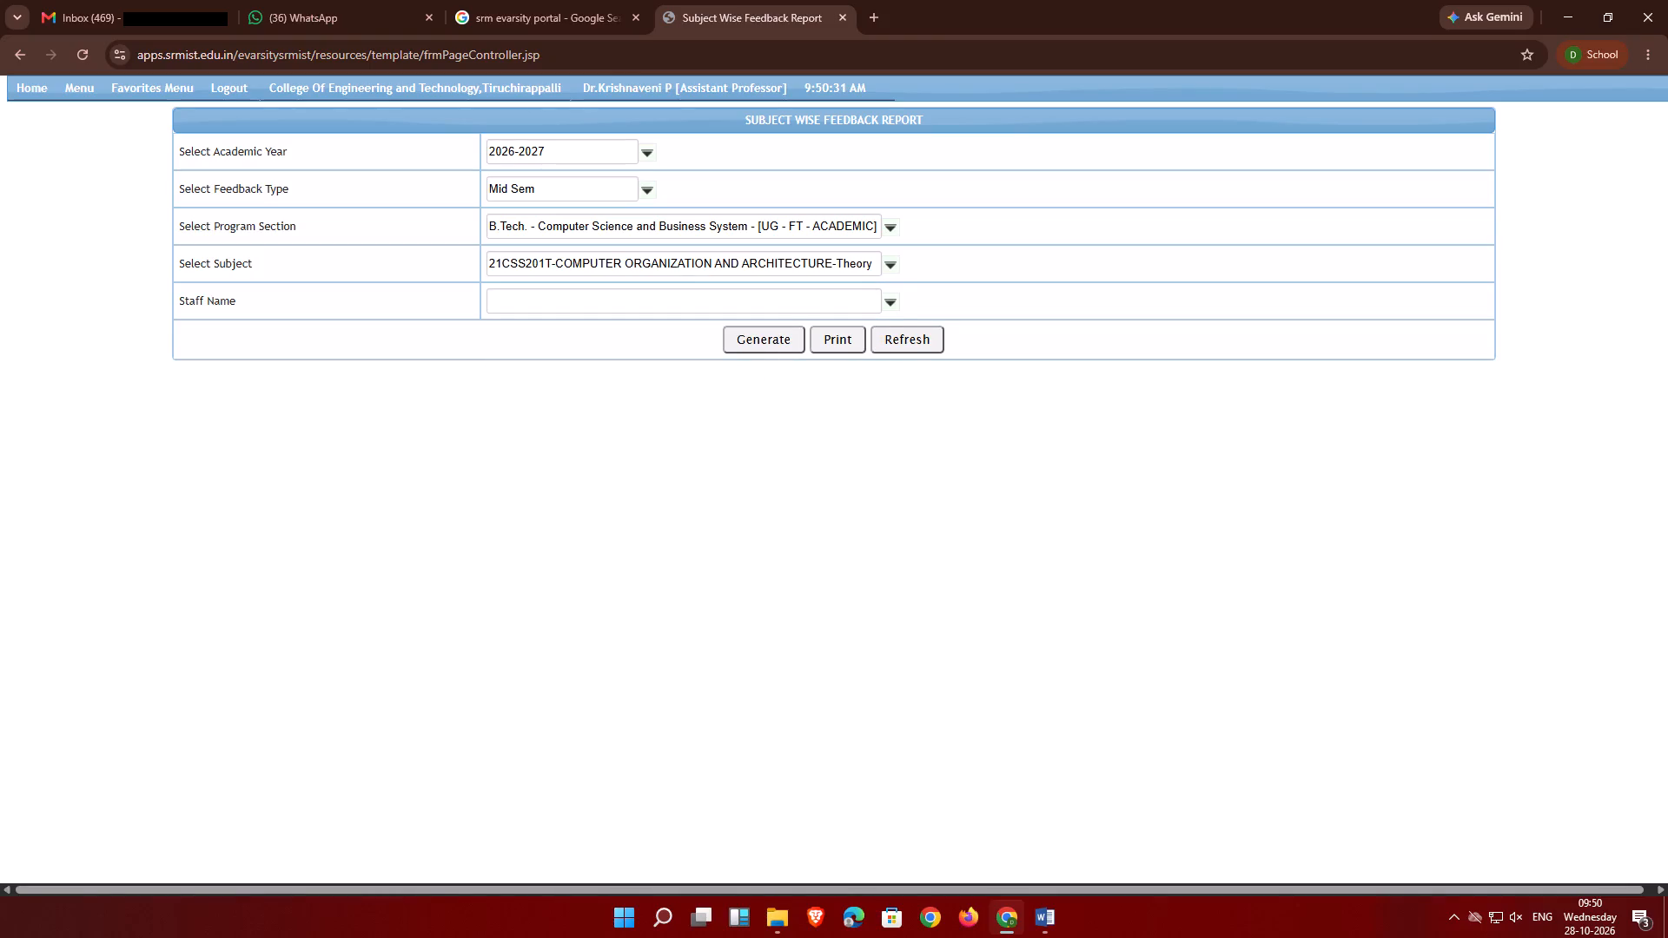
pyautogui.click(892, 307)
pyautogui.click(600, 355)
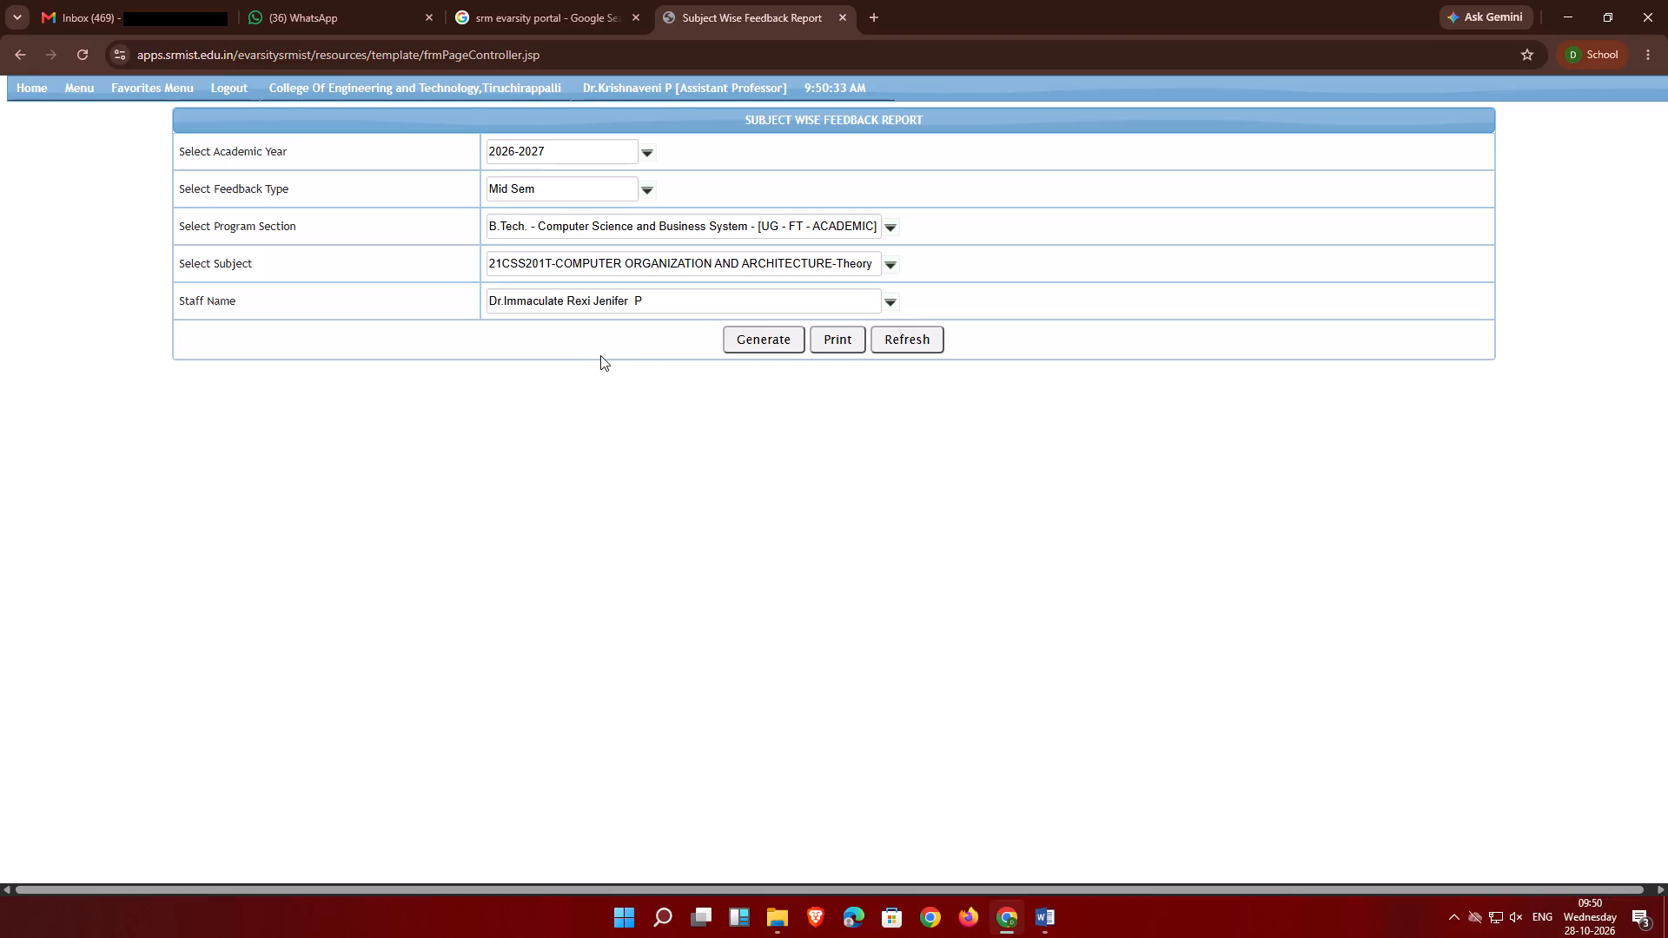
pyautogui.click(771, 340)
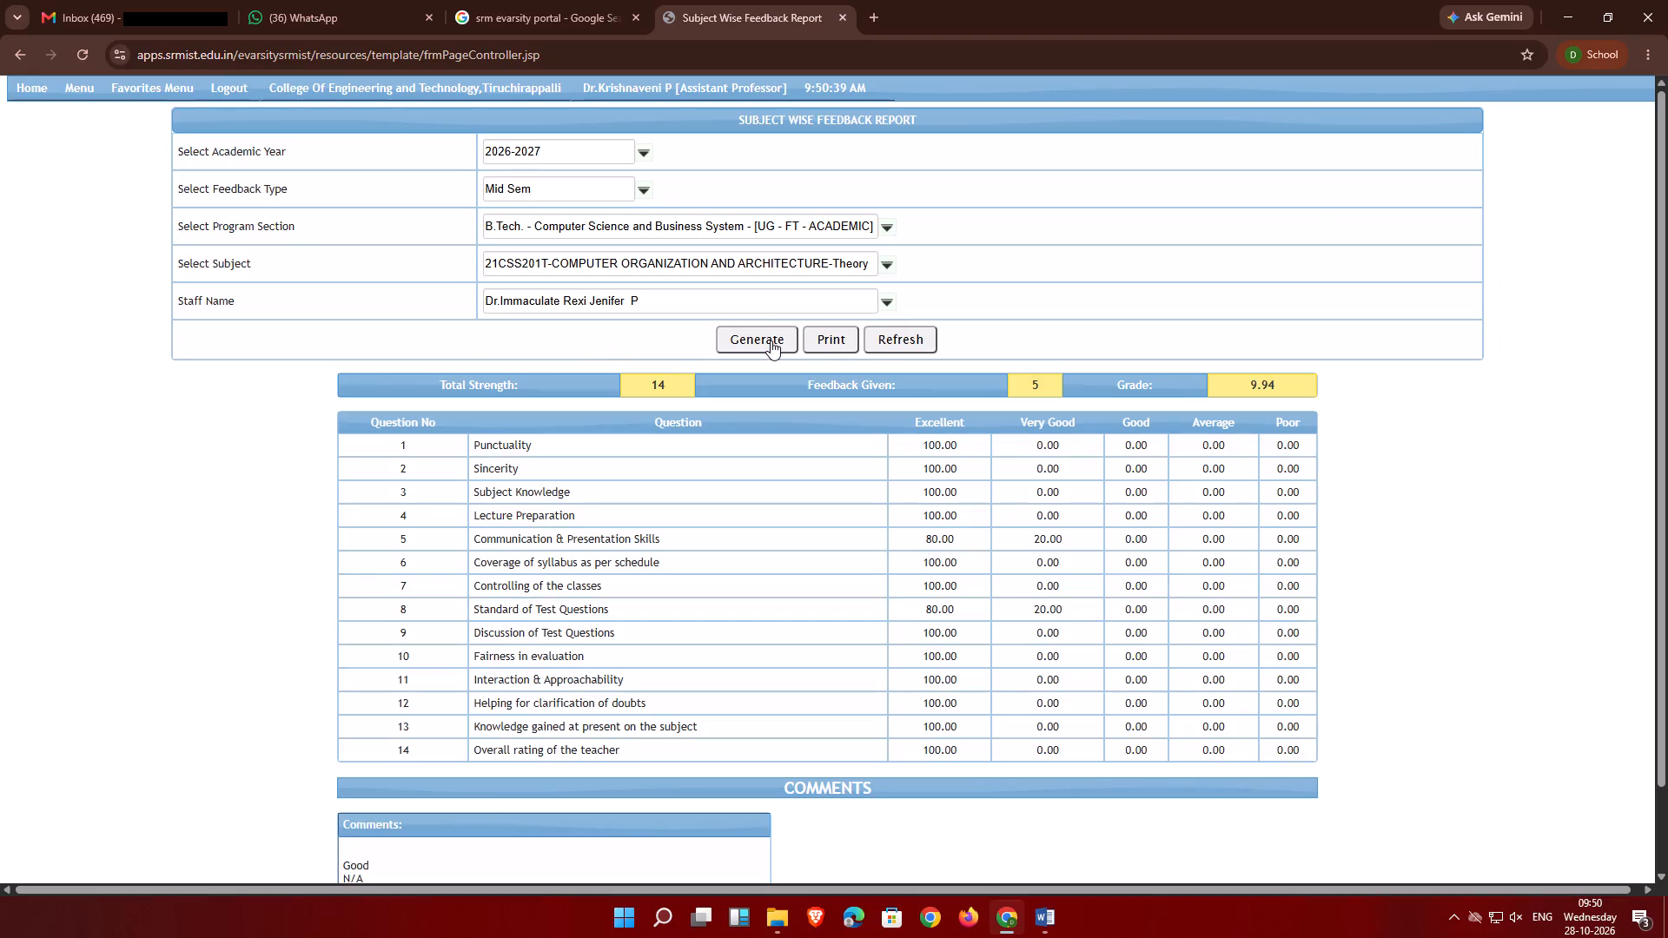
# Generate the feedback report for 21CSC202J-OPERATING SYSTEMS-Theory again with its listed staff member.
pyautogui.click(888, 302)
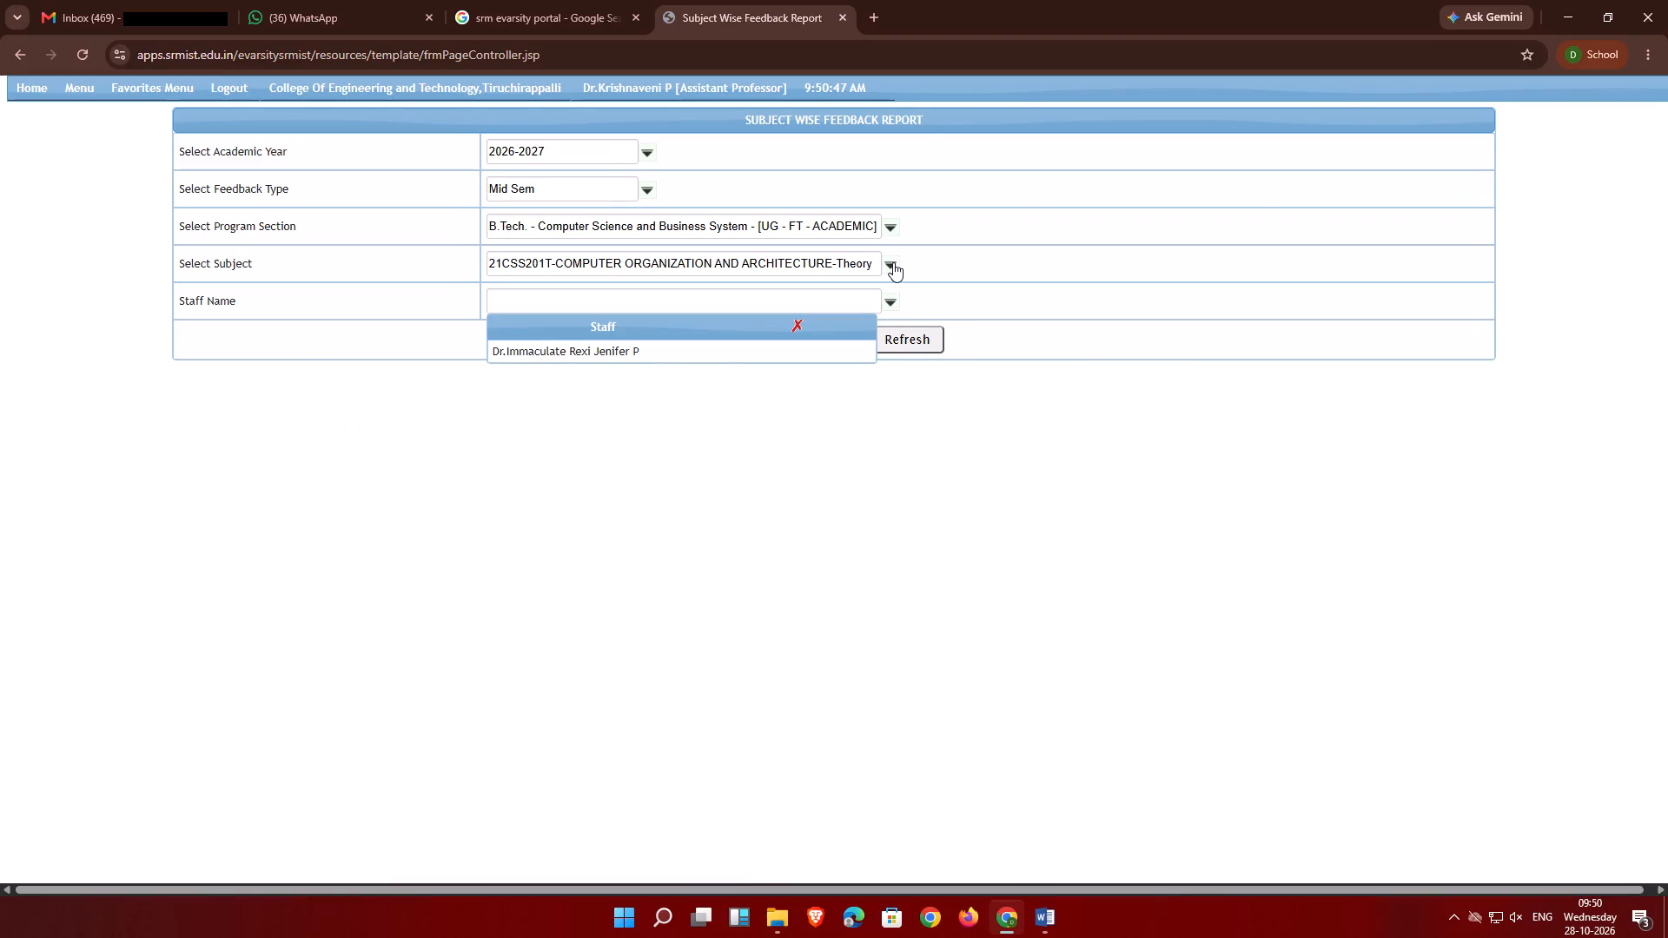
pyautogui.click(893, 262)
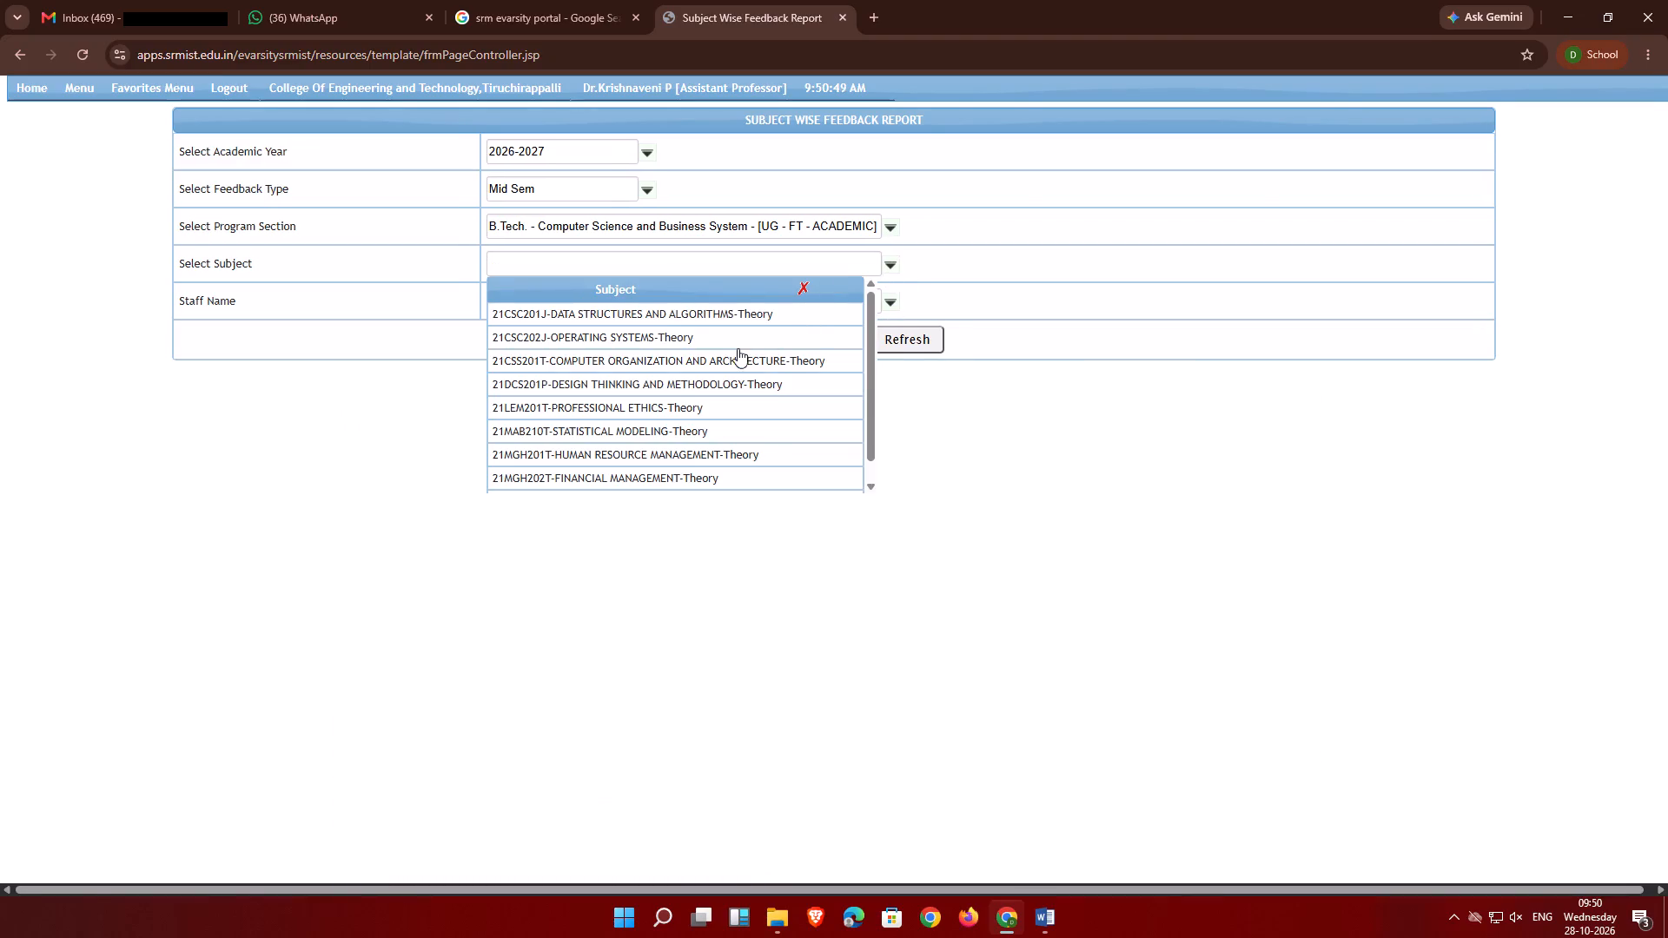
pyautogui.click(664, 339)
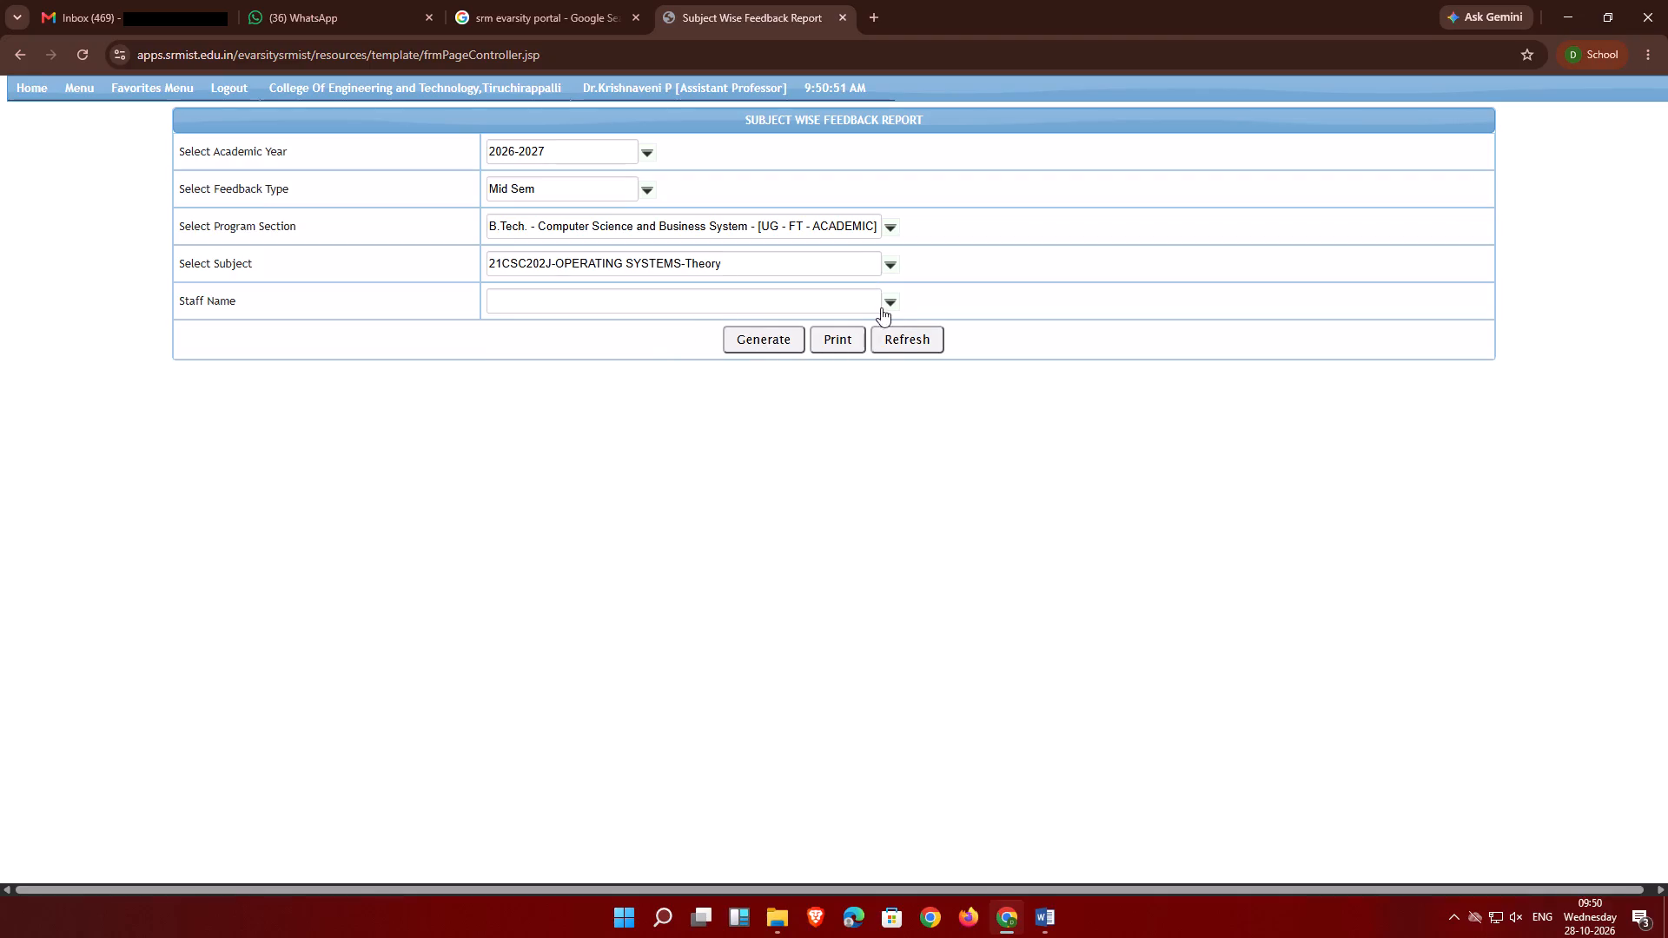
pyautogui.click(890, 304)
pyautogui.click(565, 353)
pyautogui.click(782, 344)
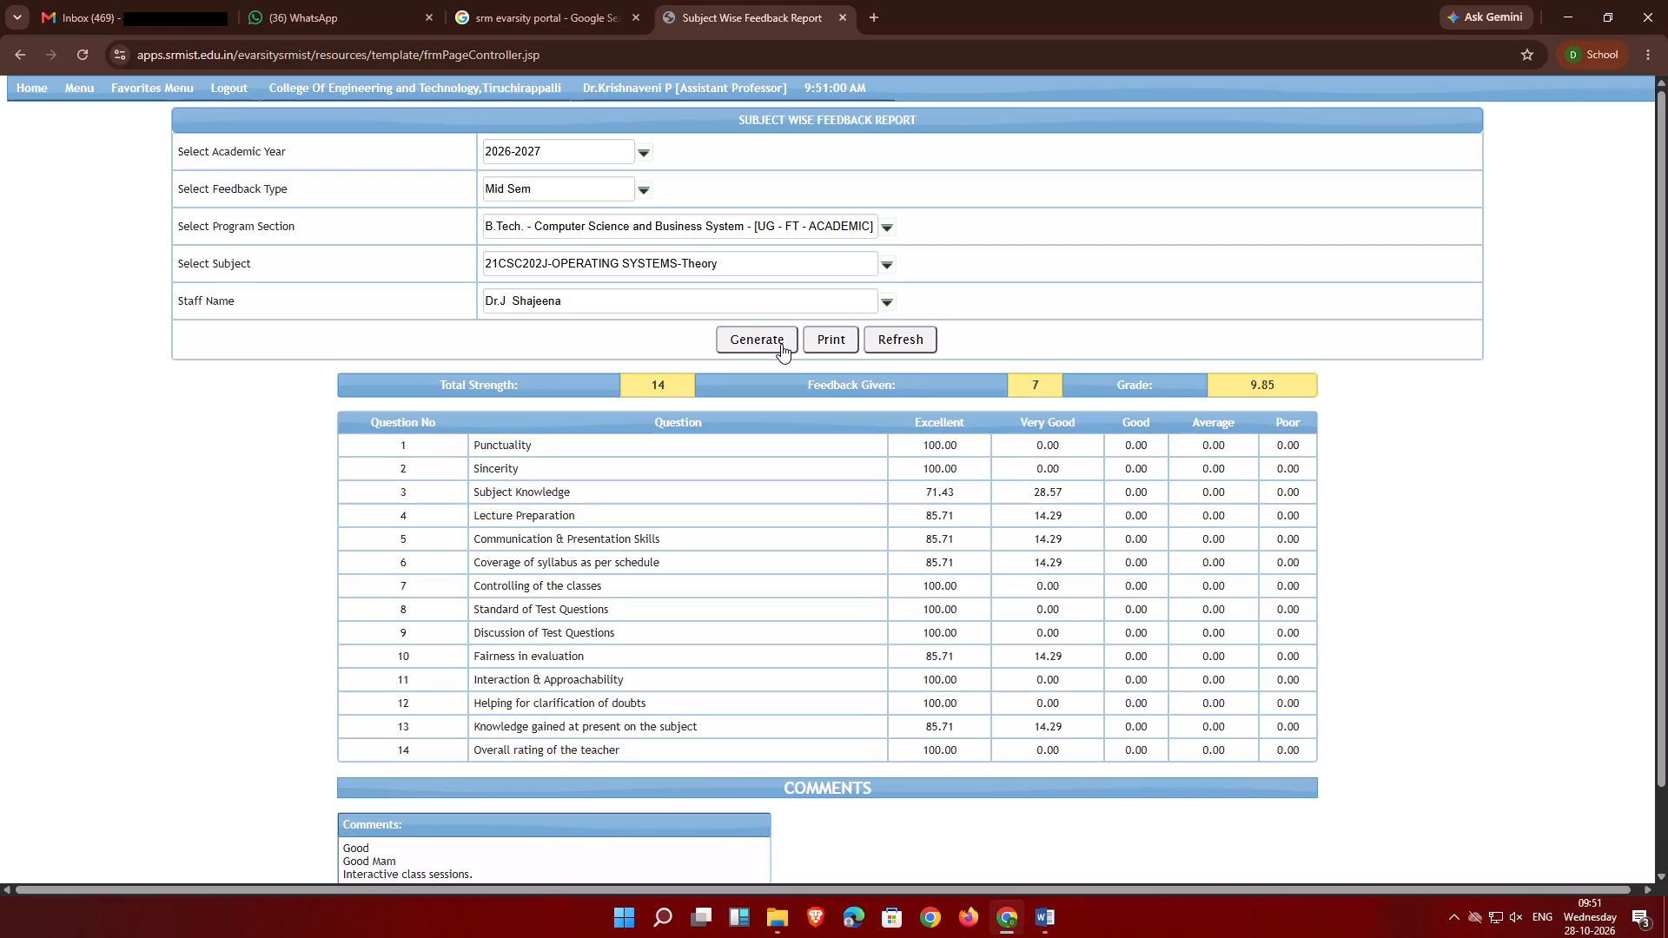
# Reopen the subject choices for the Computer Science and Business System section's feedback report.
pyautogui.click(888, 301)
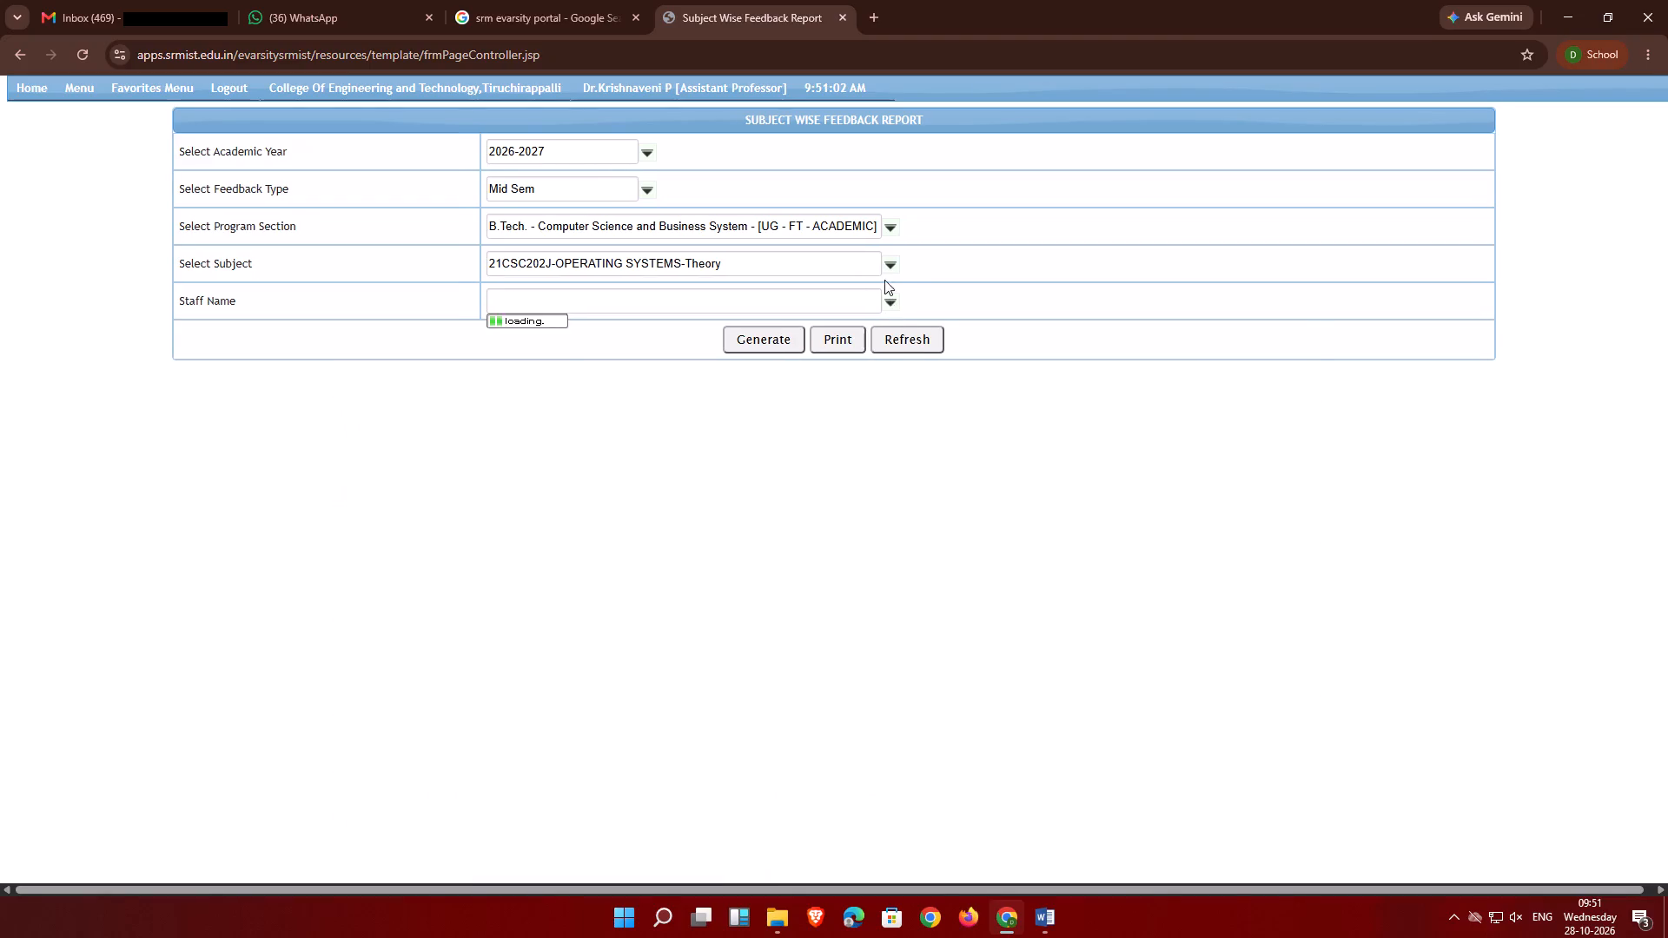
pyautogui.click(890, 260)
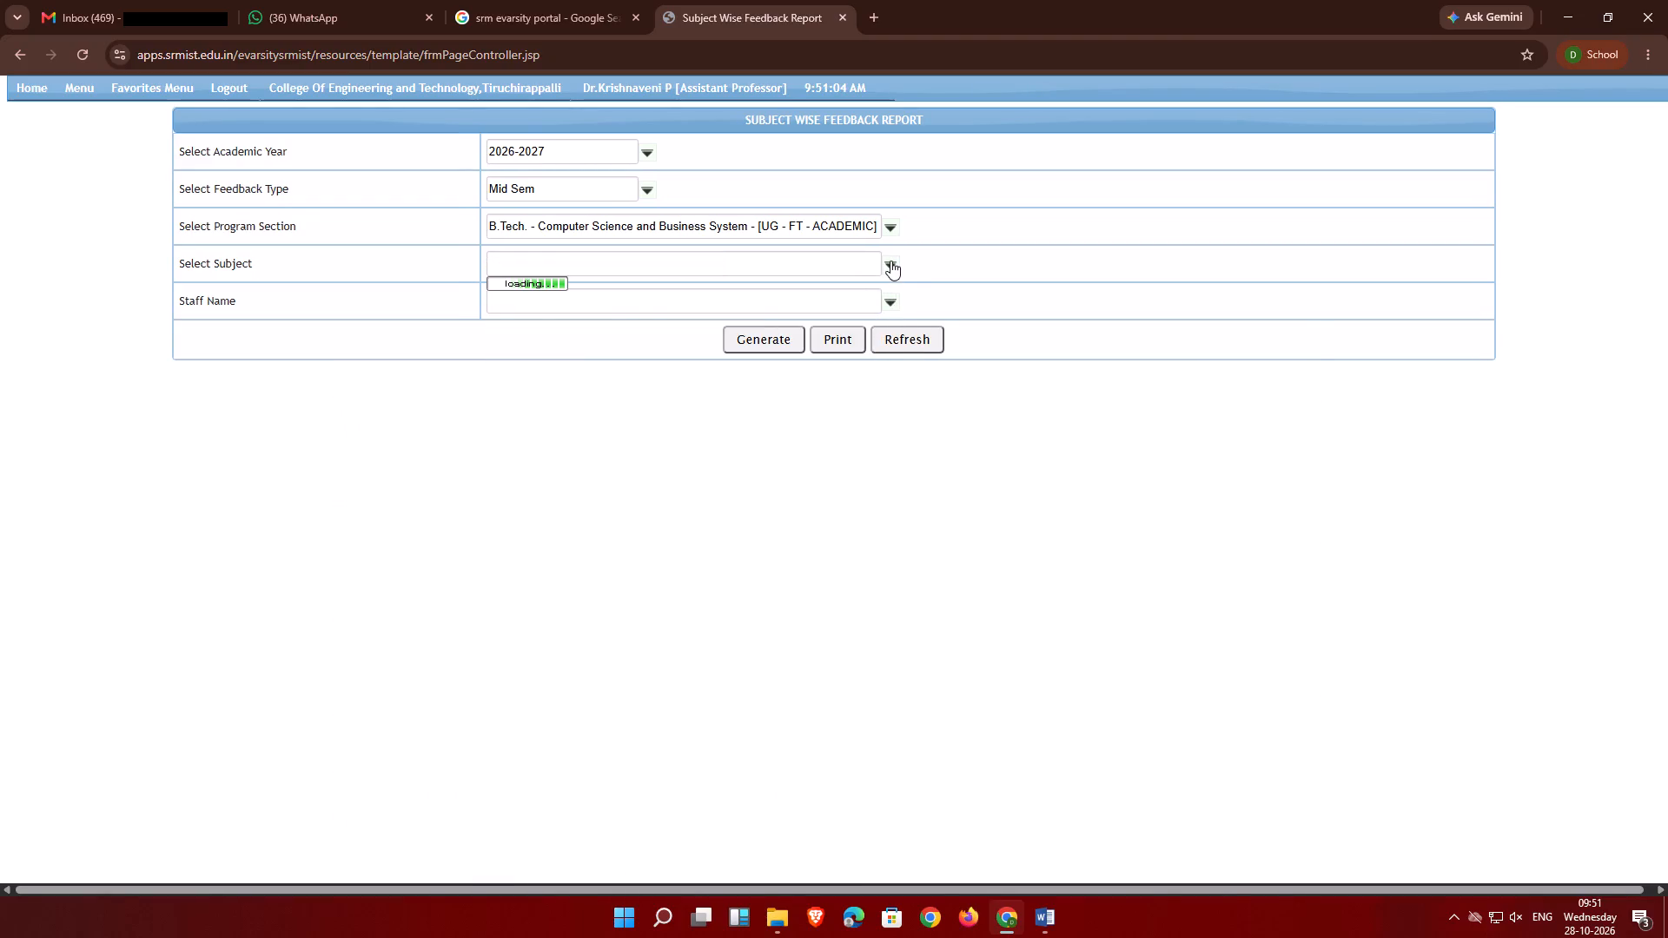
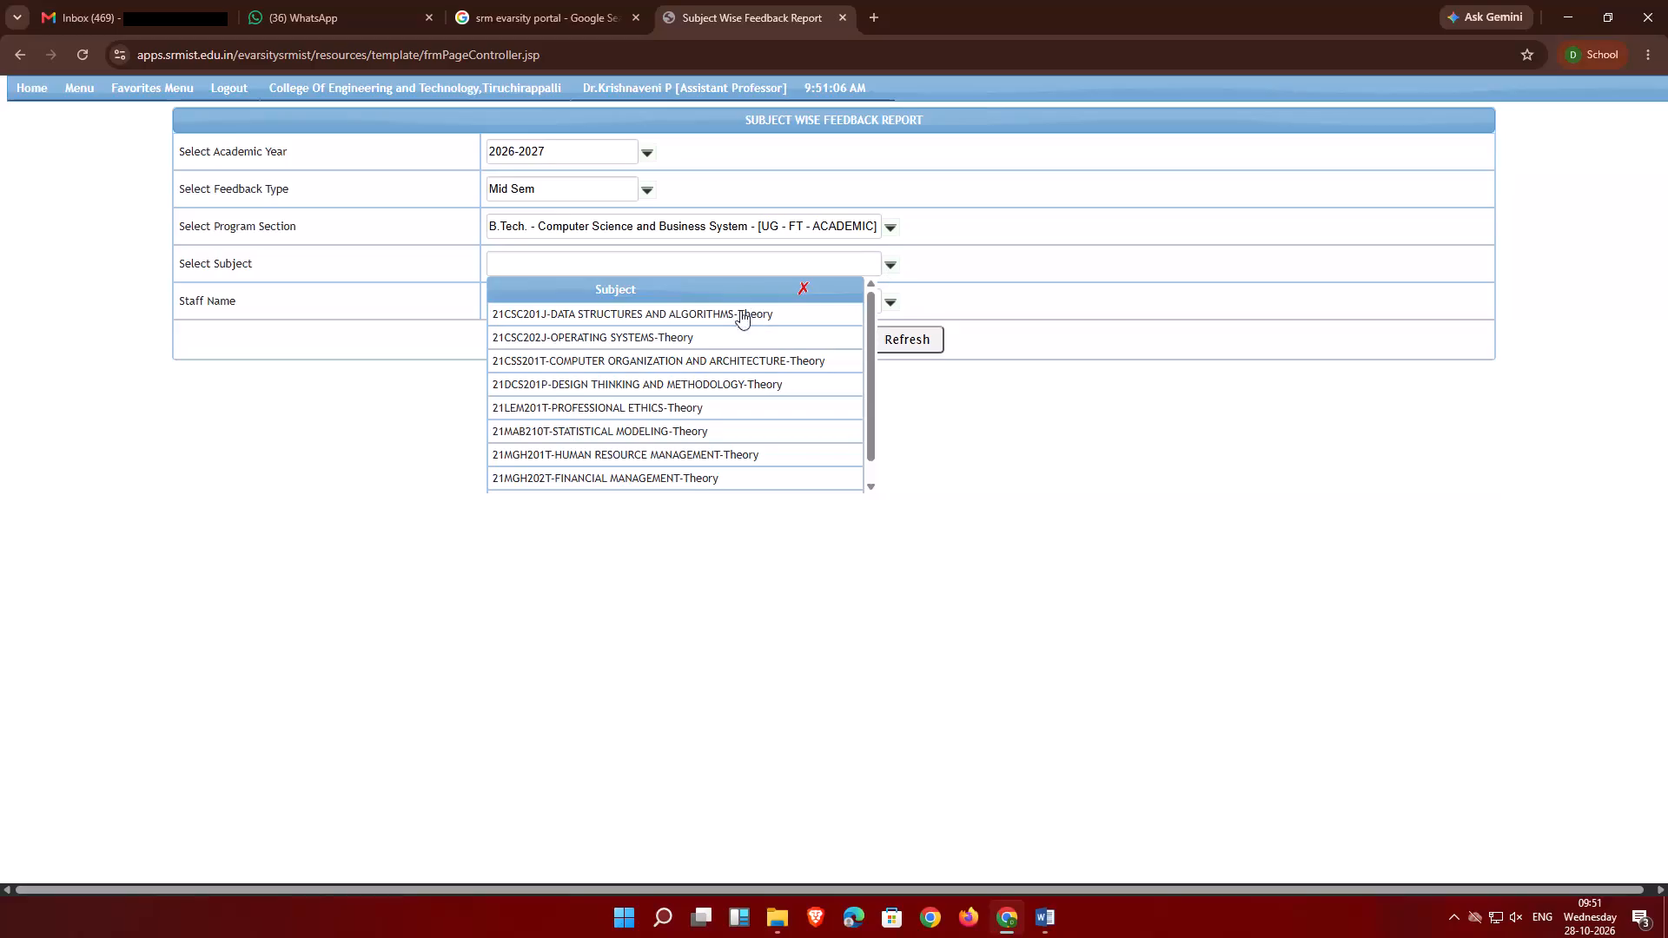
# Generate the feedback report for 21CSC201J-DATA STRUCTURES AND ALGORITHMS-Theory with its listed staff member.
pyautogui.click(722, 315)
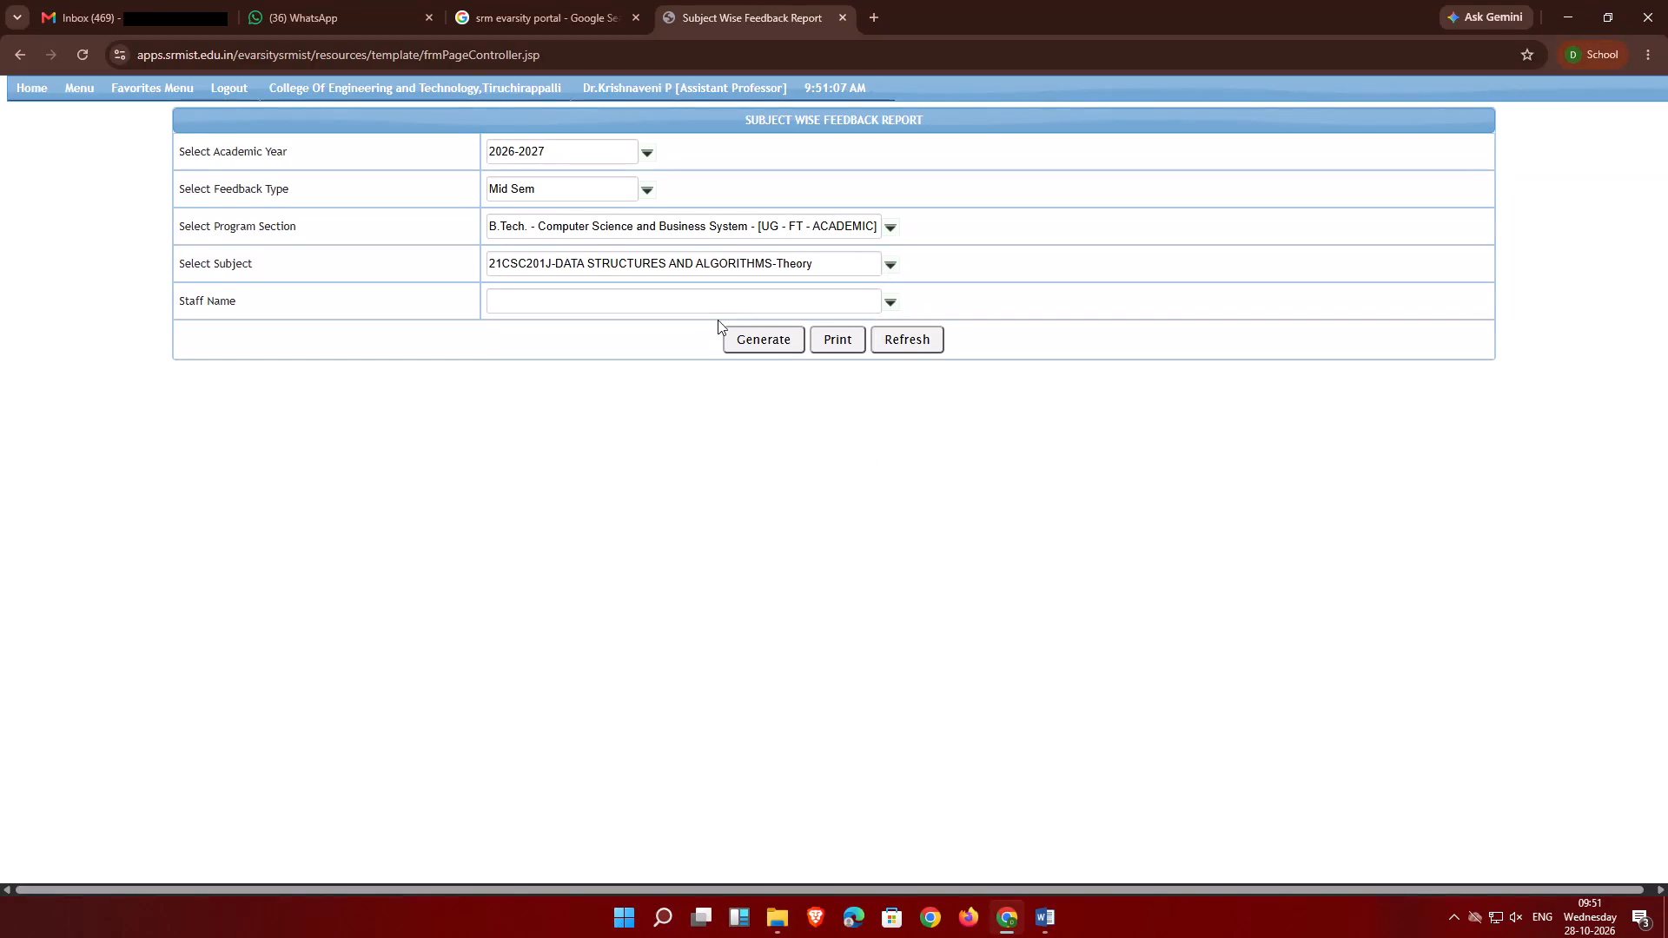
pyautogui.click(890, 305)
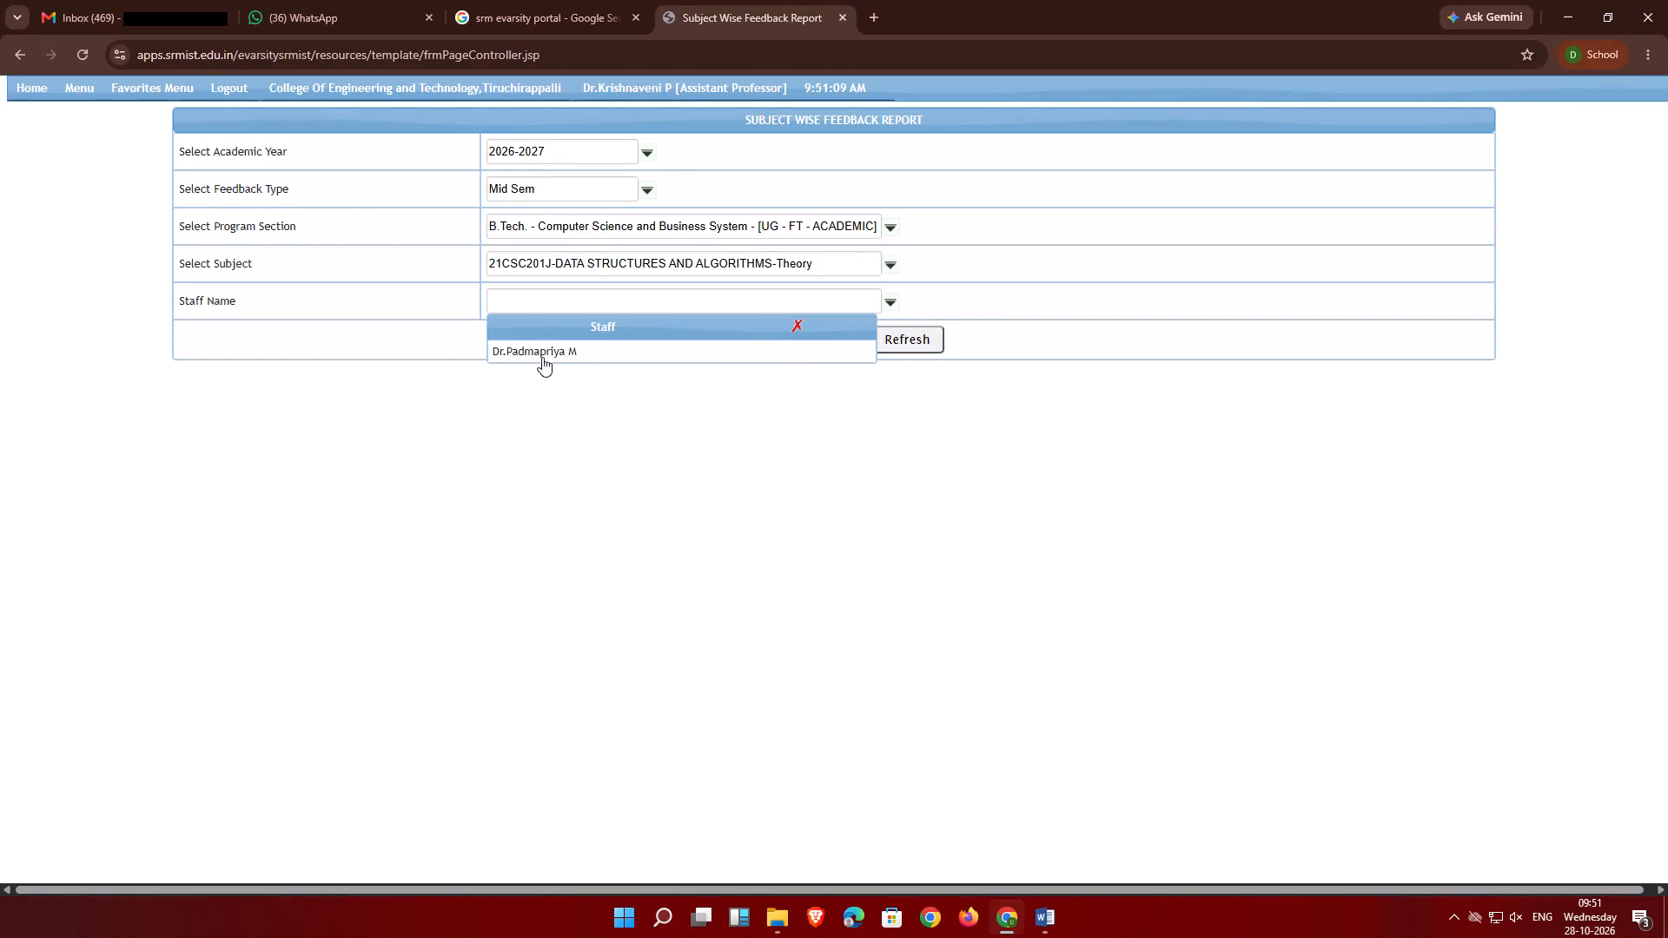
pyautogui.click(556, 351)
pyautogui.click(771, 341)
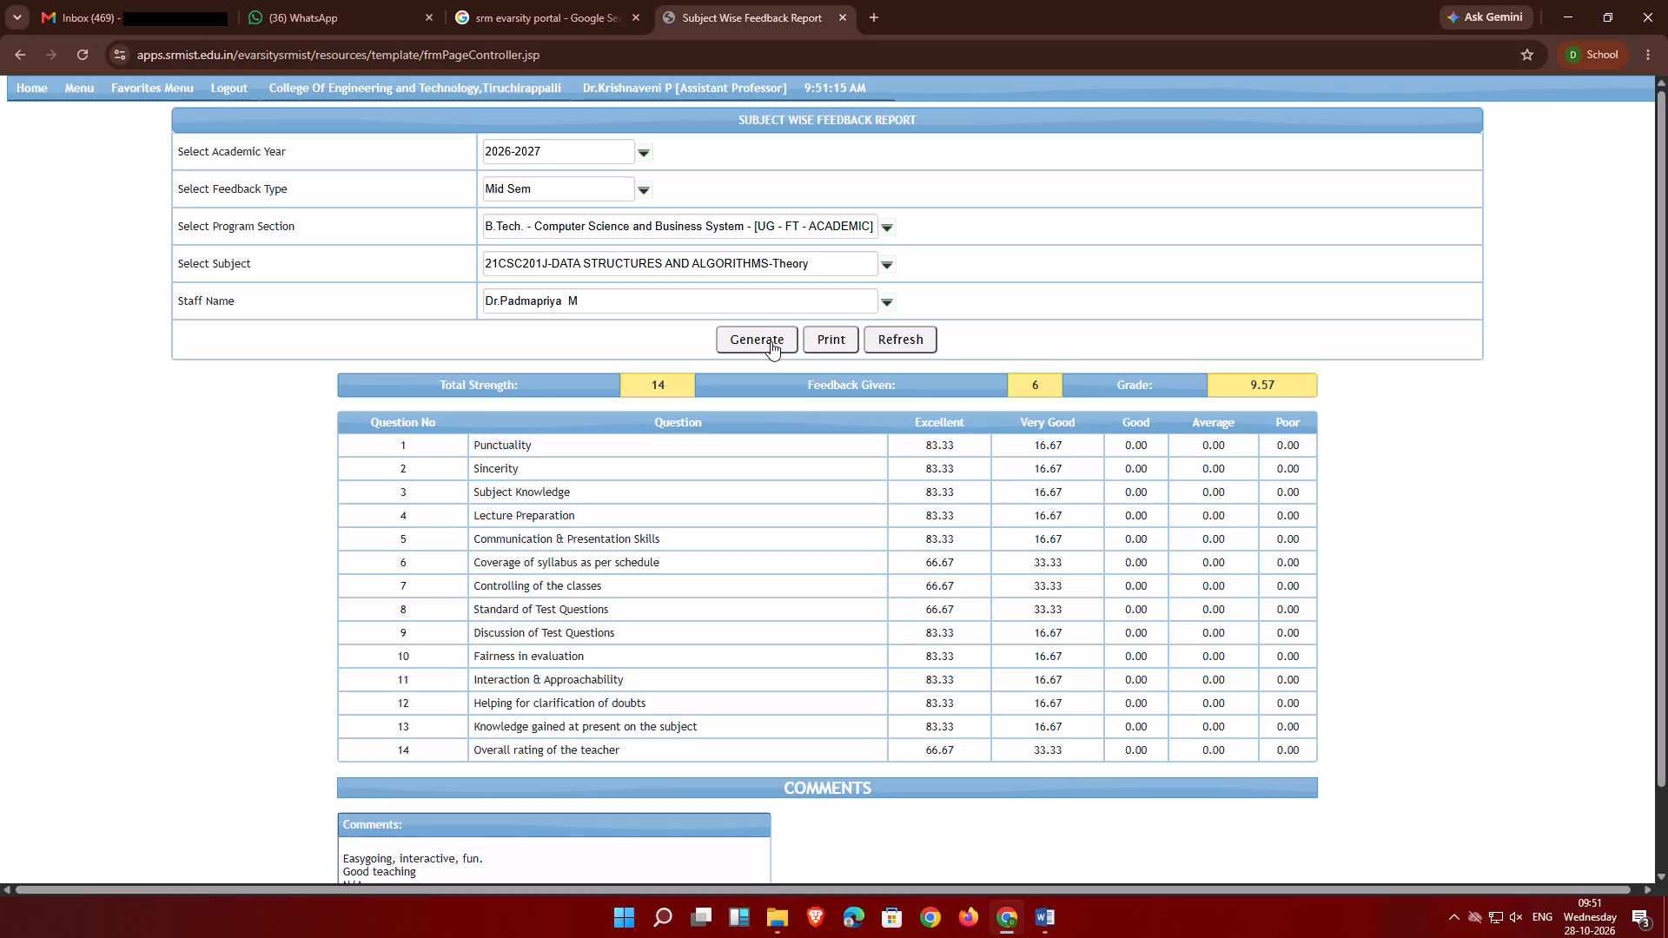
# Change the feedback report's subject to 21LEM201T-PROFESSIONAL ETHICS-Theory.
pyautogui.click(890, 305)
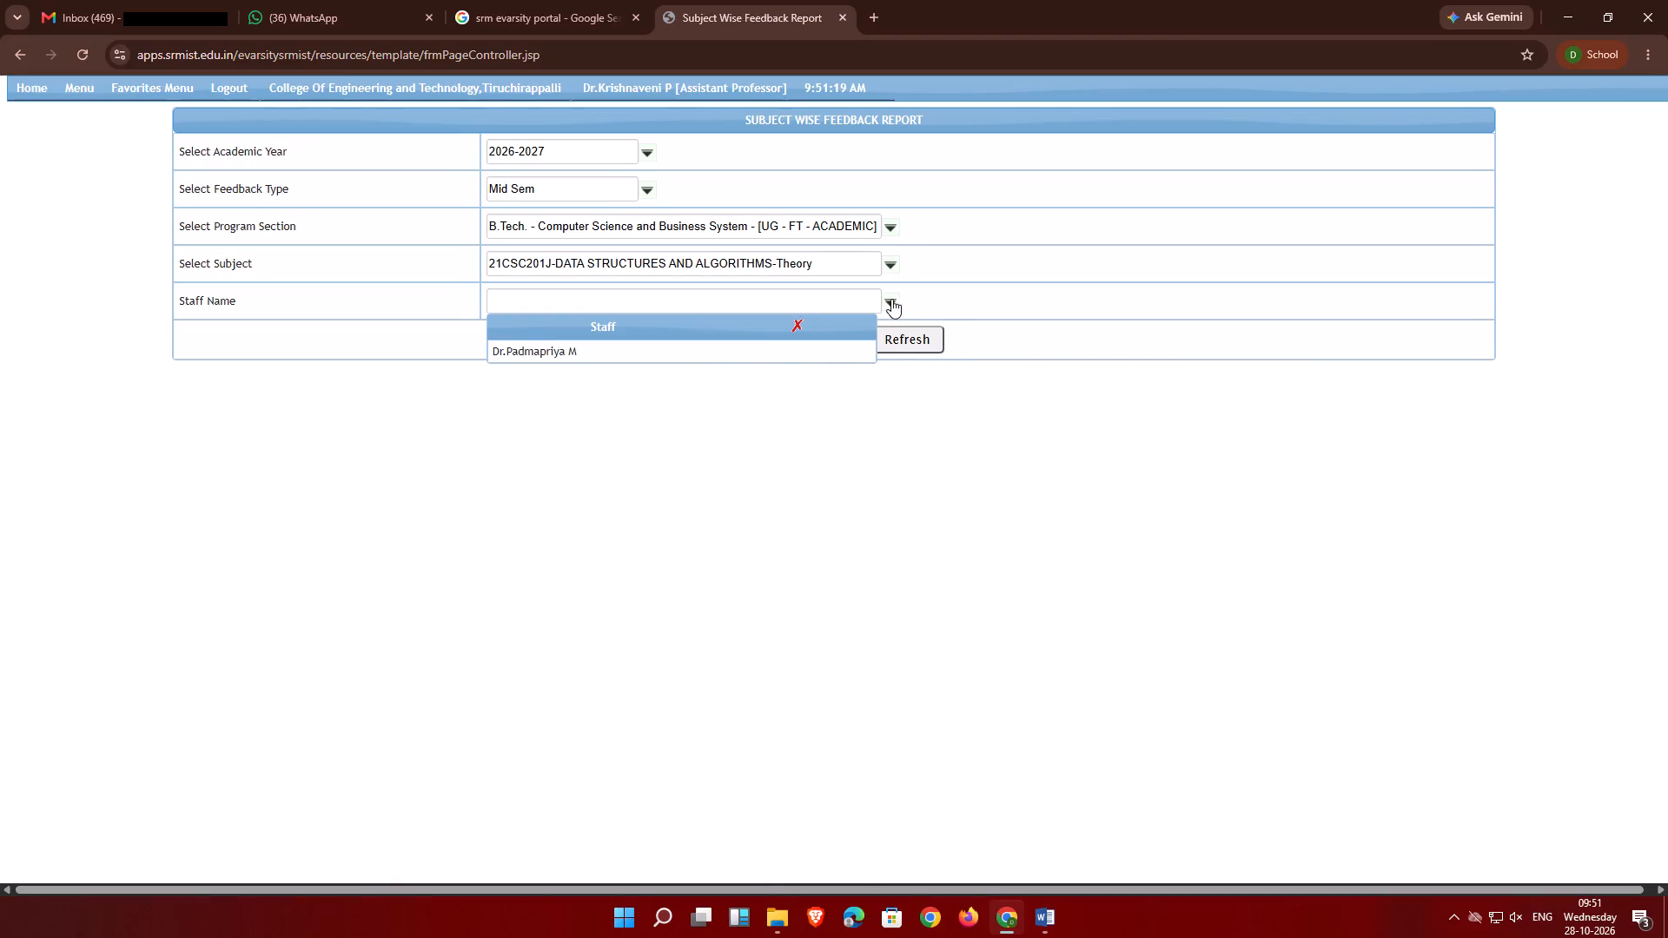
pyautogui.click(886, 260)
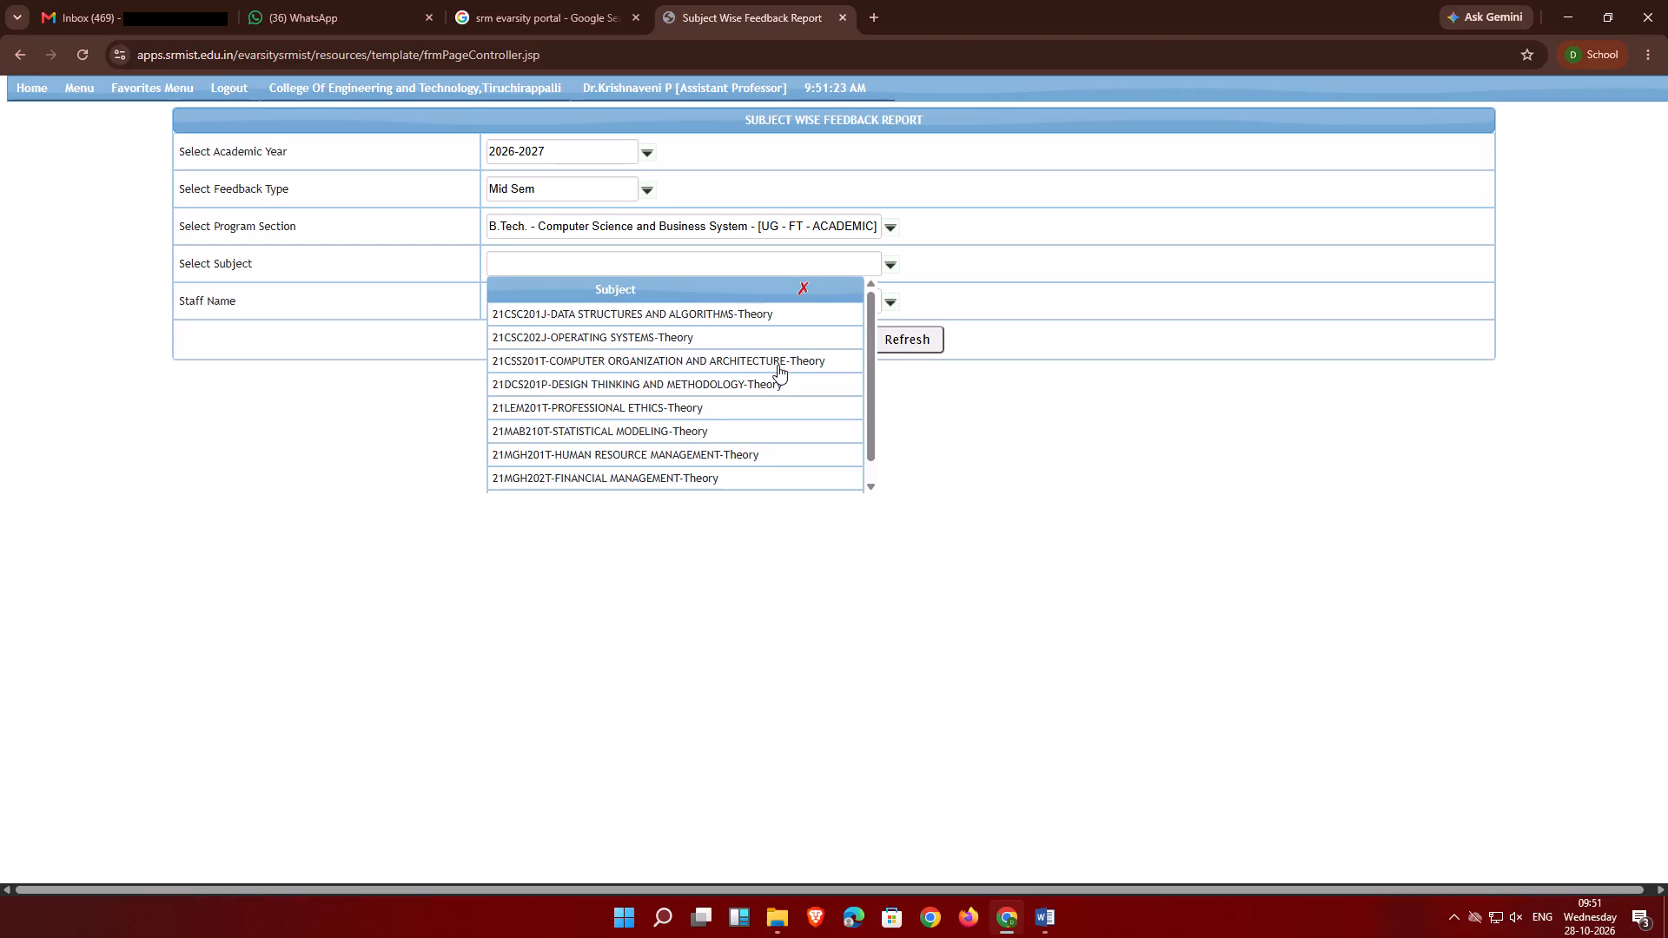
pyautogui.click(676, 410)
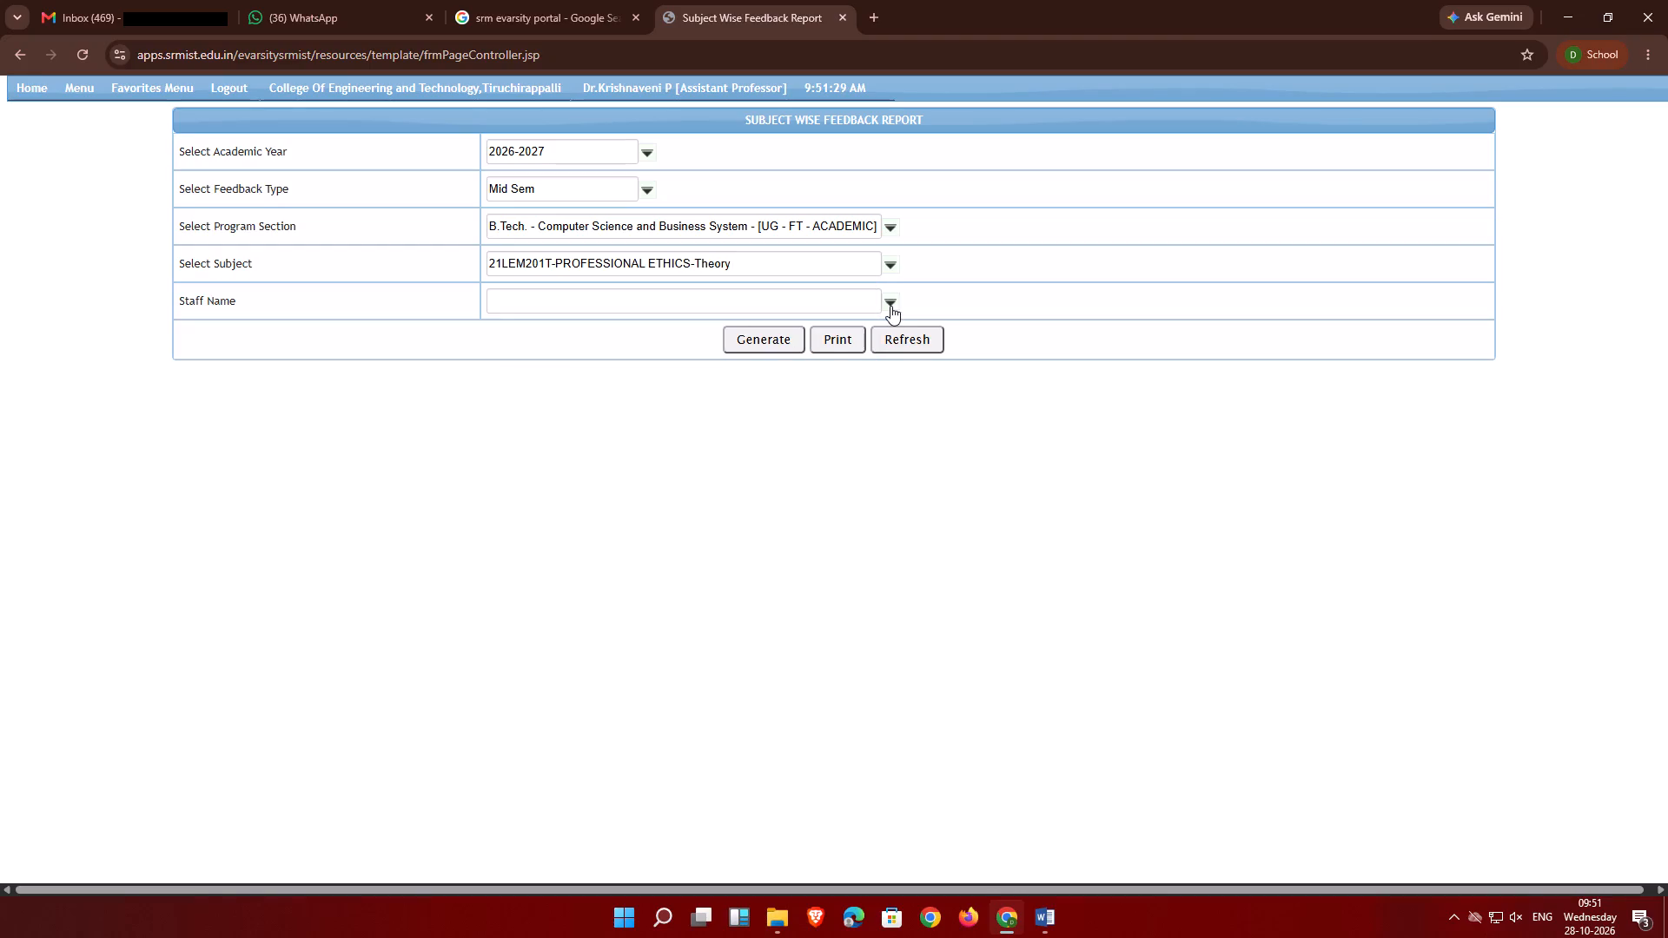
# Select the listed staff member and generate the Mid Sem feedback report for 21LEM201T-PROFESSIONAL ETHICS-Theory.
pyautogui.click(892, 305)
pyautogui.click(564, 353)
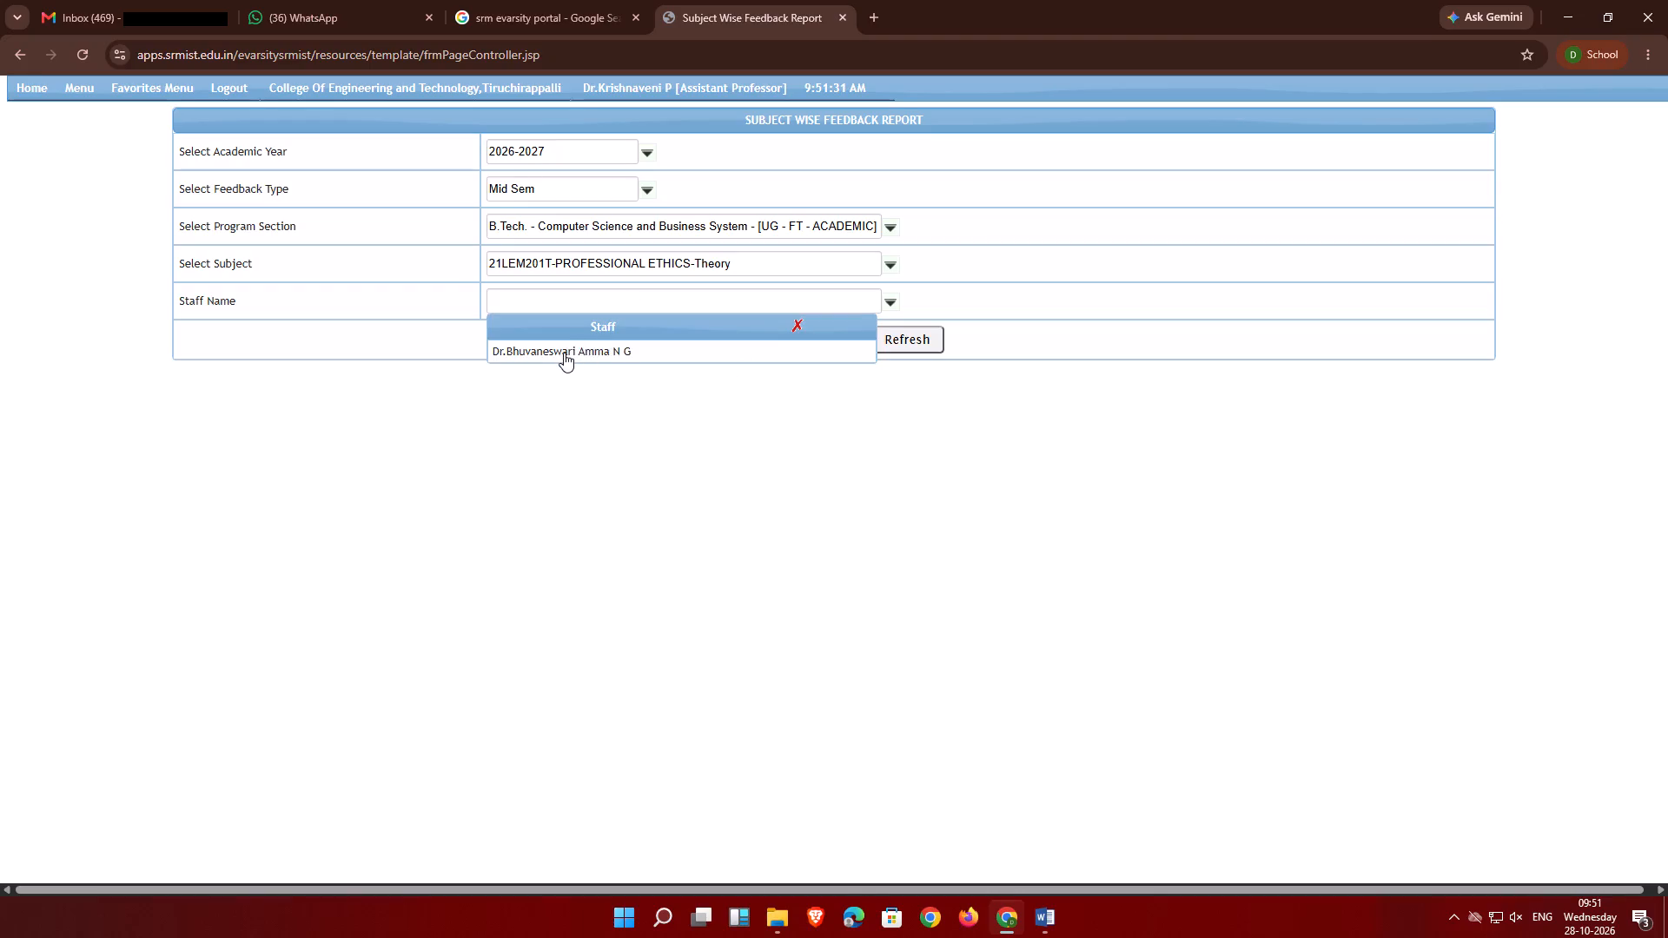
pyautogui.click(786, 346)
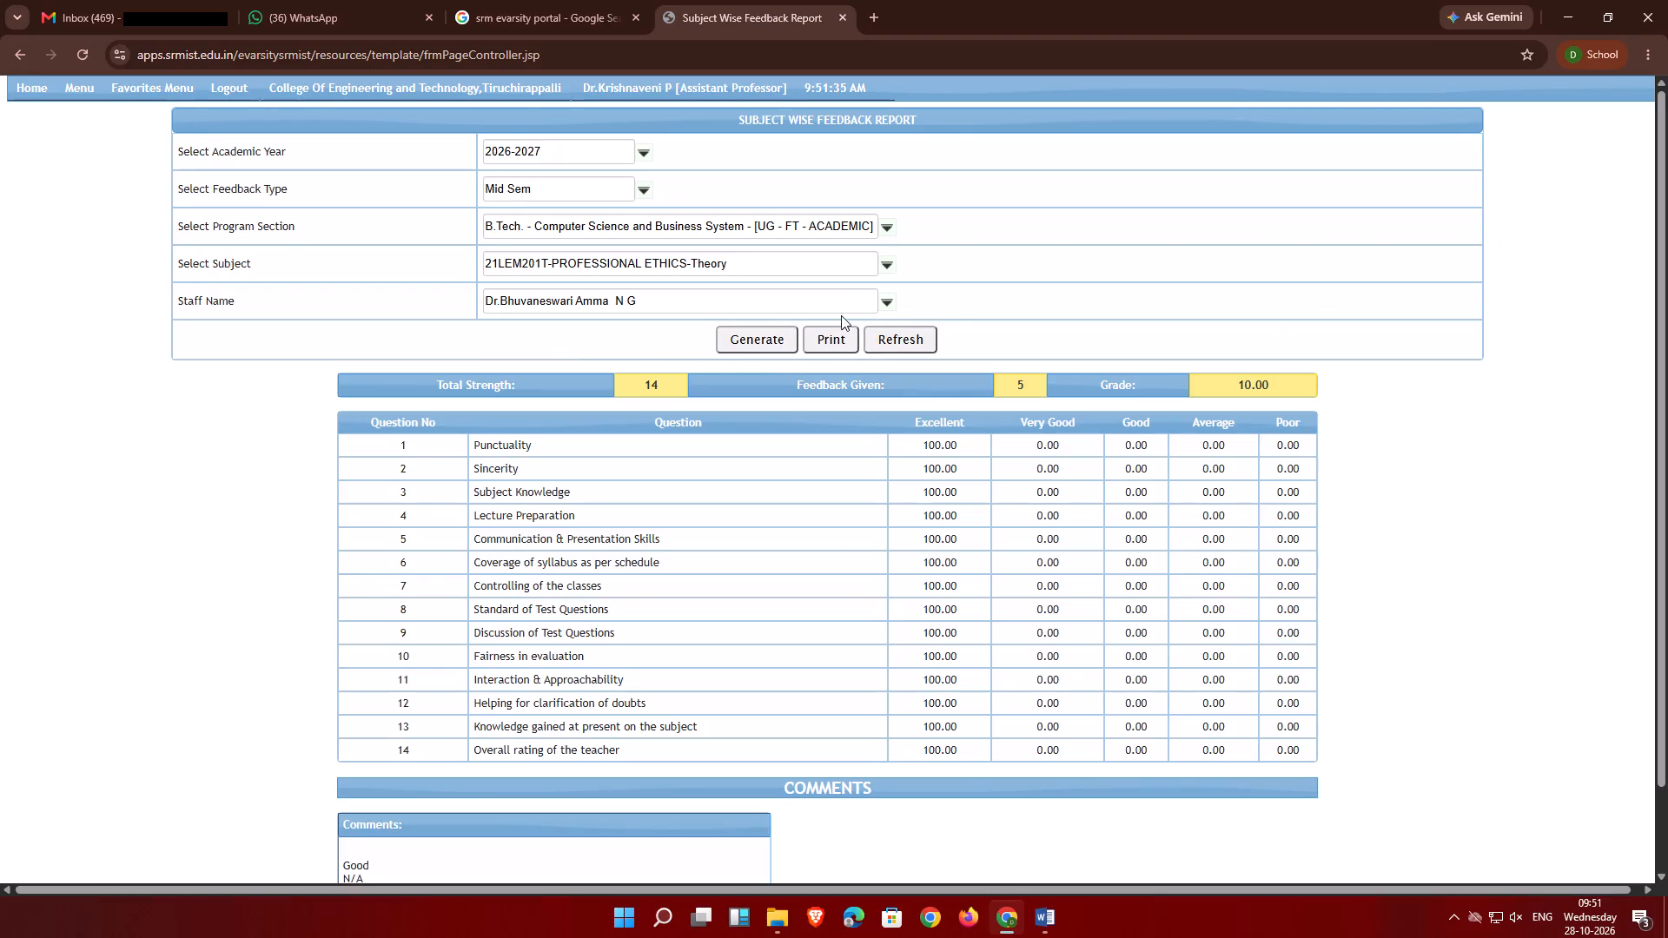
# Reselect the same staff member for 21LEM201T-PROFESSIONAL ETHICS-Theory and generate the feedback report again.
pyautogui.click(893, 301)
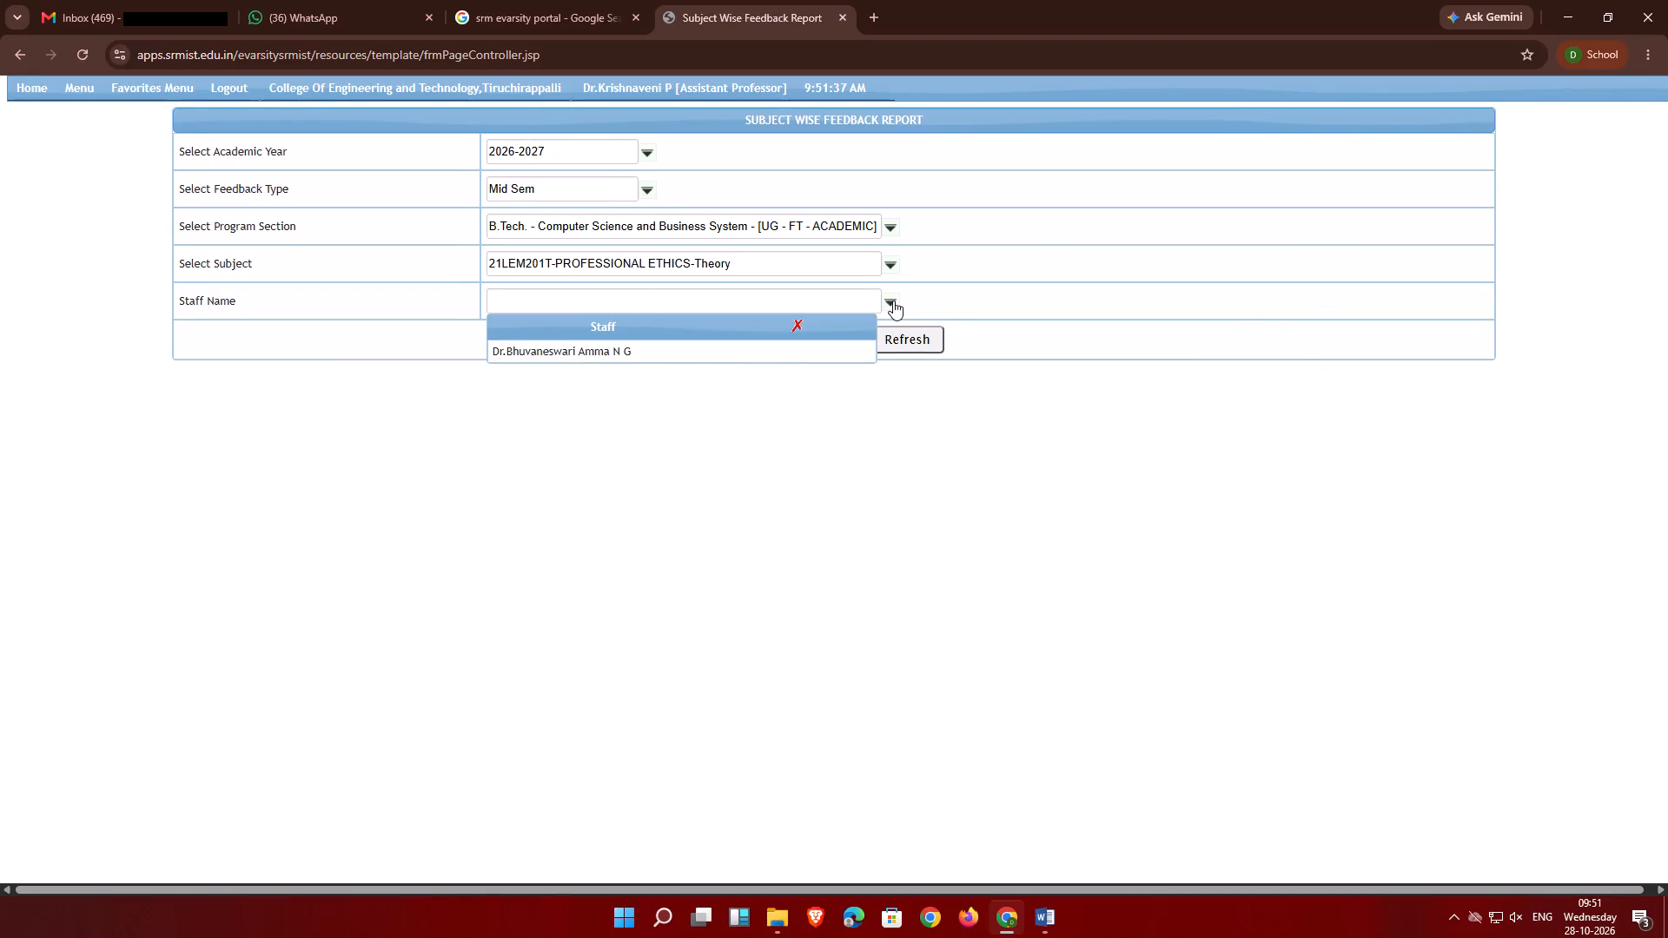
pyautogui.click(661, 347)
pyautogui.click(787, 341)
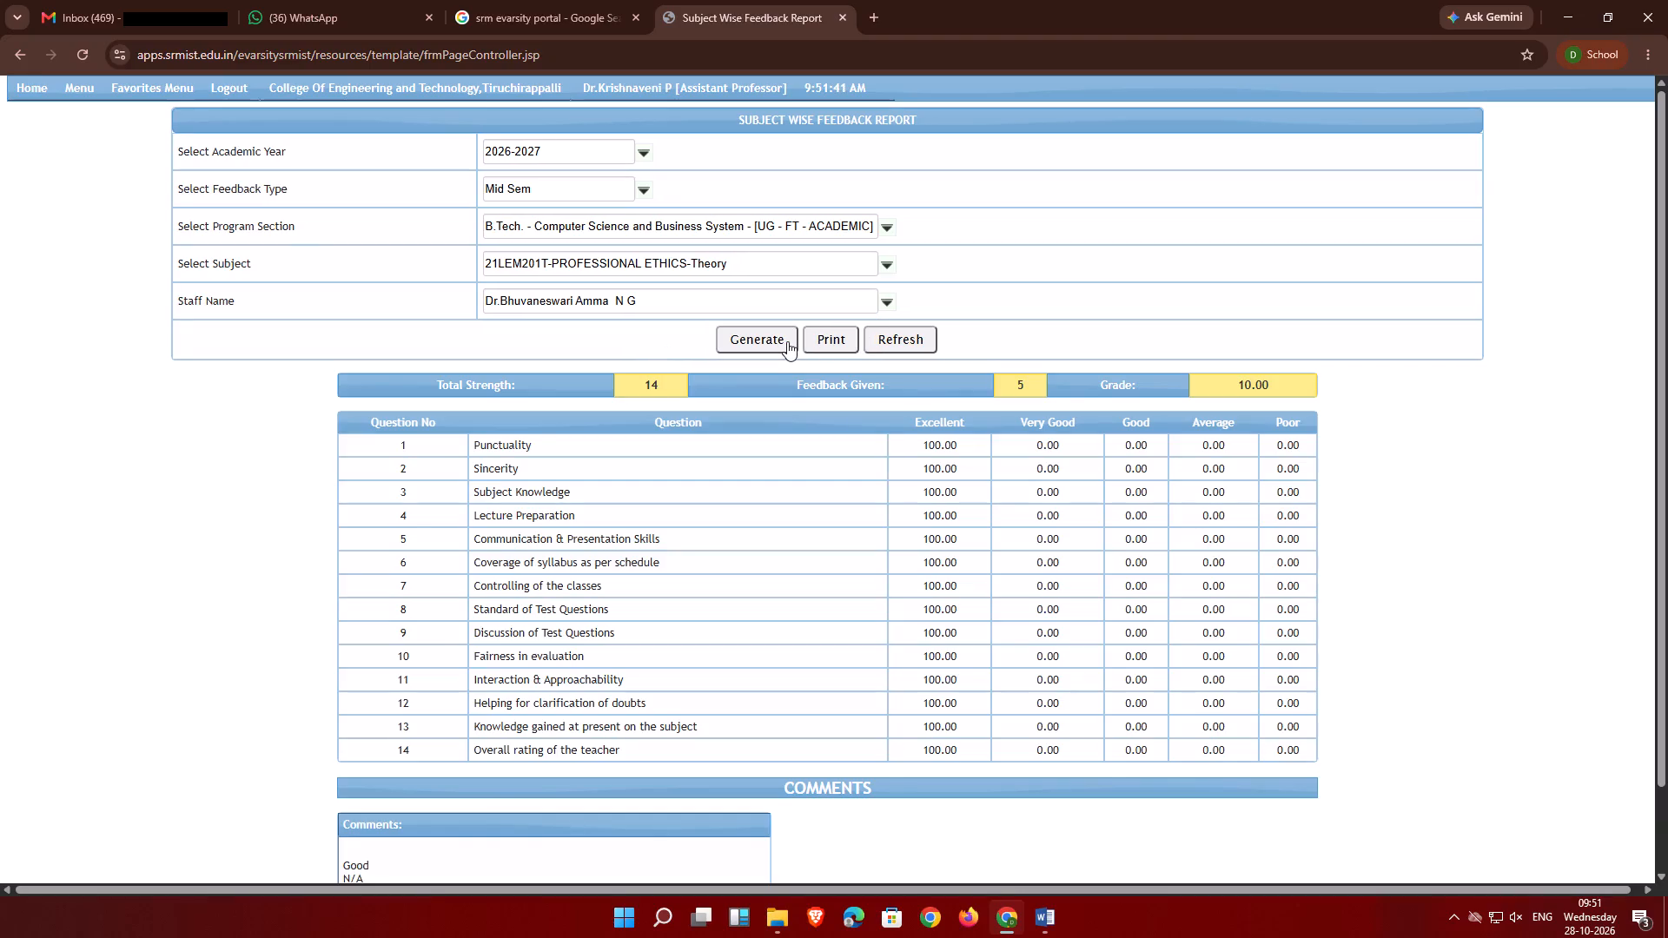
# Generate the Mid Sem feedback report for 21MAB210T-STATISTICAL MODELING-Theory with its listed staff member.
pyautogui.click(884, 303)
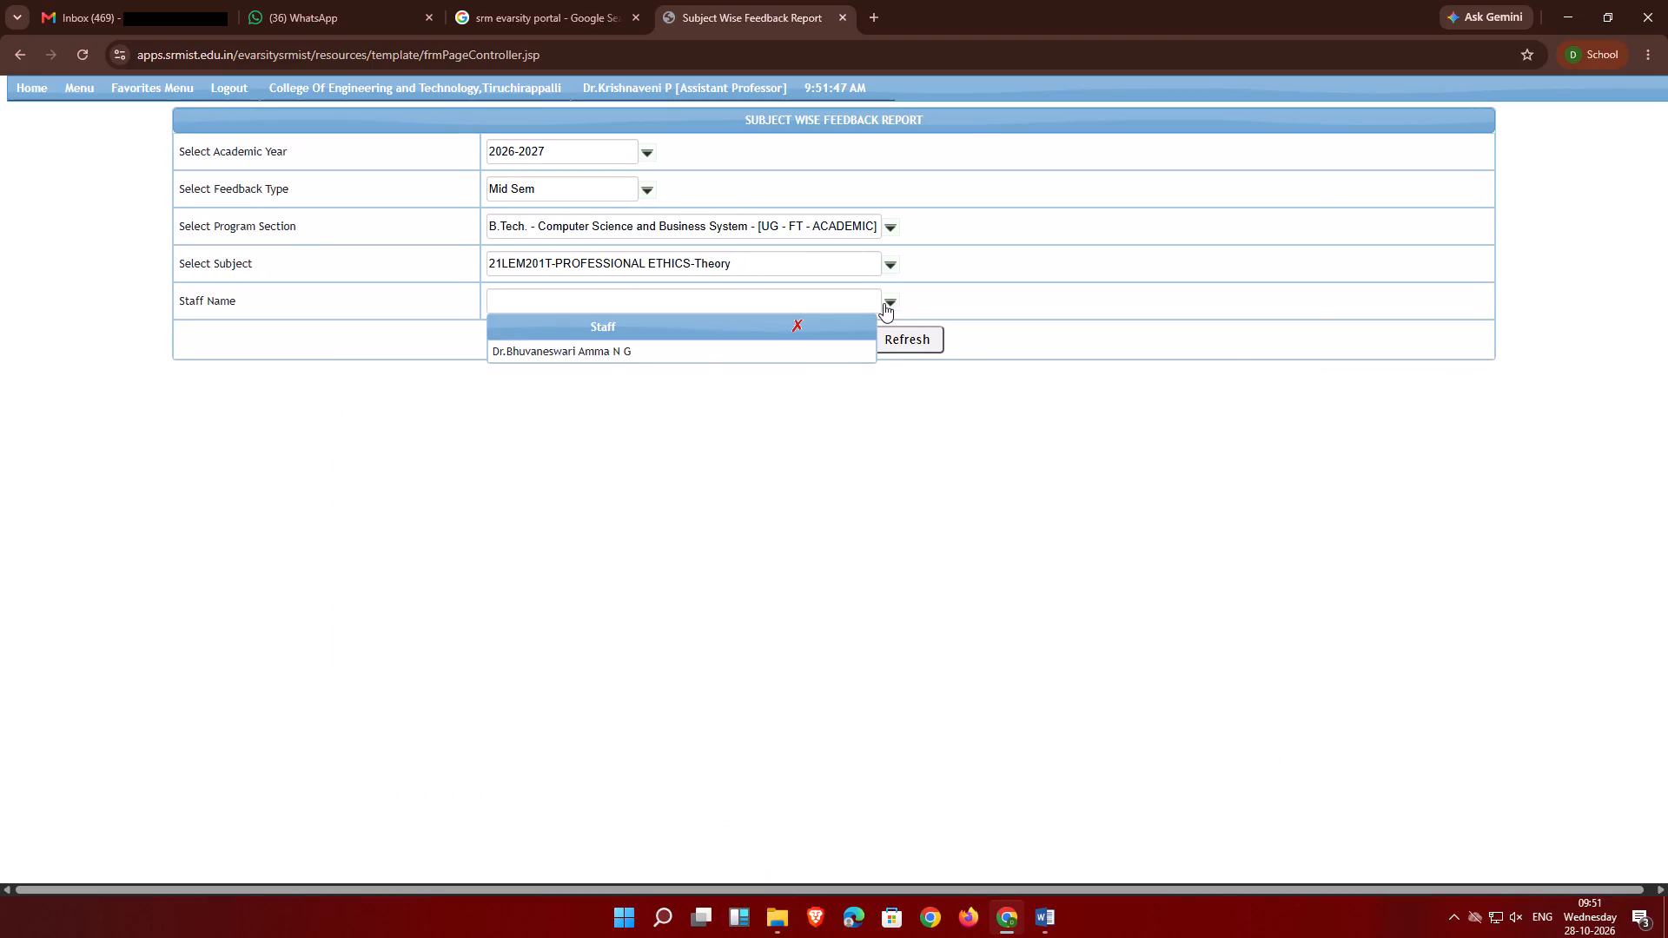
pyautogui.click(889, 263)
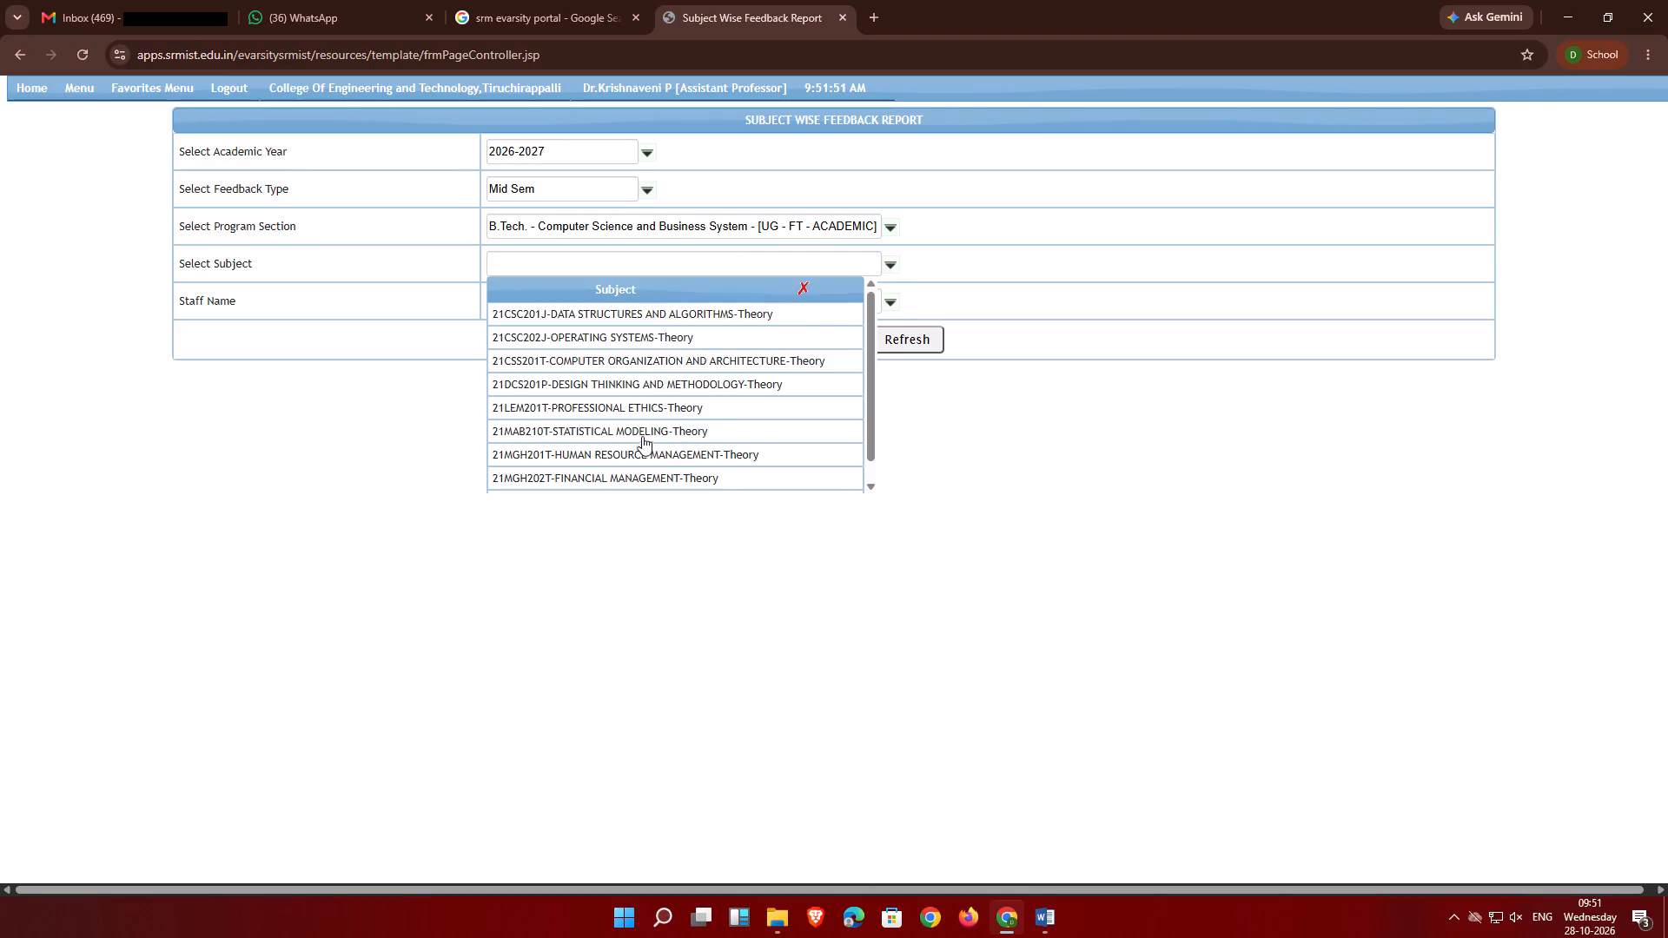
pyautogui.click(640, 437)
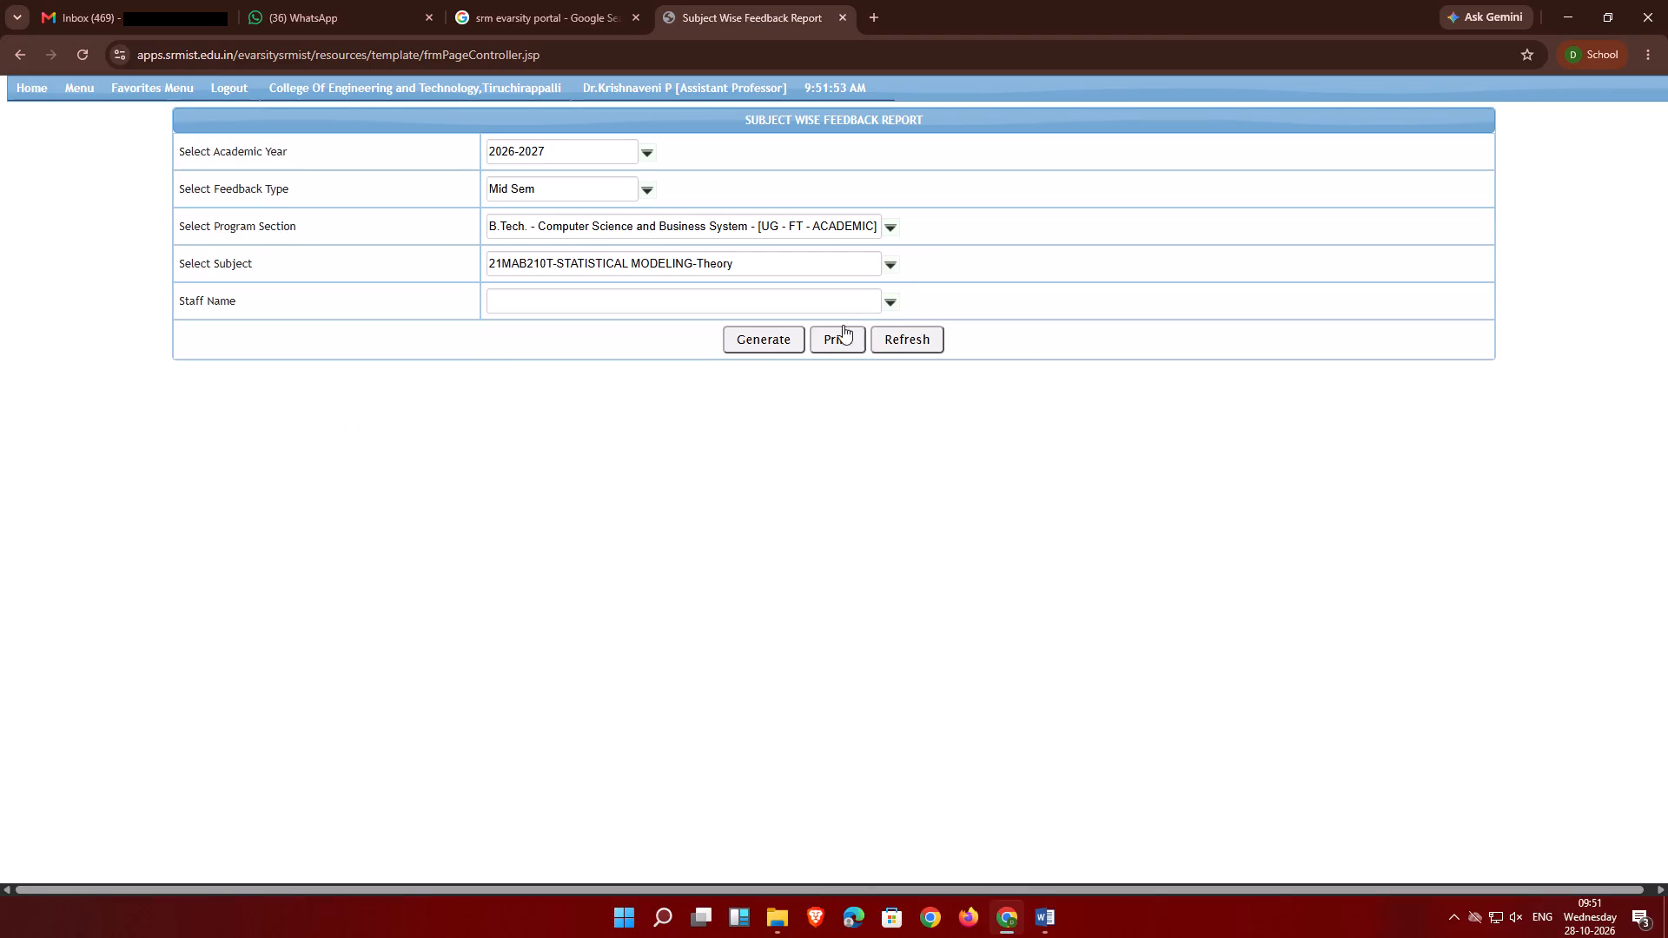
pyautogui.click(891, 299)
pyautogui.click(555, 348)
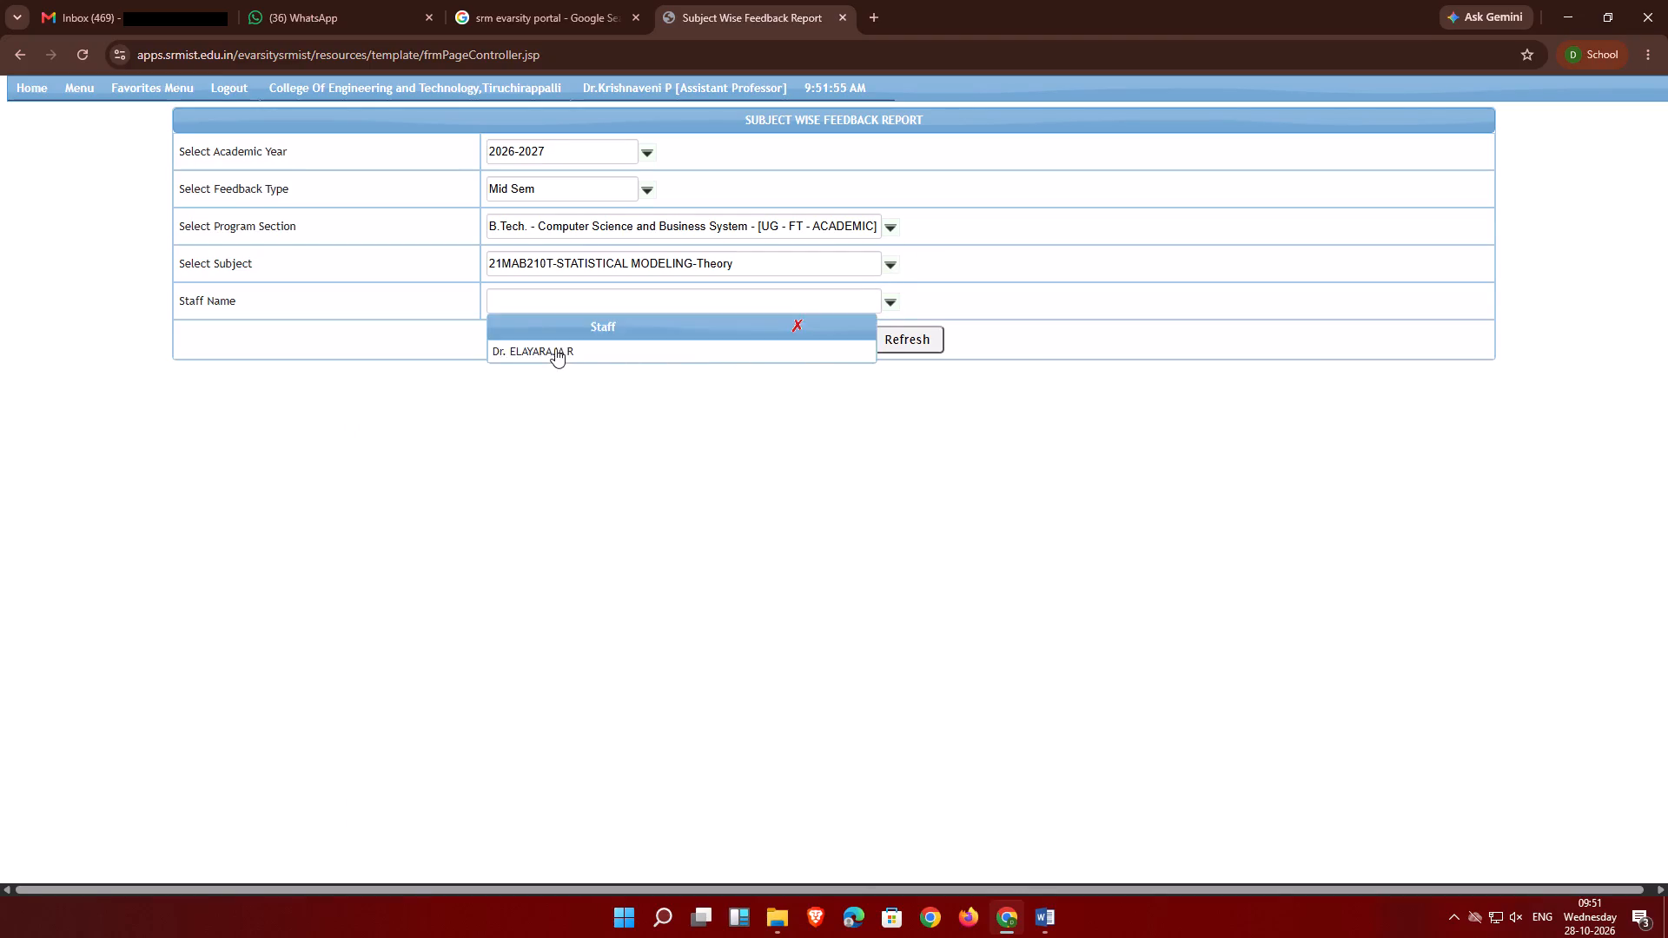
pyautogui.click(763, 340)
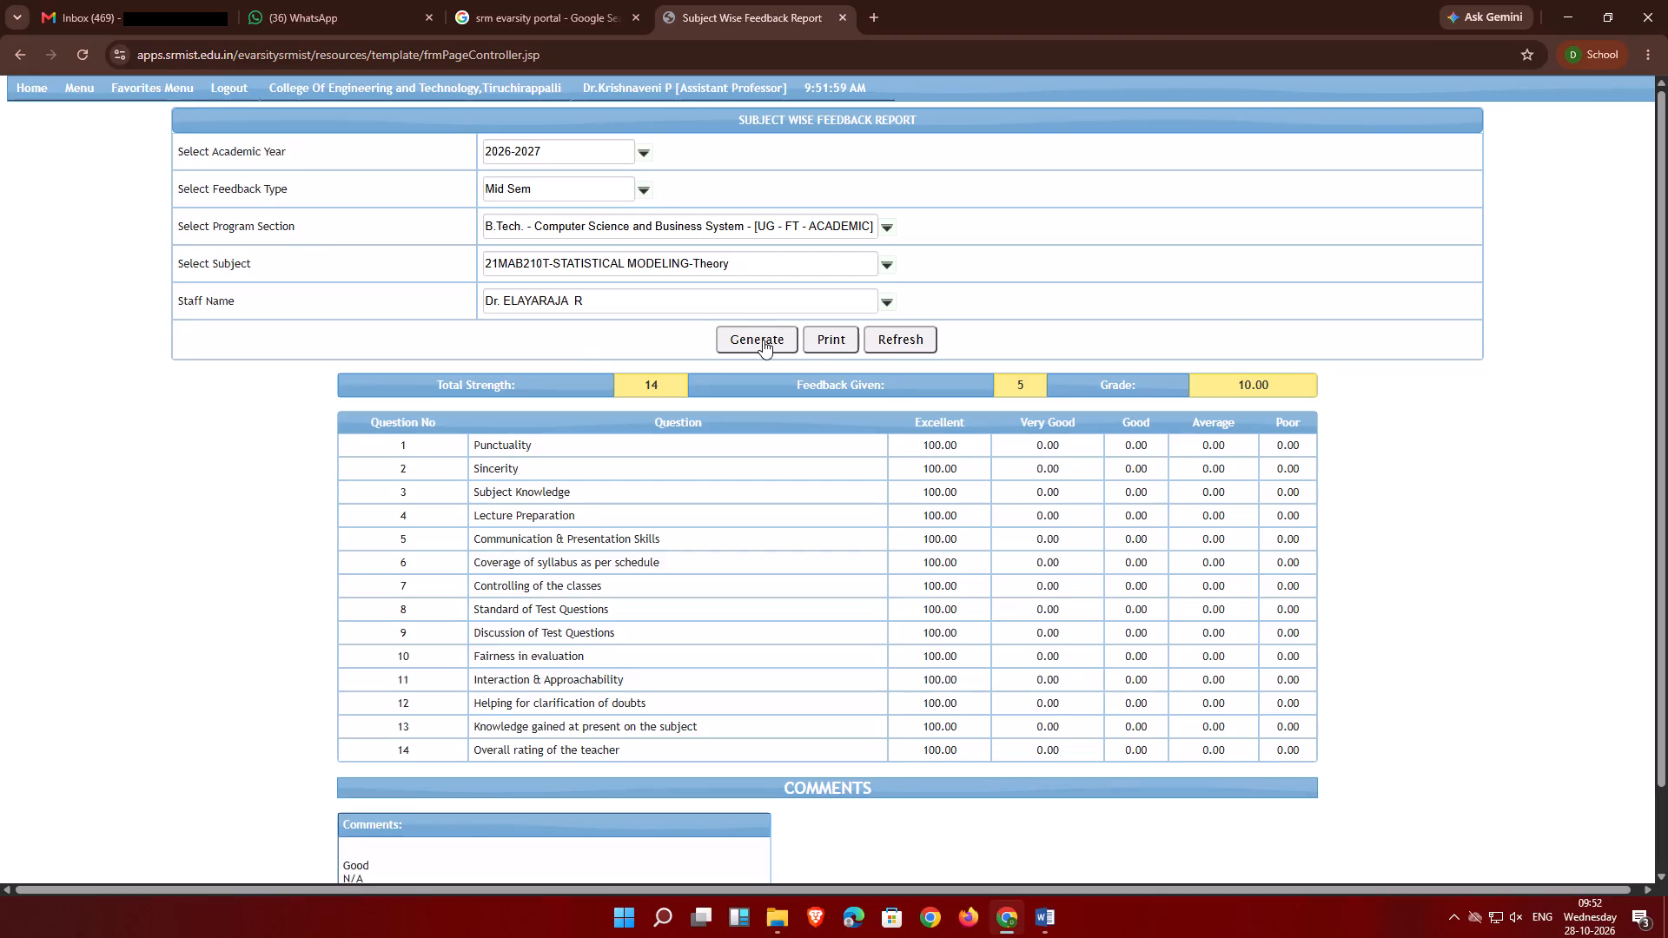
# Generate the Mid Sem feedback report for 21MGH201T-HUMAN RESOURCE MANAGEMENT-Theory with its listed staff member and review the ratings.
pyautogui.click(880, 297)
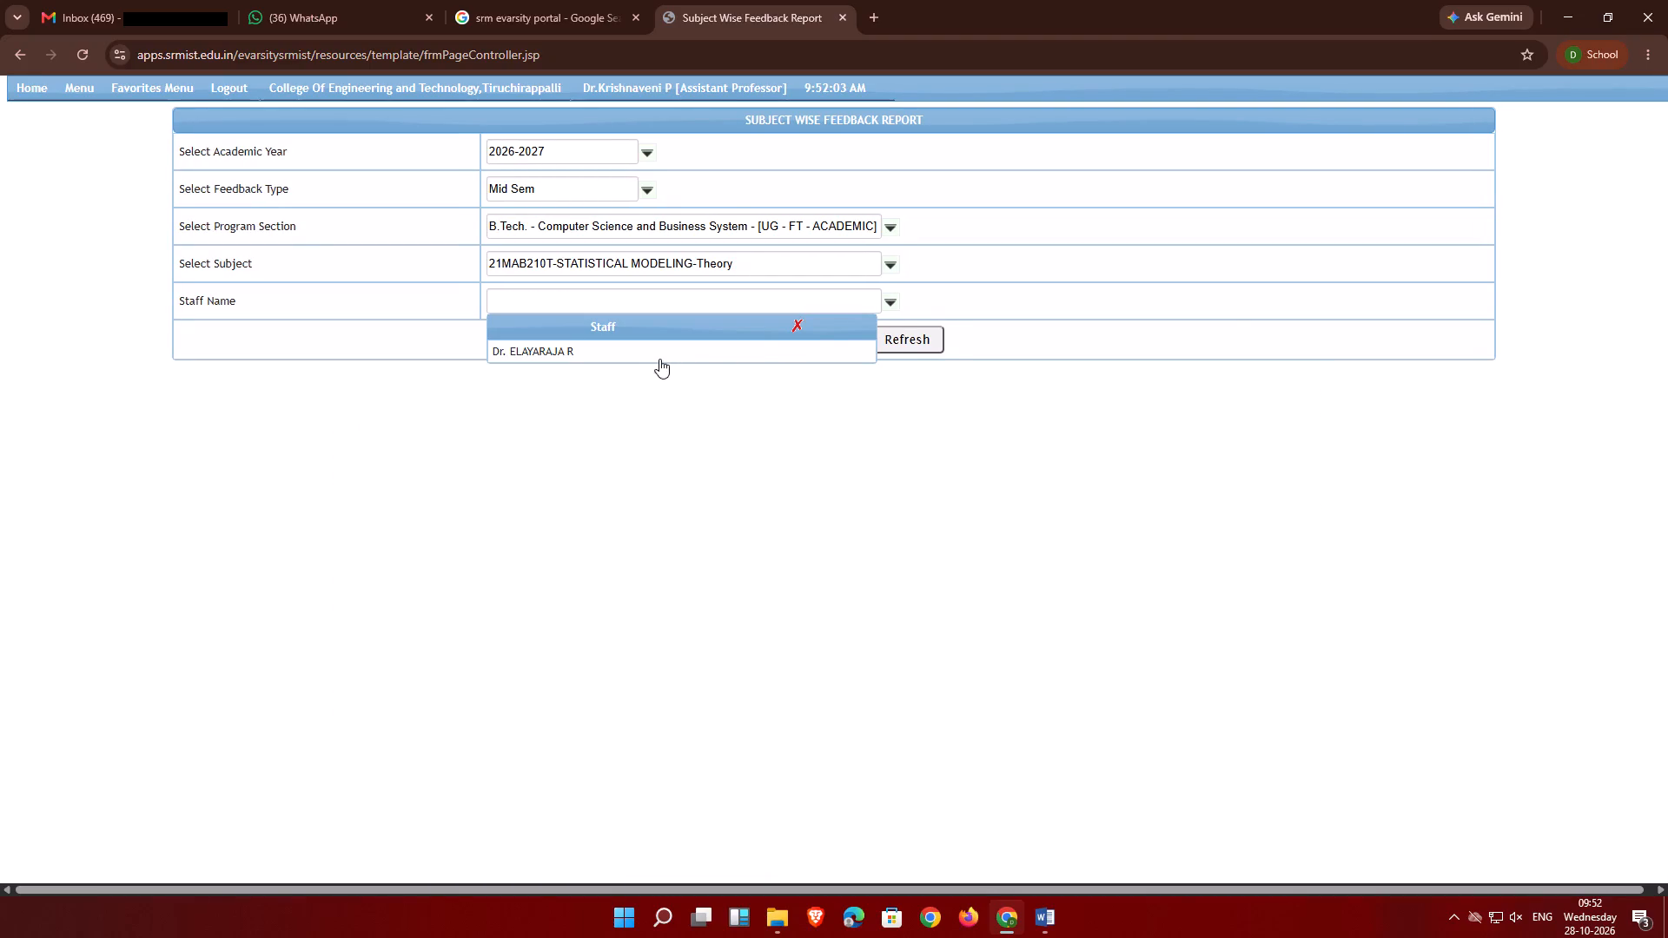
pyautogui.click(892, 265)
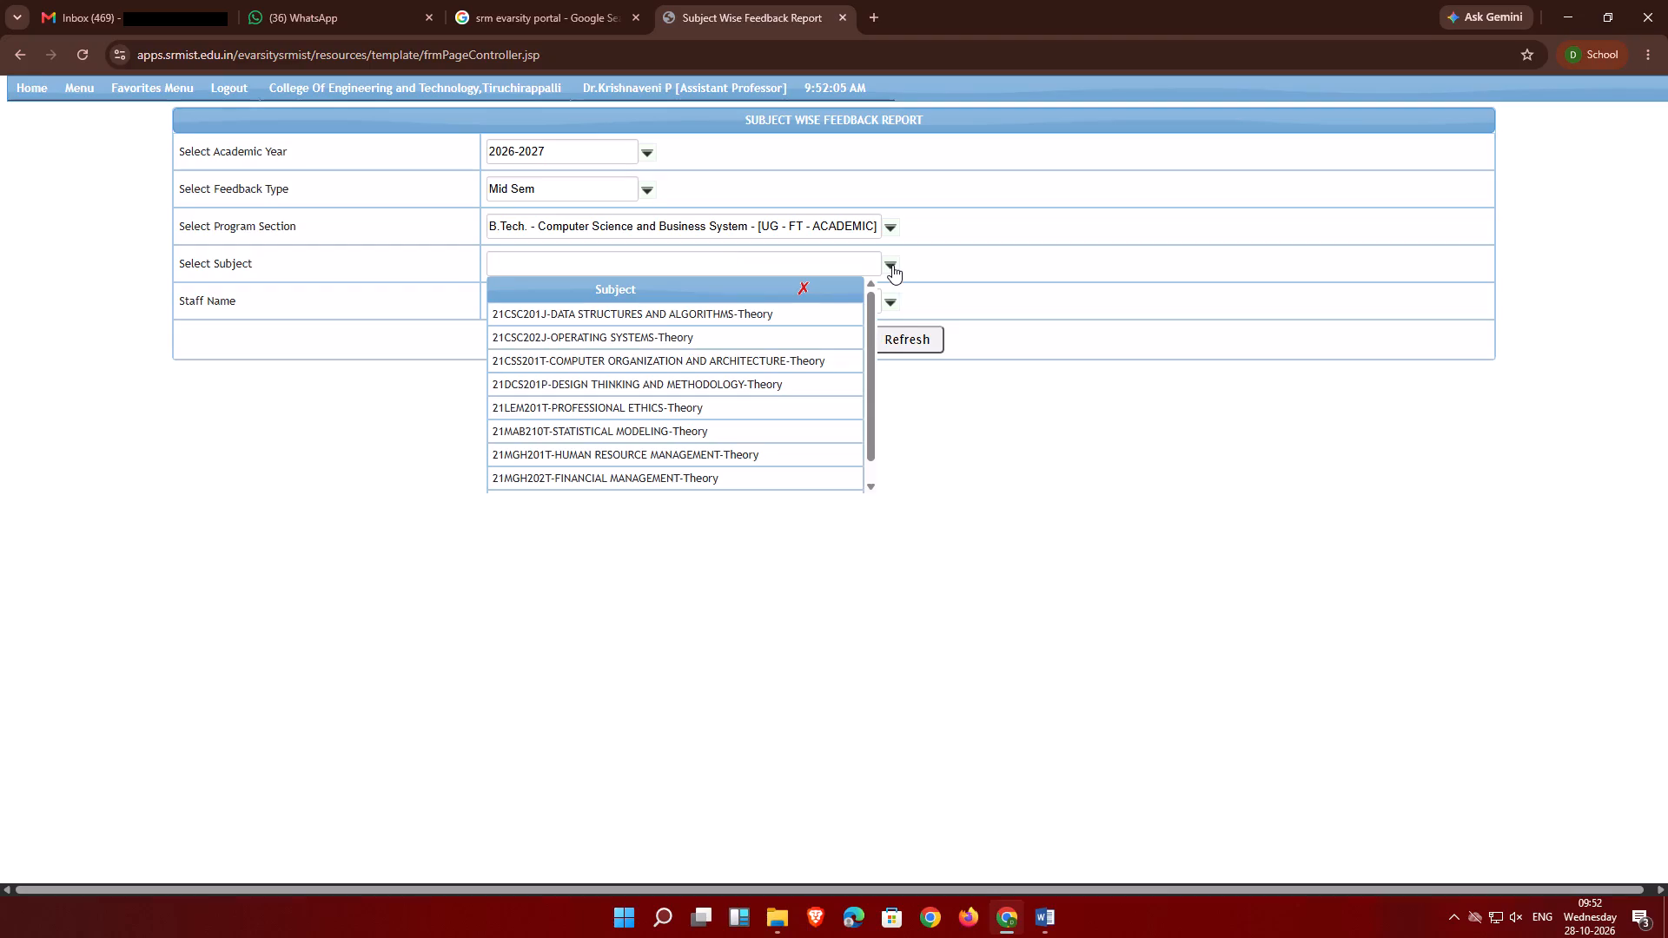
pyautogui.click(718, 455)
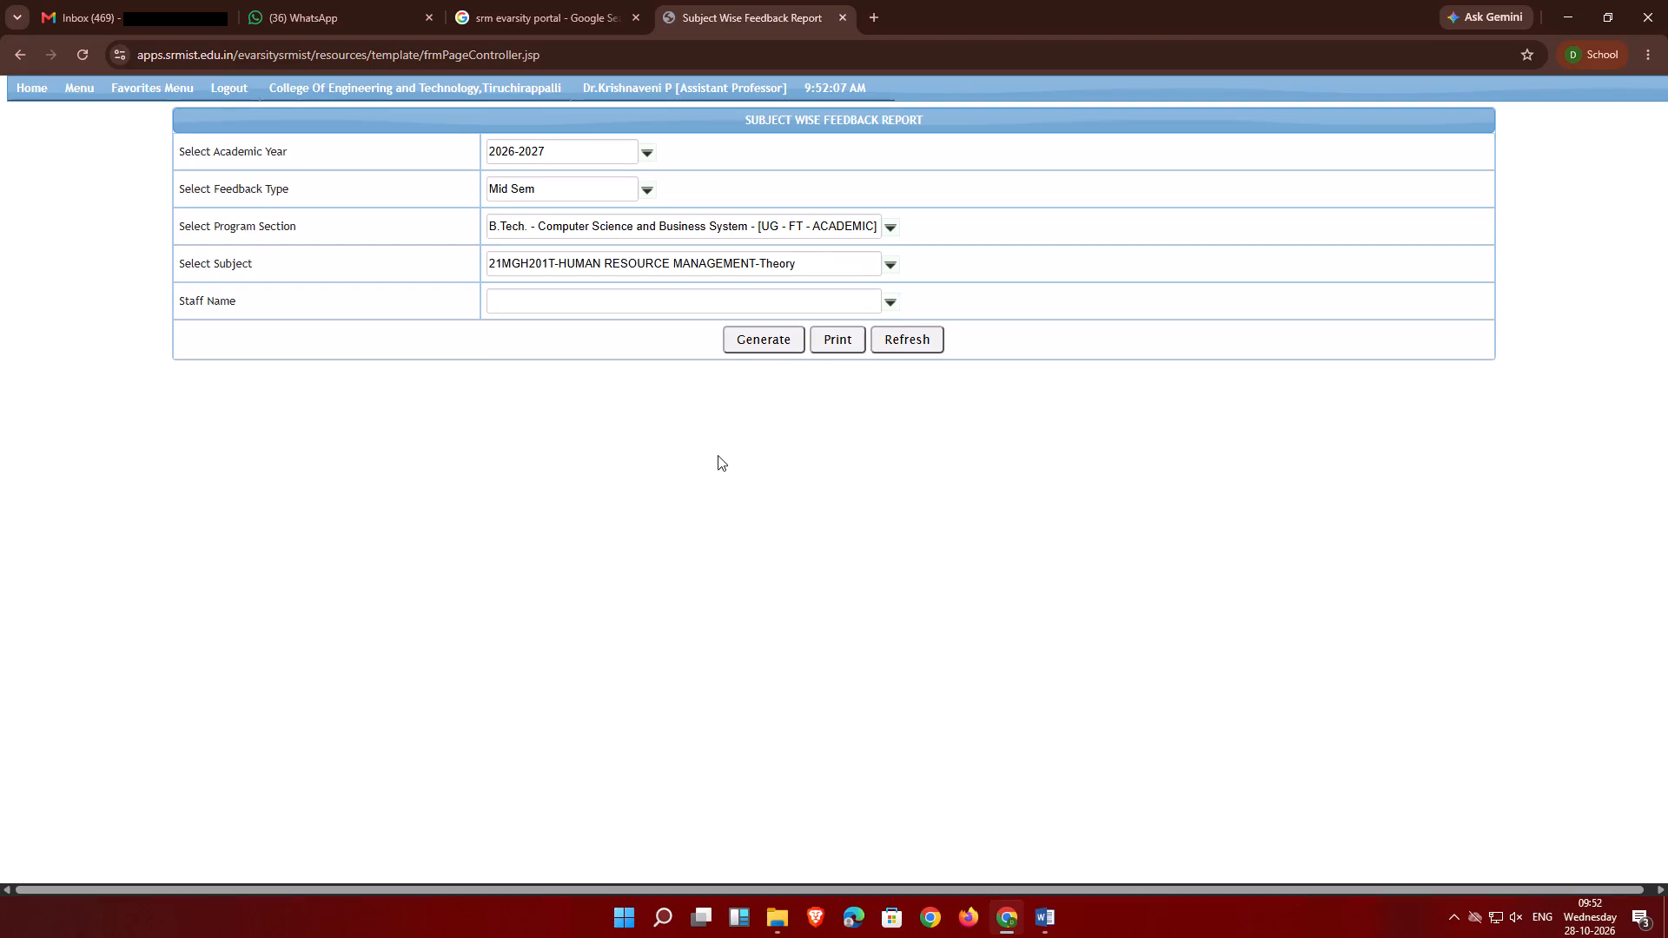
pyautogui.click(886, 301)
pyautogui.click(527, 348)
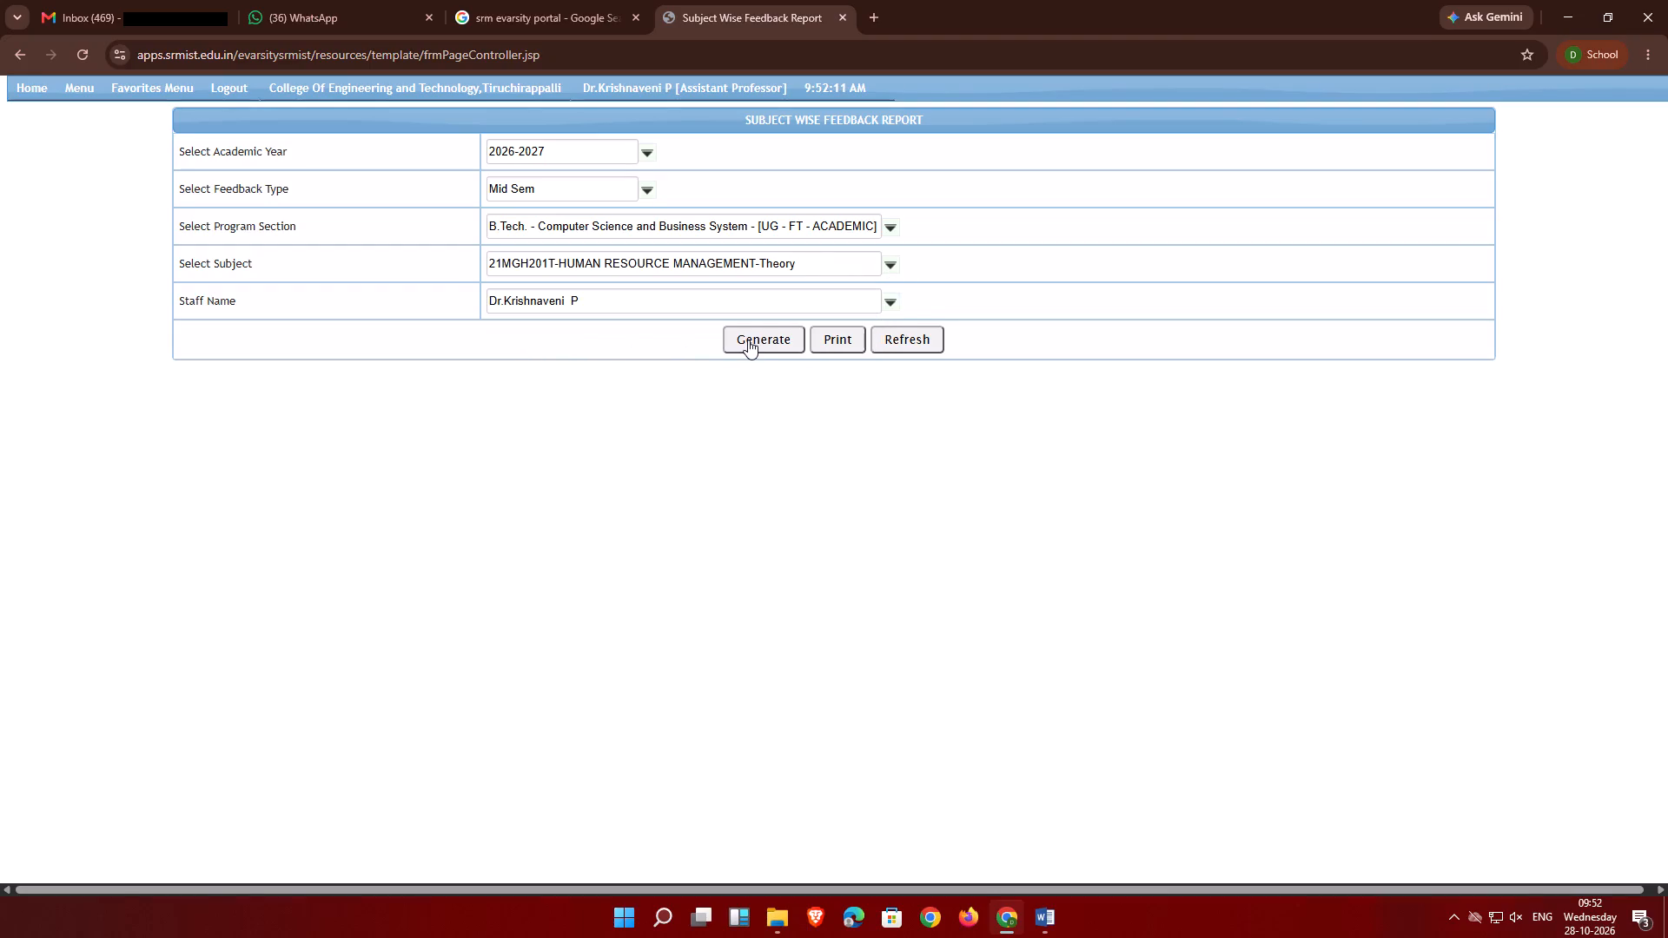
pyautogui.click(748, 340)
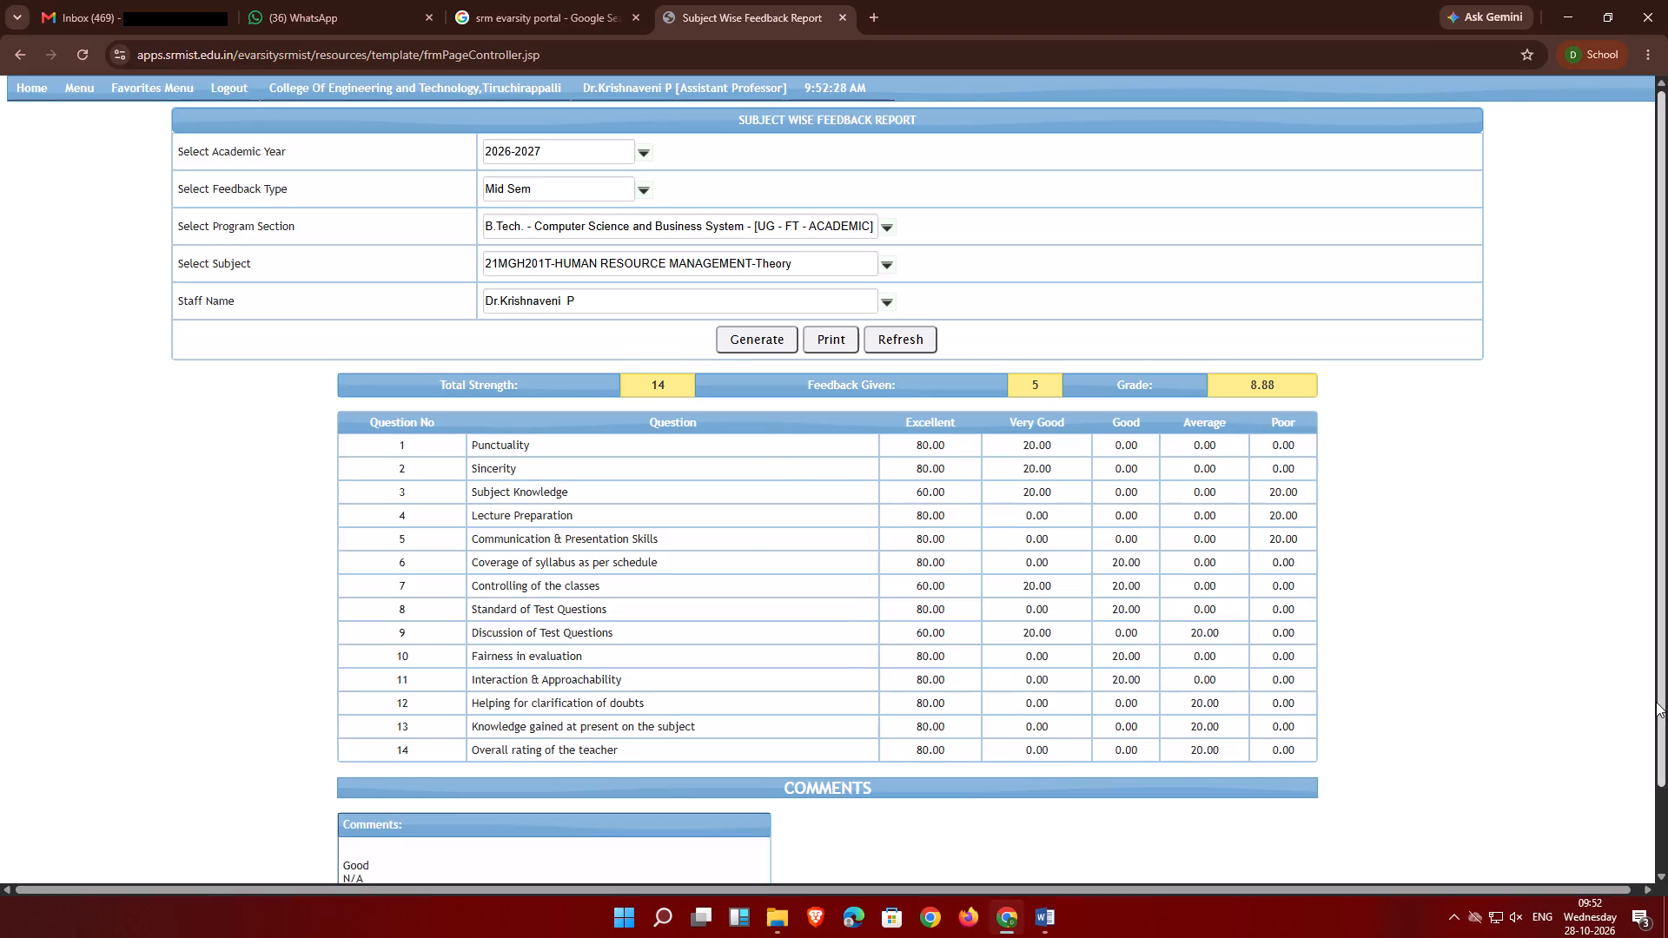
pyautogui.moveTo(1667, 717); pyautogui.dragTo(1667, 677)
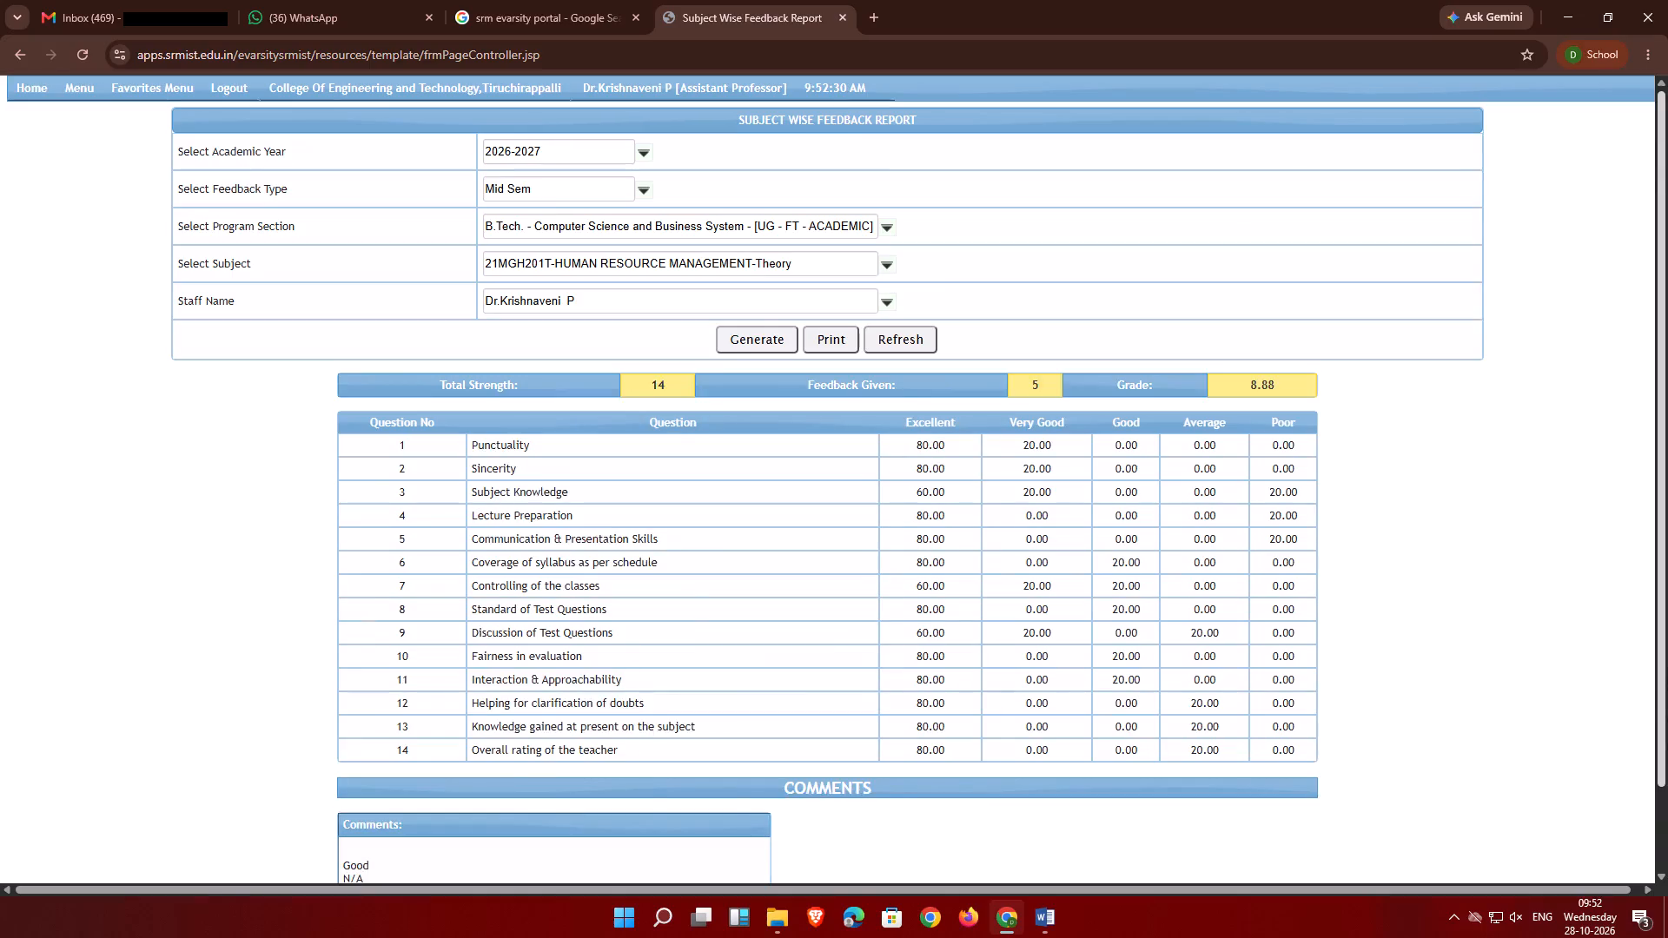
# View the generated feedback report for 21MGH201T-HUMAN RESOURCE MANAGEMENT-Theory.
pyautogui.moveTo(1667, 677); pyautogui.dragTo(1667, 666)
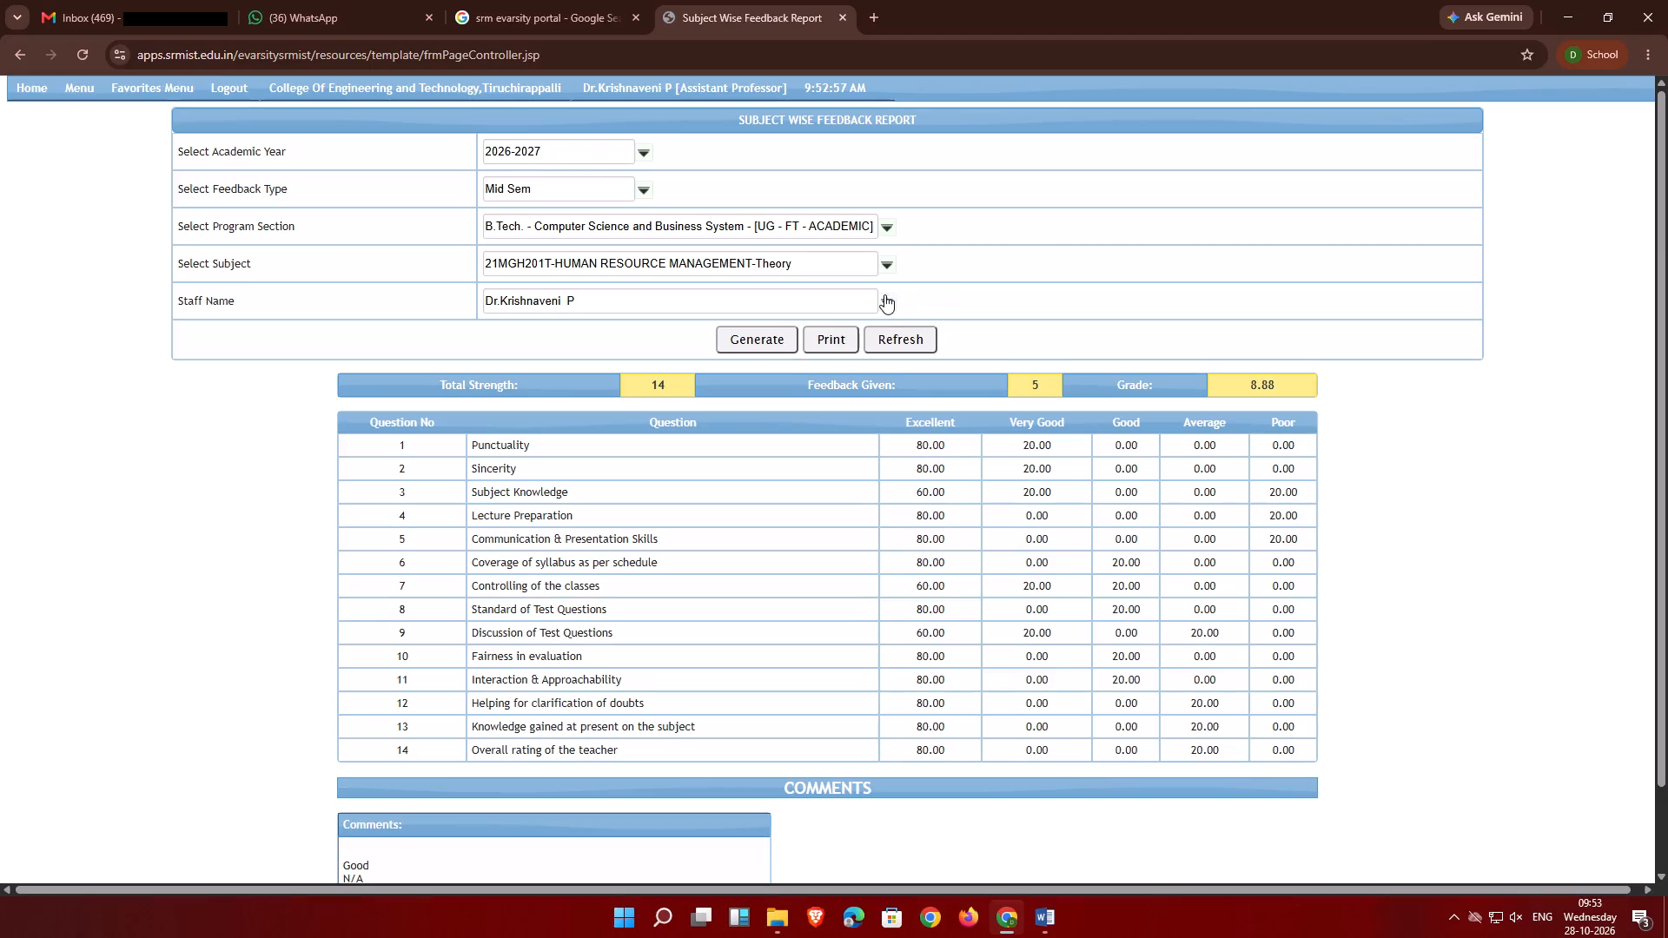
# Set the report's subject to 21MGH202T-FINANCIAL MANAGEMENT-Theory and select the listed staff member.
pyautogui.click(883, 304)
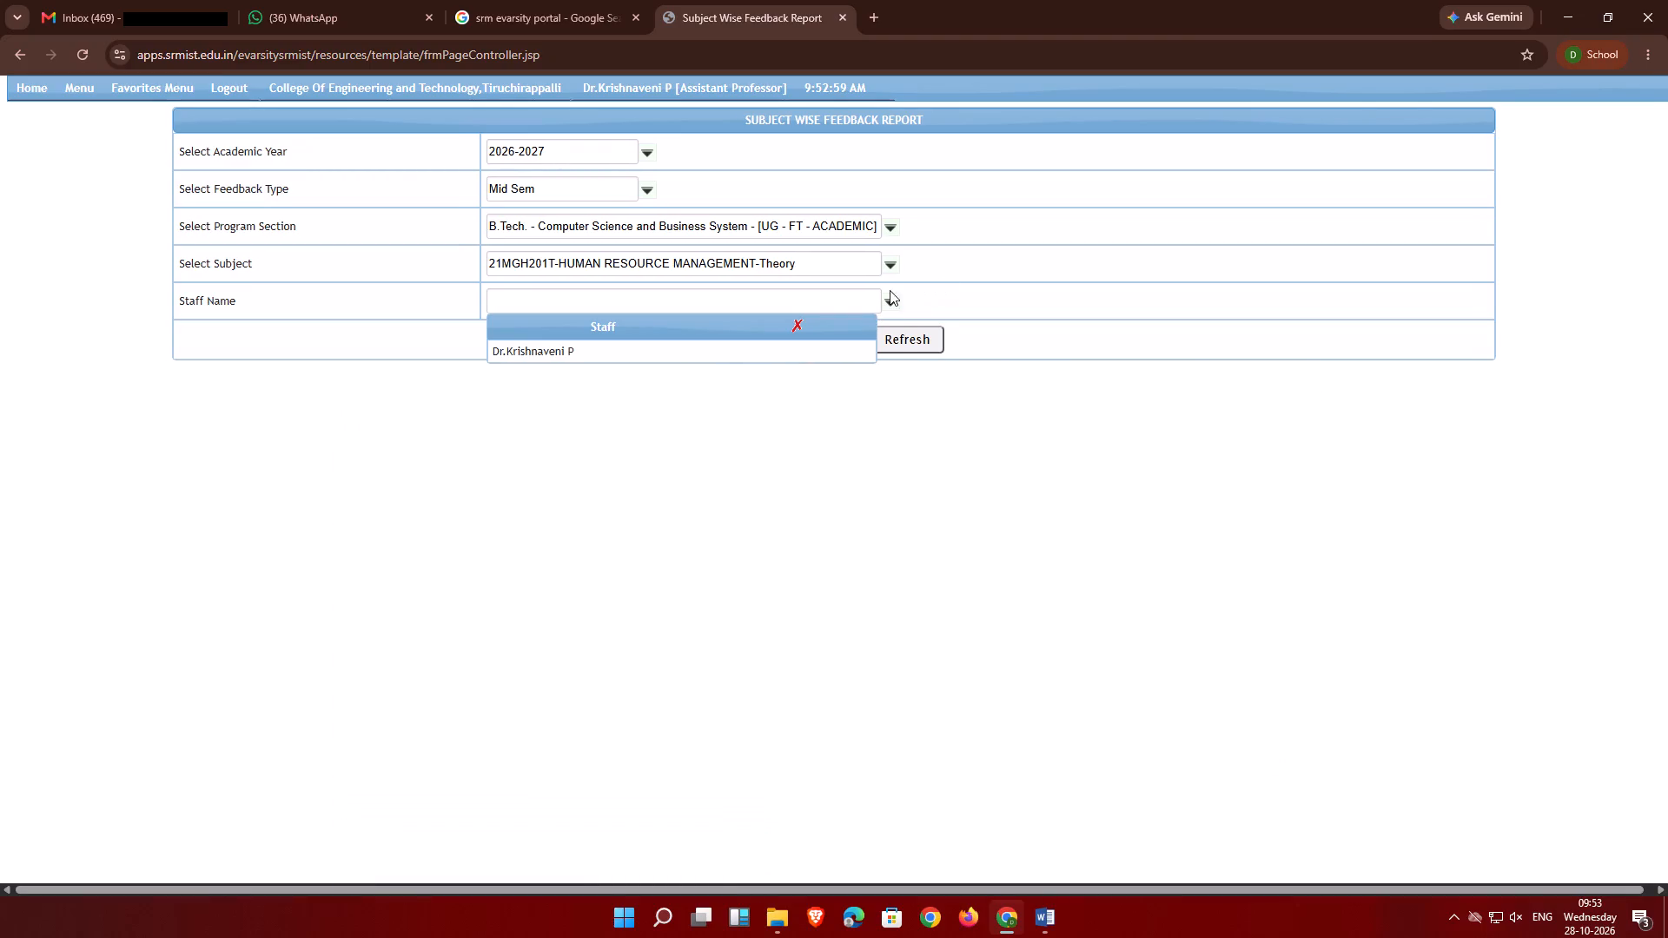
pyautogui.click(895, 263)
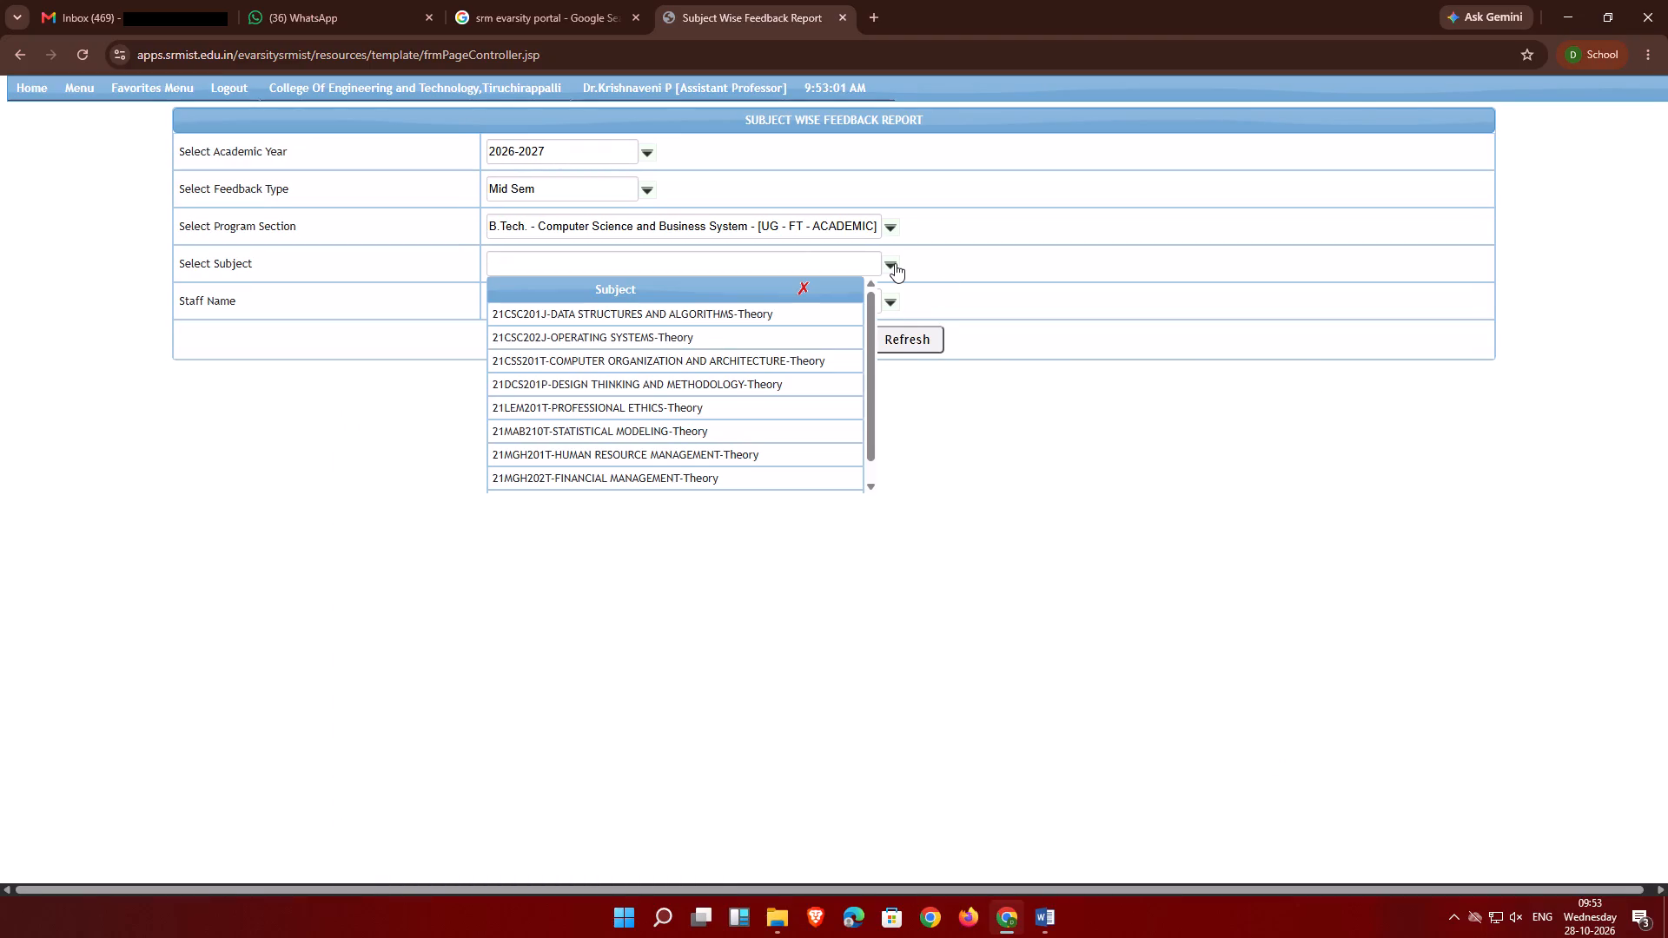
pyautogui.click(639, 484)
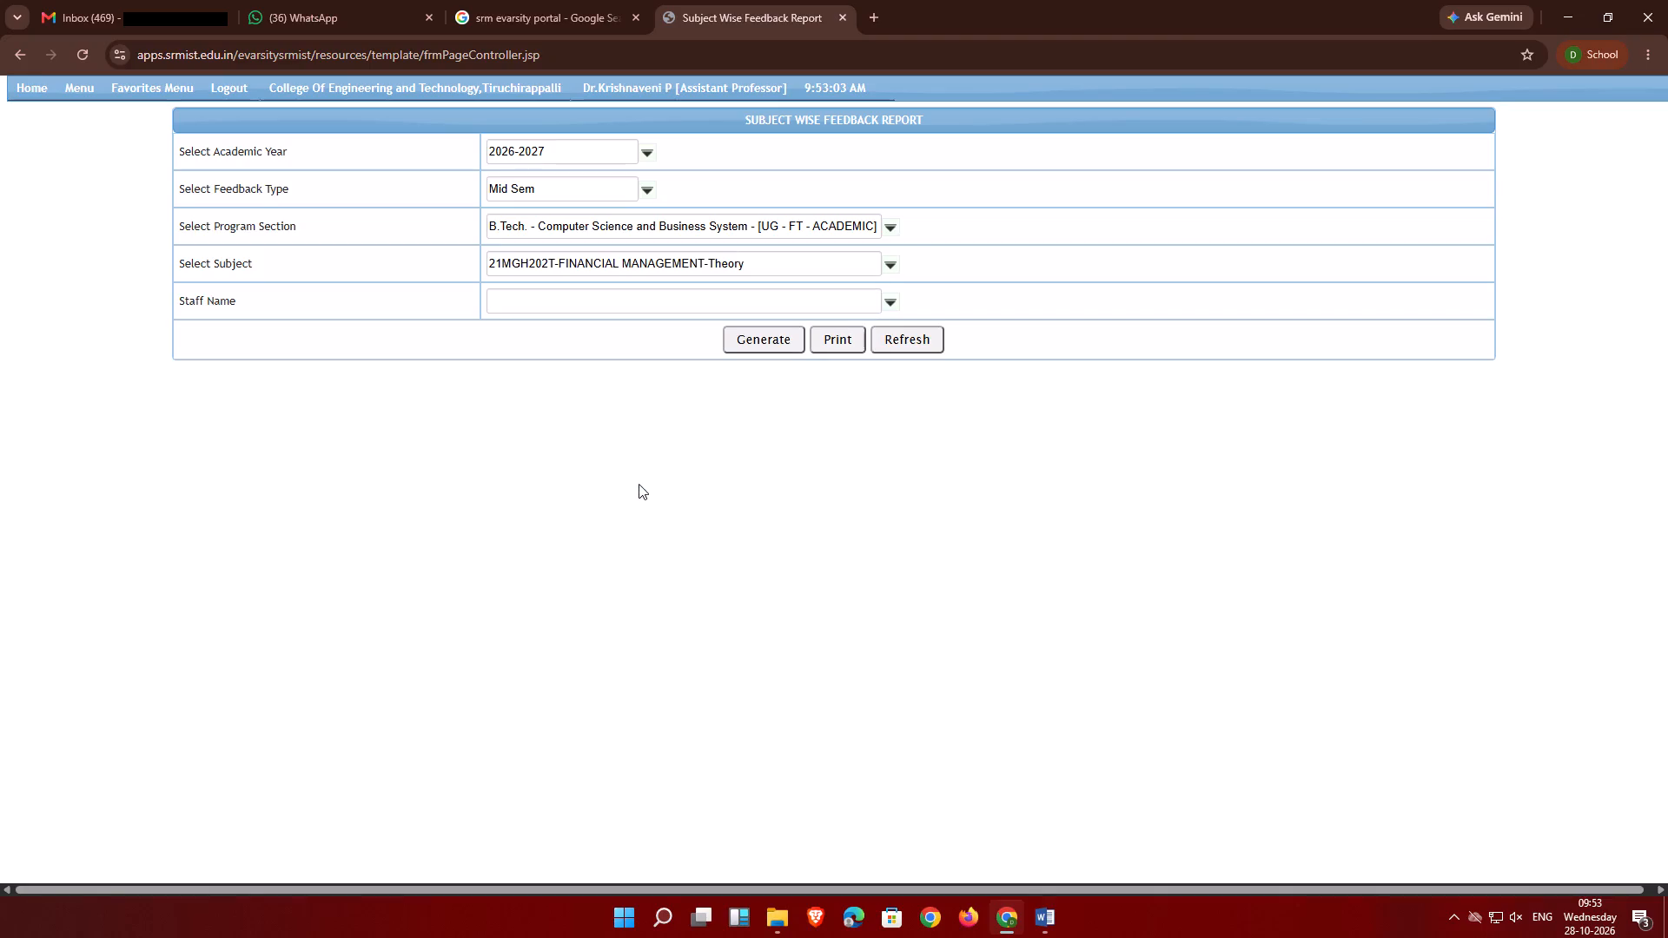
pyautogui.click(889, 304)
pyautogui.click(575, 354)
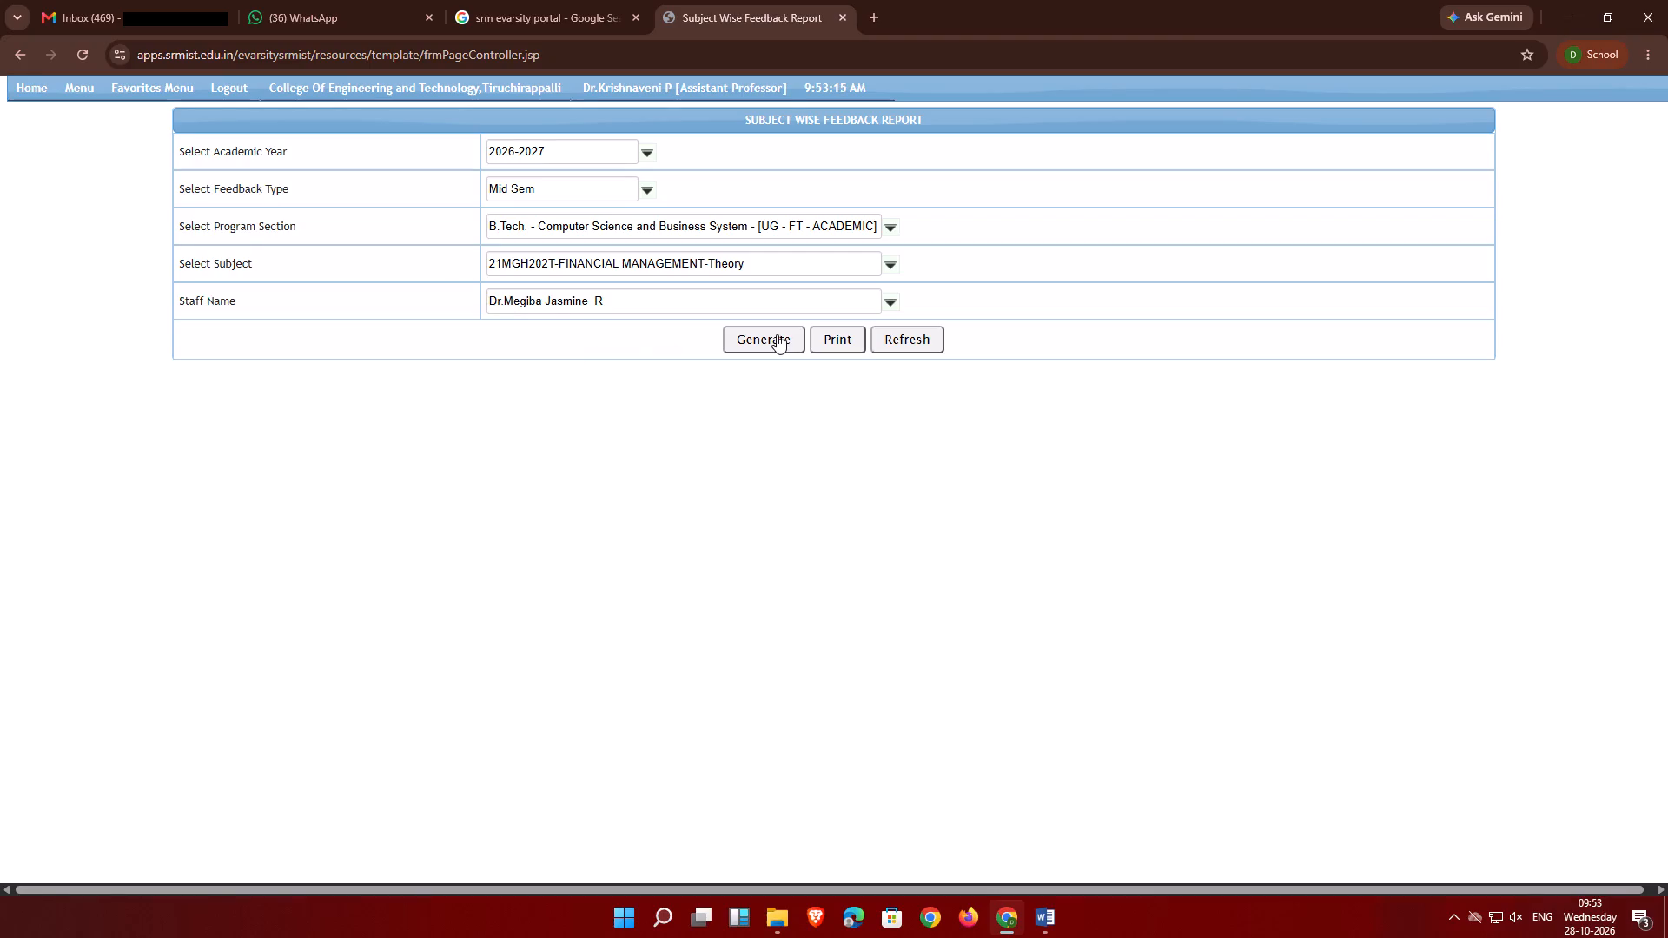
# Reselect 21MGH202T-FINANCIAL MANAGEMENT-Theory and its listed staff member, and generate the Mid Sem feedback report.
pyautogui.click(893, 261)
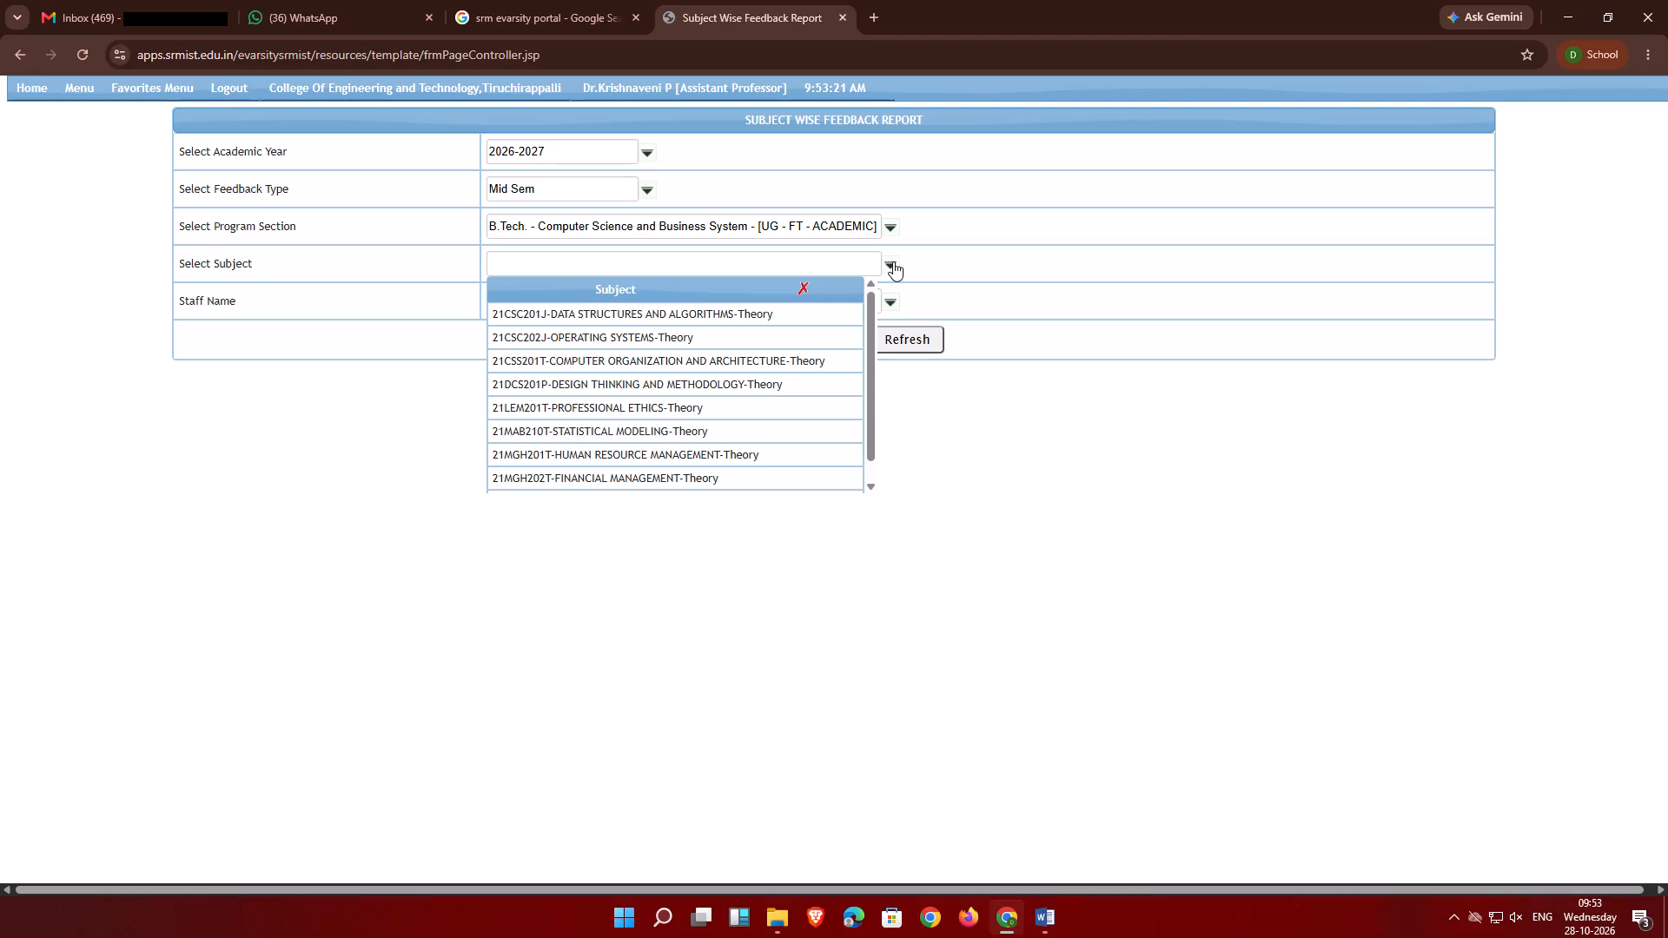
pyautogui.click(893, 261)
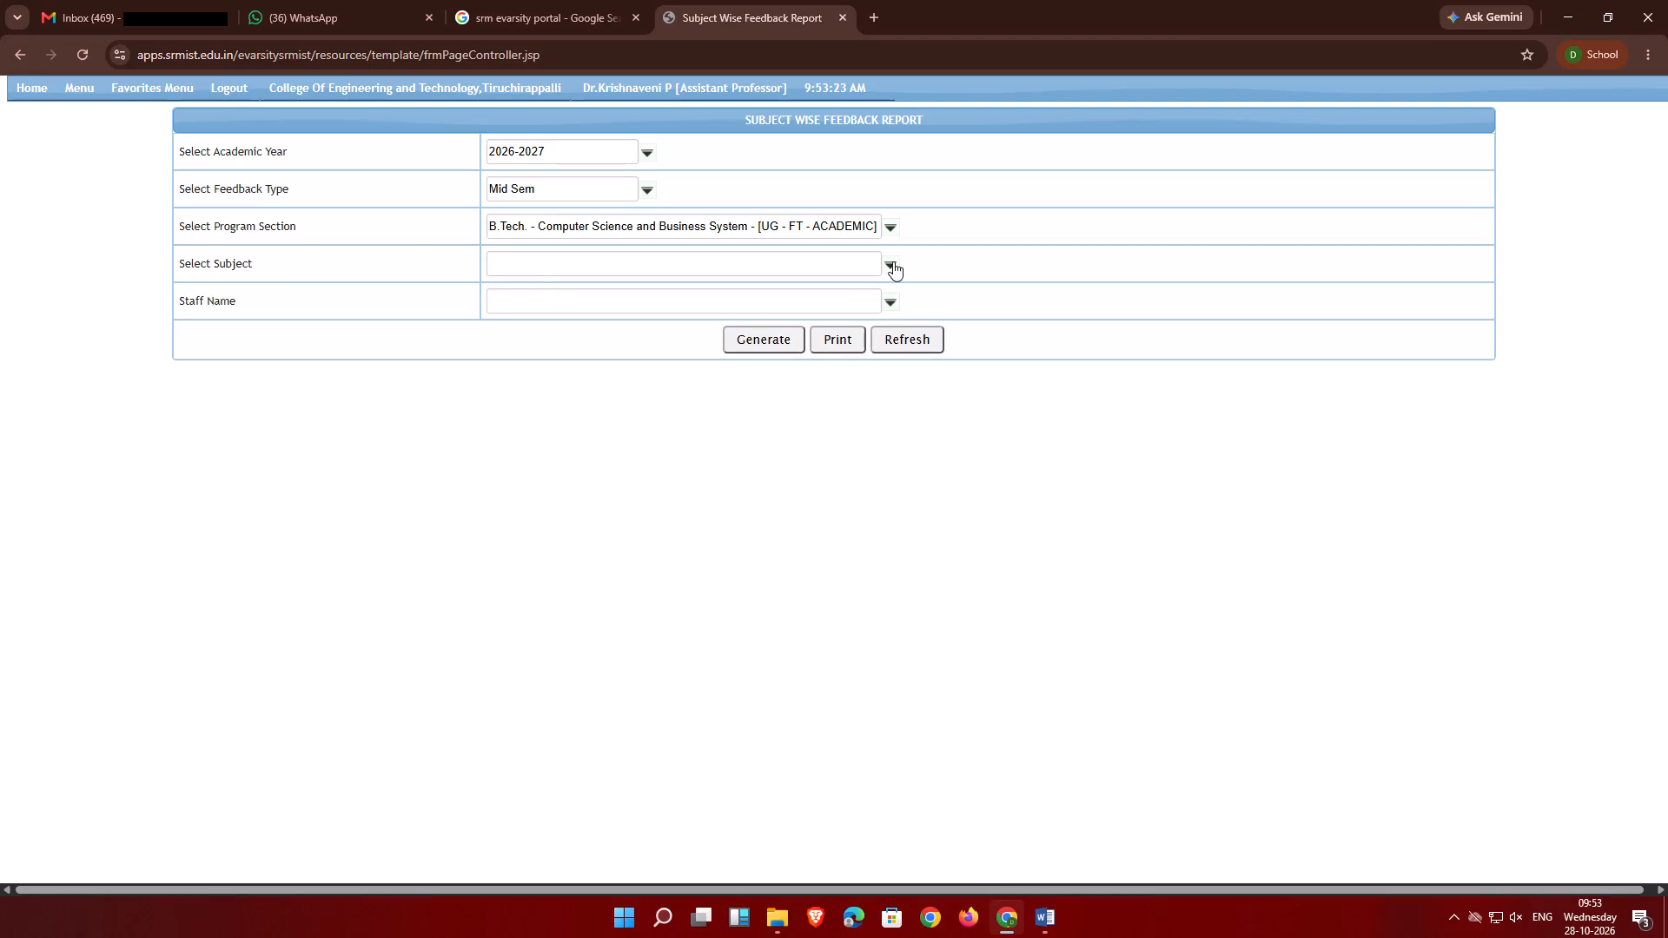
pyautogui.click(893, 261)
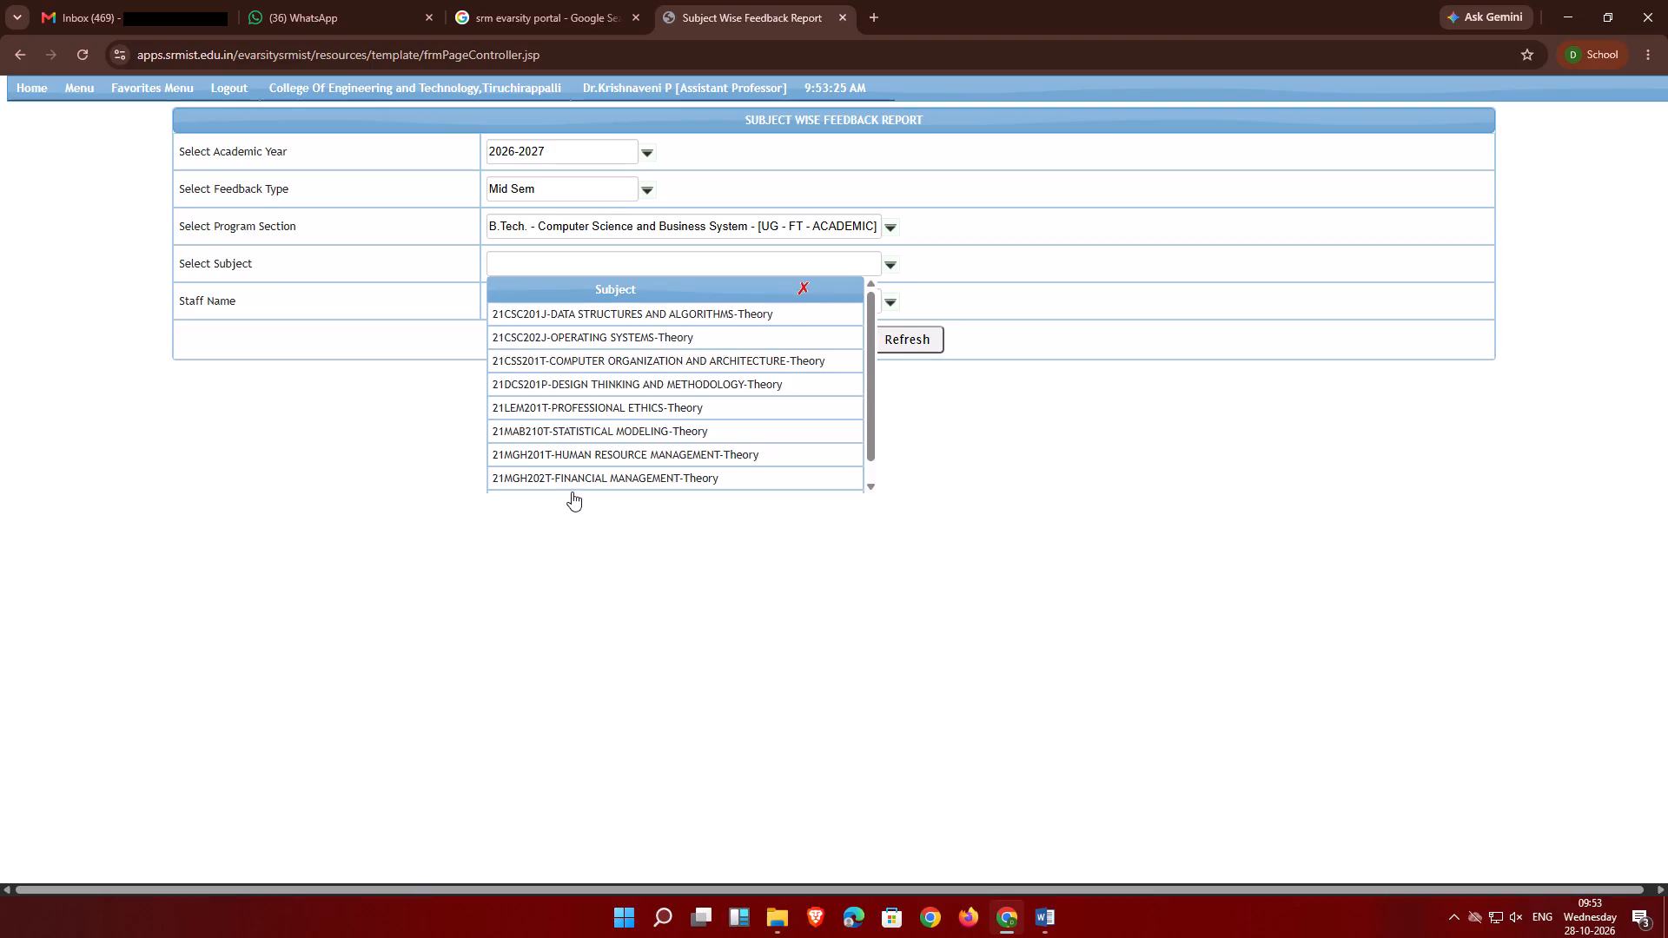
pyautogui.click(606, 483)
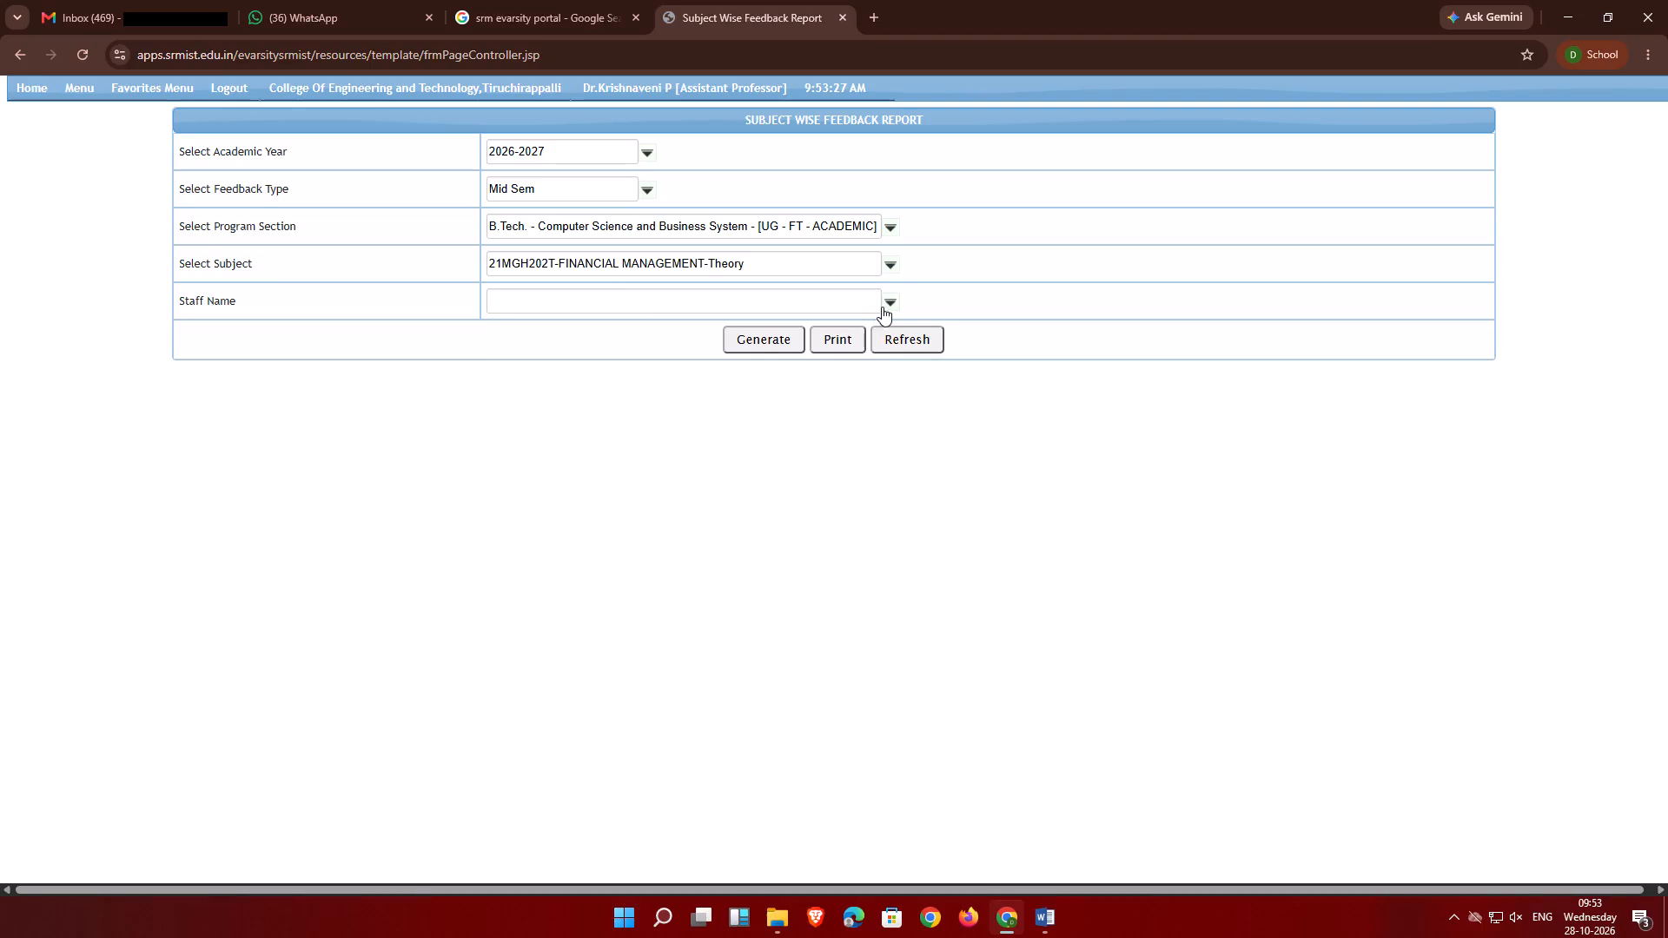
pyautogui.click(884, 302)
pyautogui.click(573, 353)
pyautogui.click(777, 340)
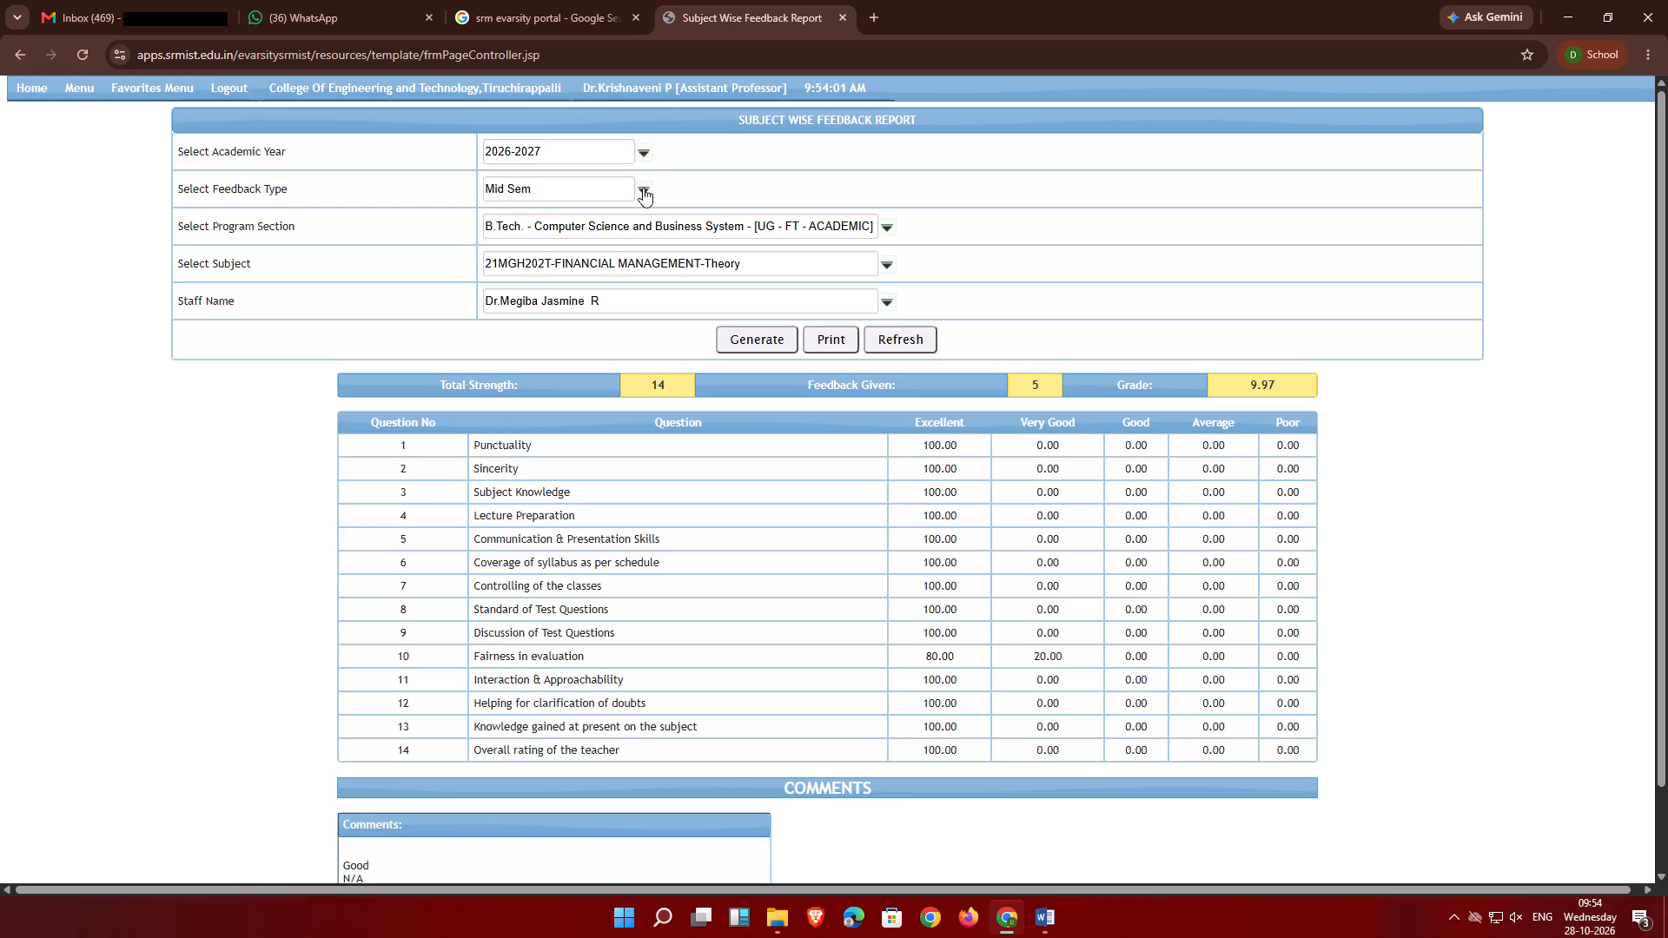
# Open the program section choices for the 2026-2027 Mid Sem feedback report.
pyautogui.click(888, 234)
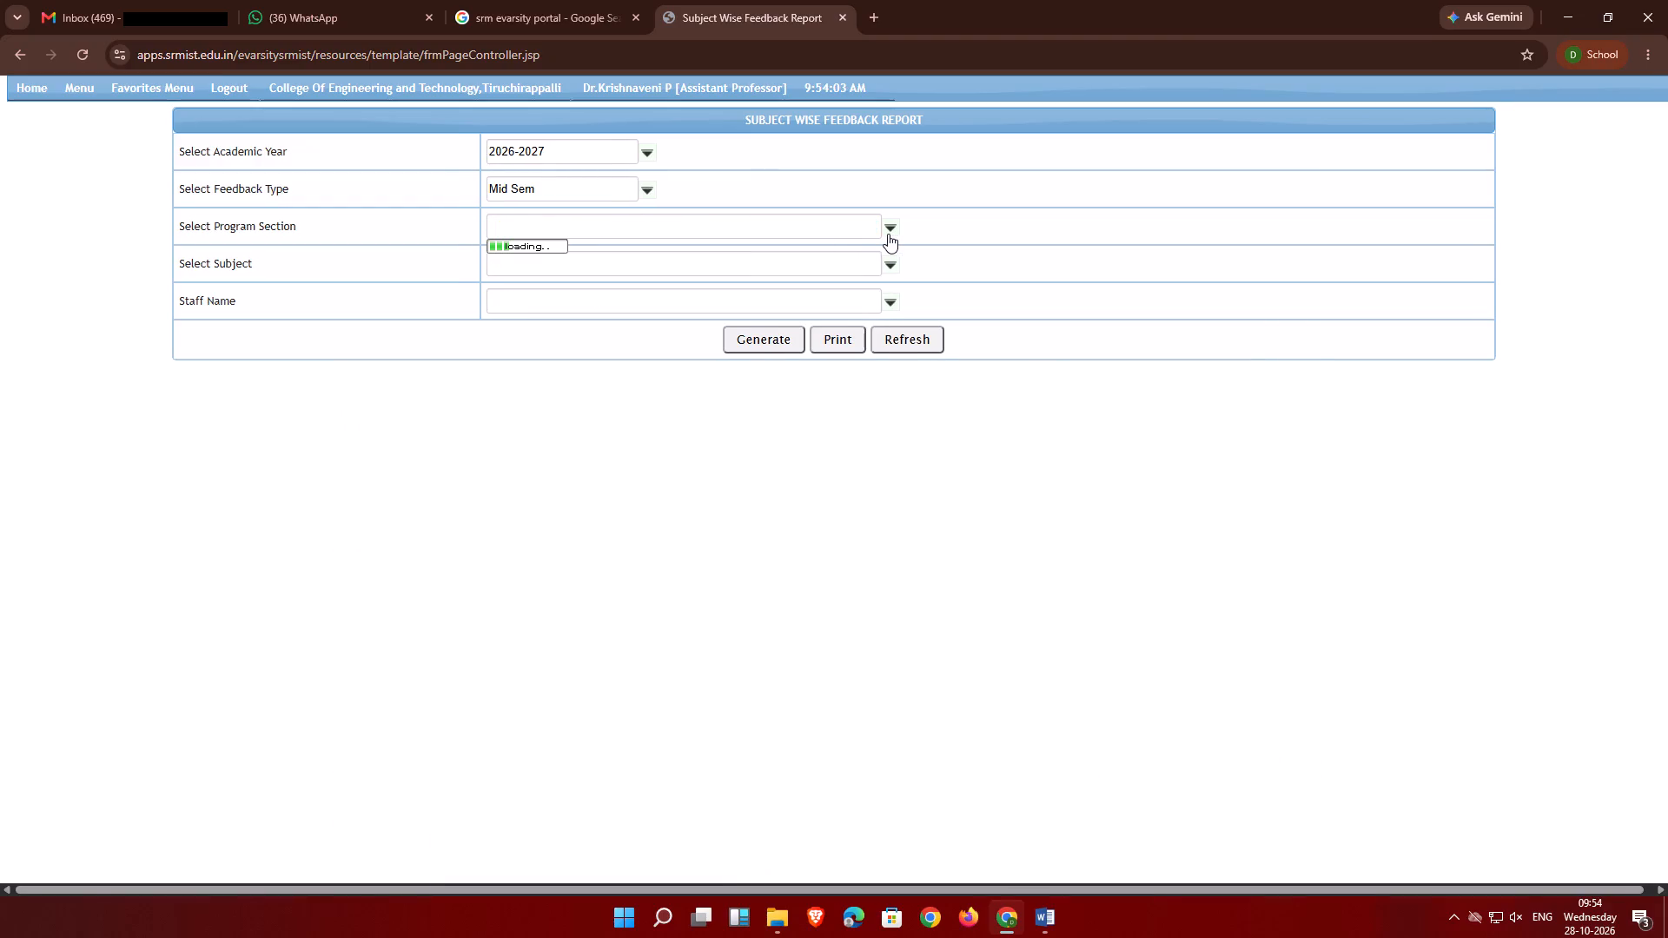
# Choose the B.Tech. - CSE (Data Science) - [UG - FT - ACADEMIC] : Sem - 3-A (SRM Regulation 2021) program section.
pyautogui.click(869, 362)
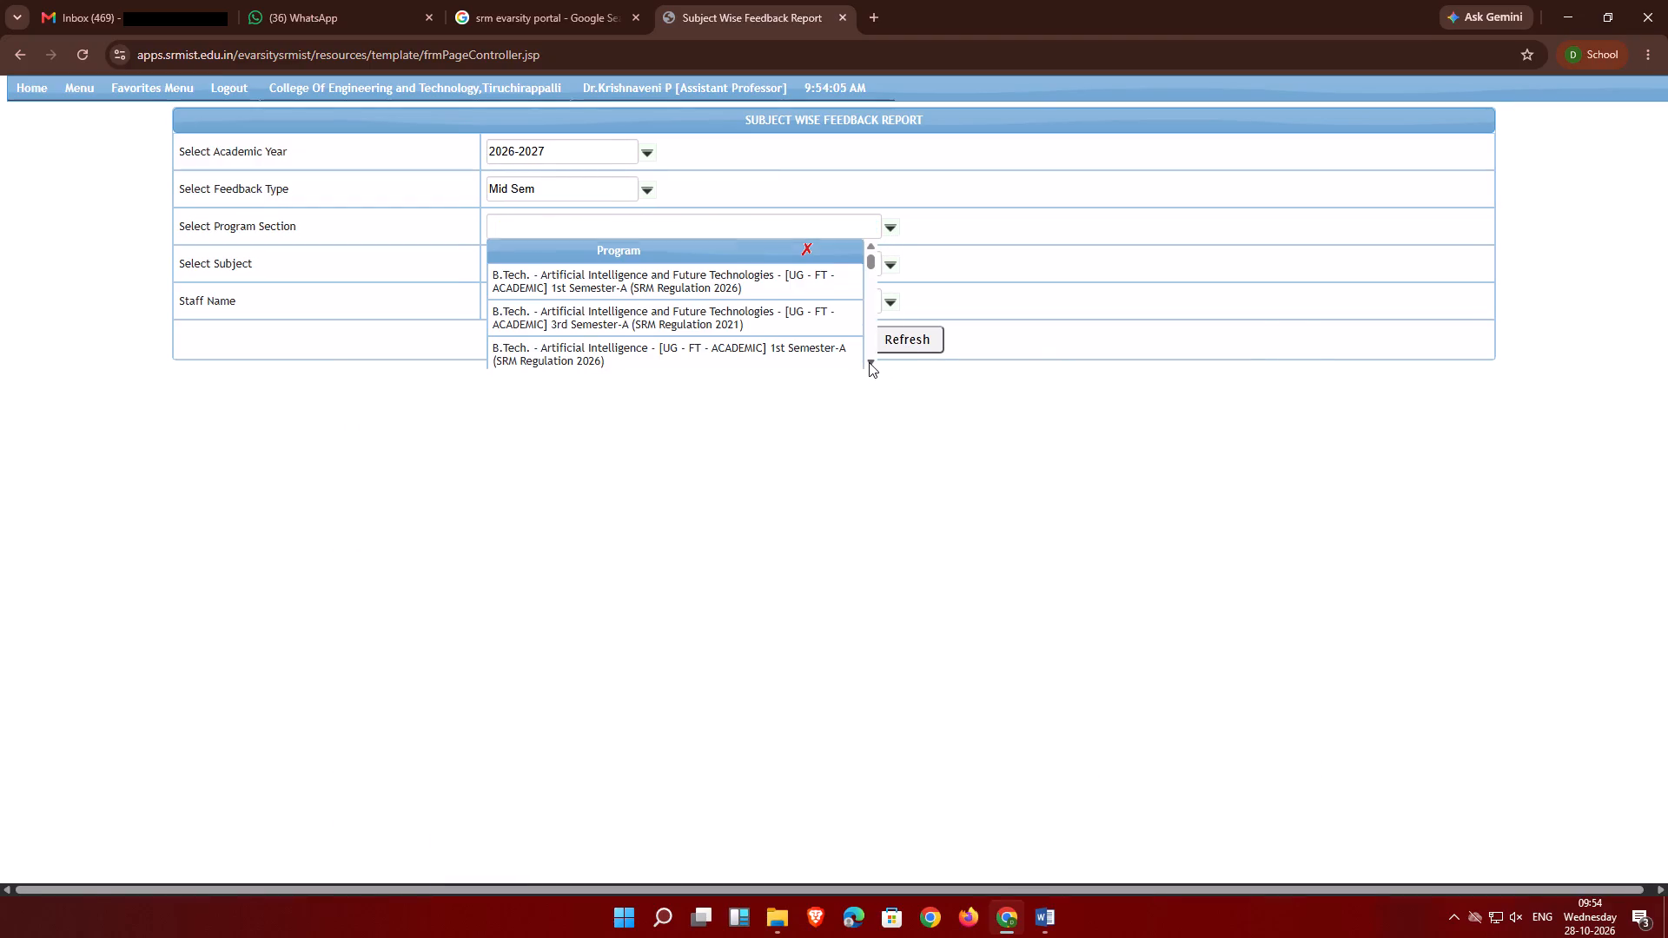
pyautogui.doubleClick(869, 362)
pyautogui.tripleClick(869, 362)
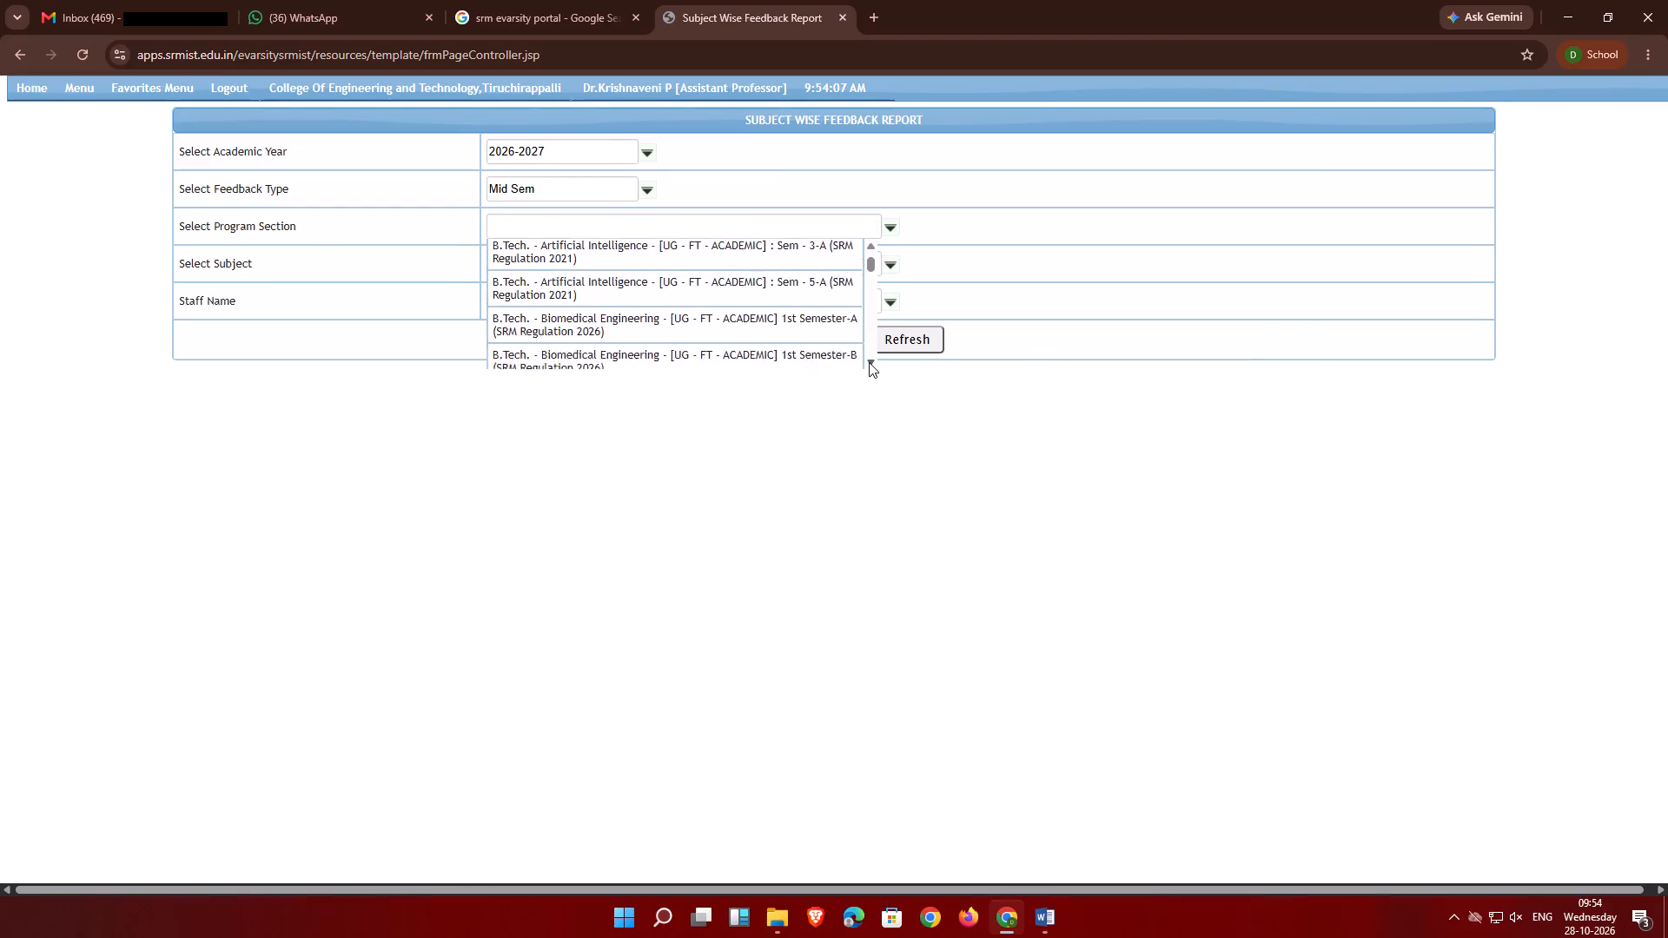
pyautogui.tripleClick(869, 362)
pyautogui.doubleClick(869, 362)
pyautogui.tripleClick(869, 362)
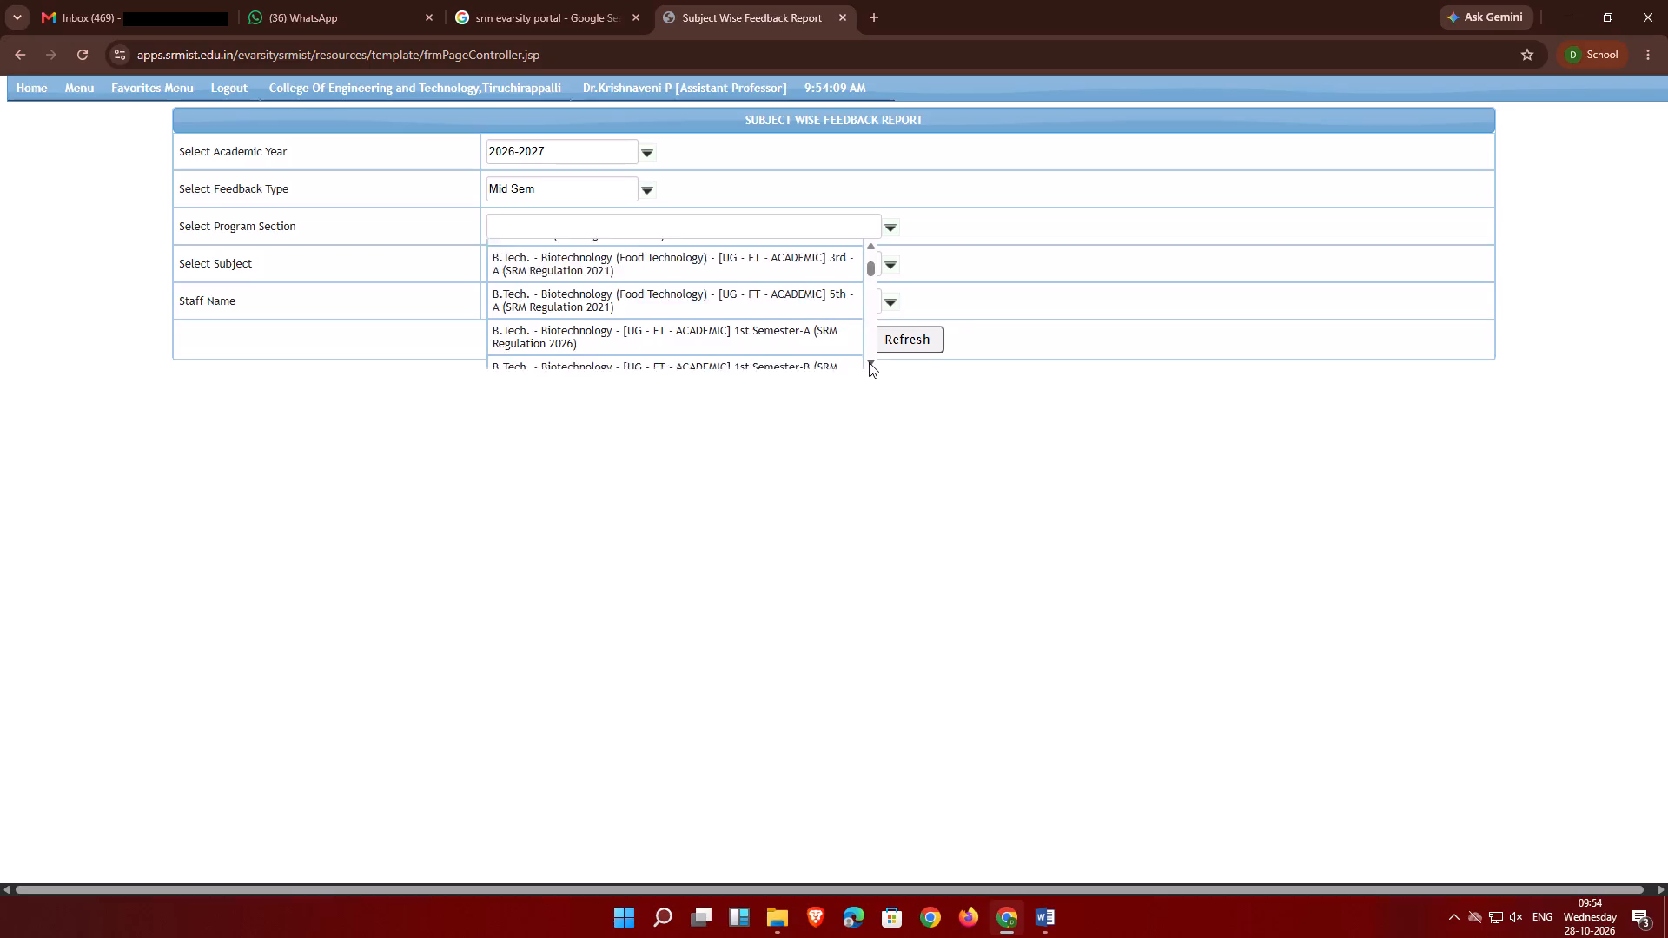
pyautogui.doubleClick(869, 362)
pyautogui.doubleClick(869, 362)
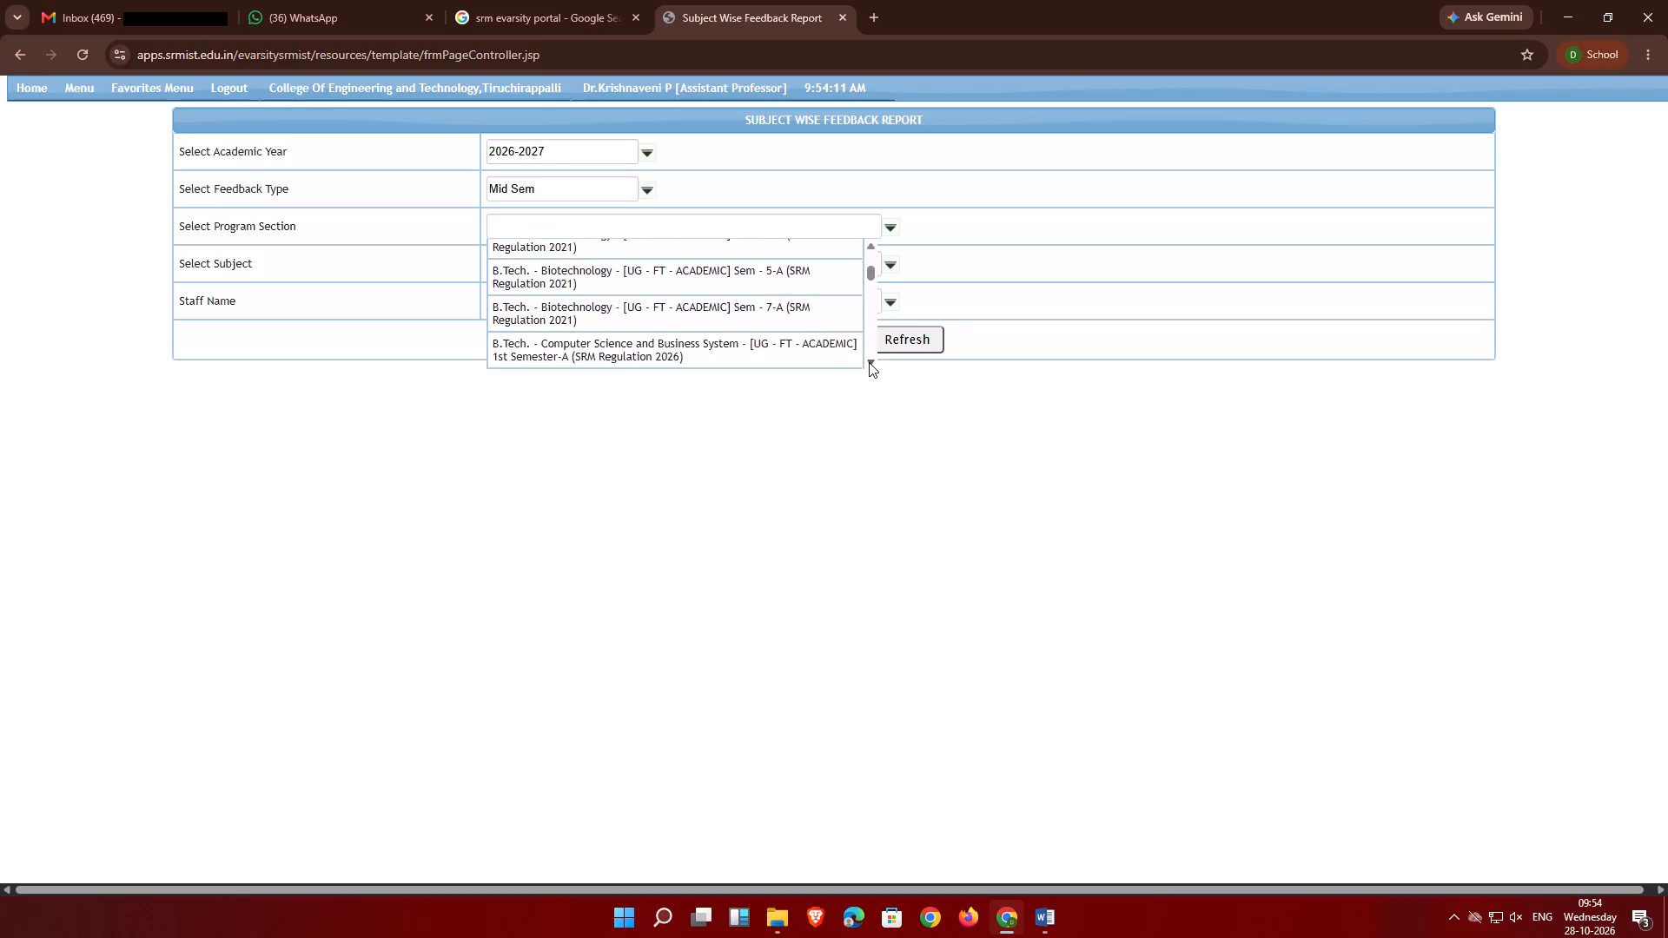
pyautogui.click(869, 362)
pyautogui.click(869, 362)
pyautogui.doubleClick(869, 362)
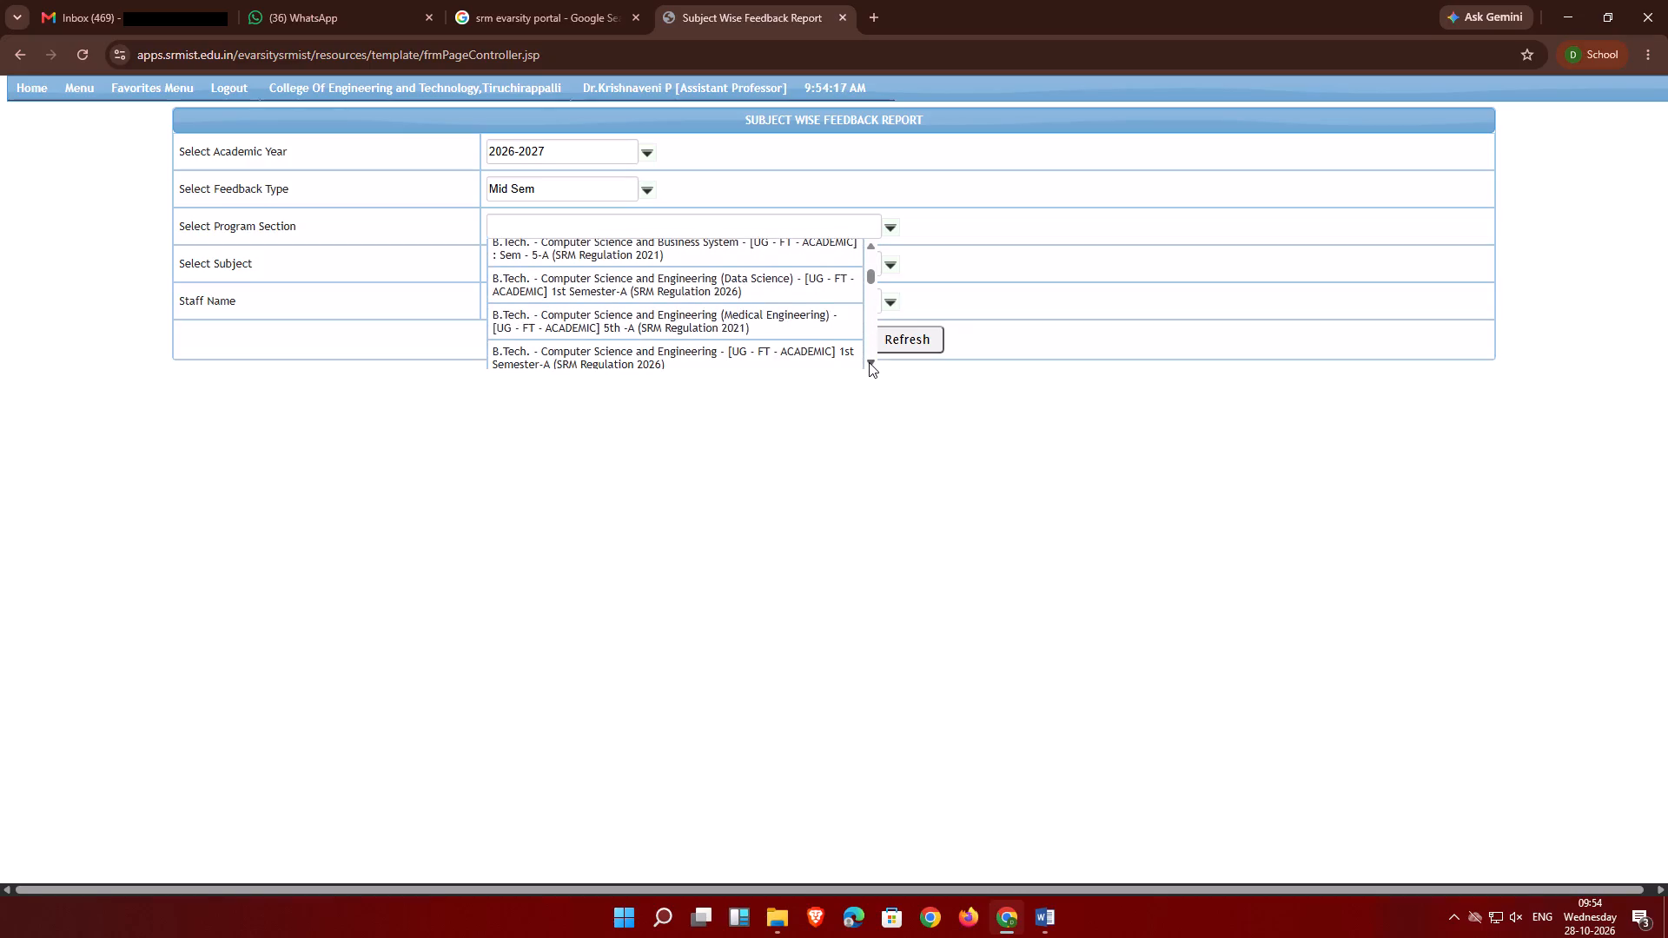
pyautogui.doubleClick(869, 362)
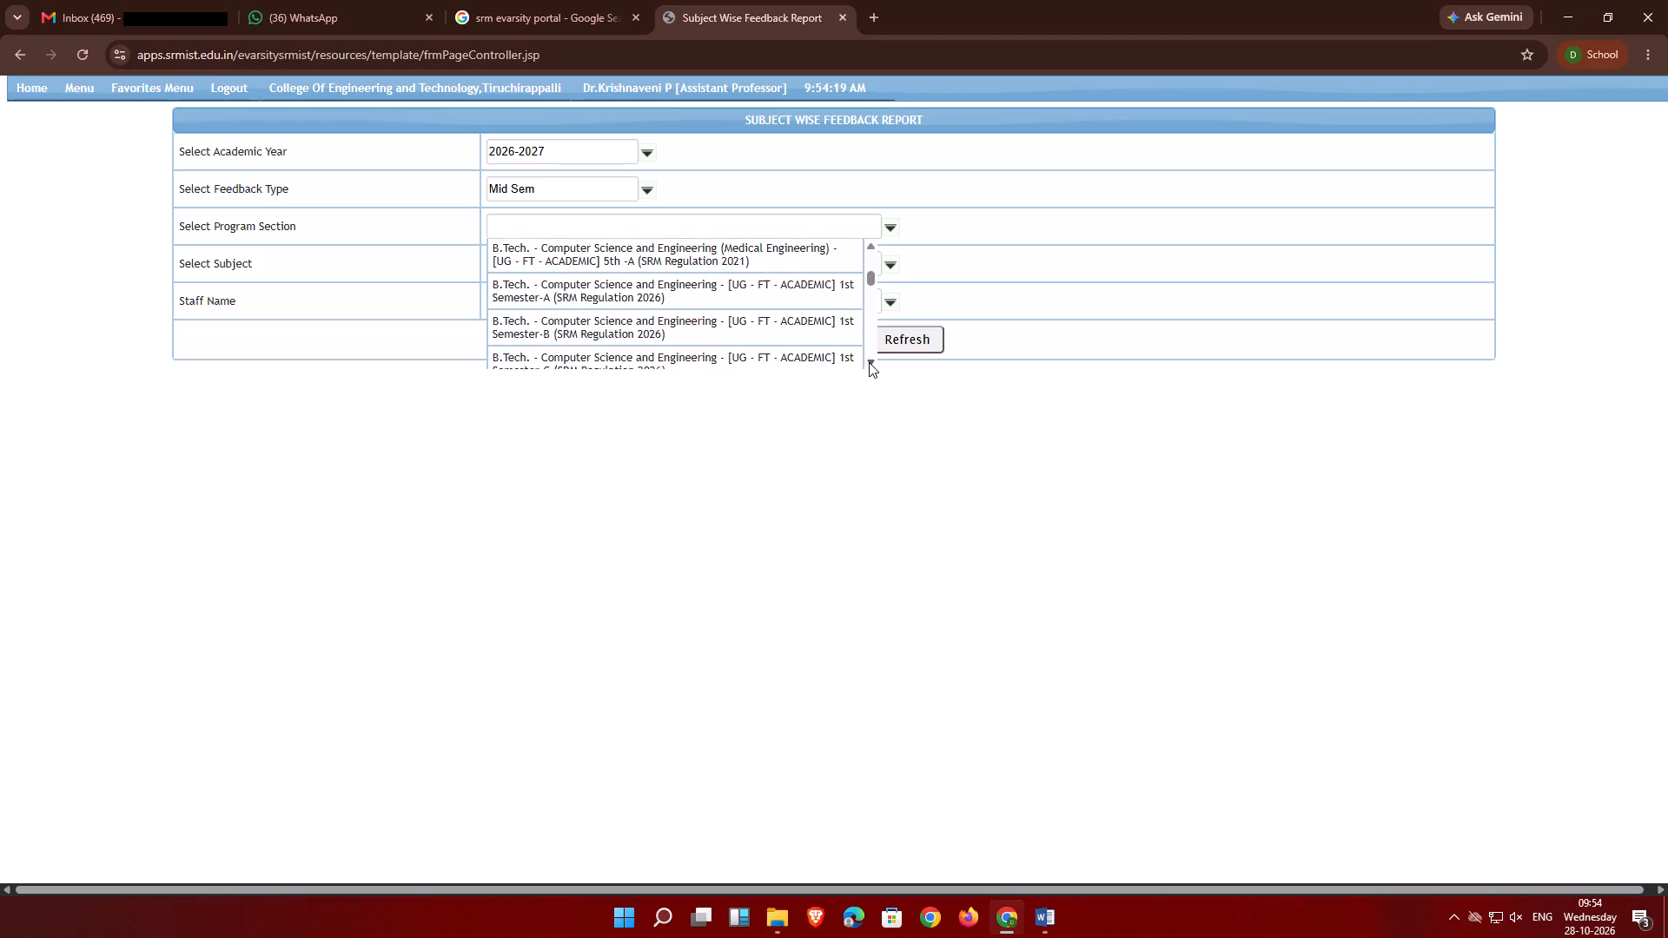
pyautogui.click(869, 362)
pyautogui.click(869, 362)
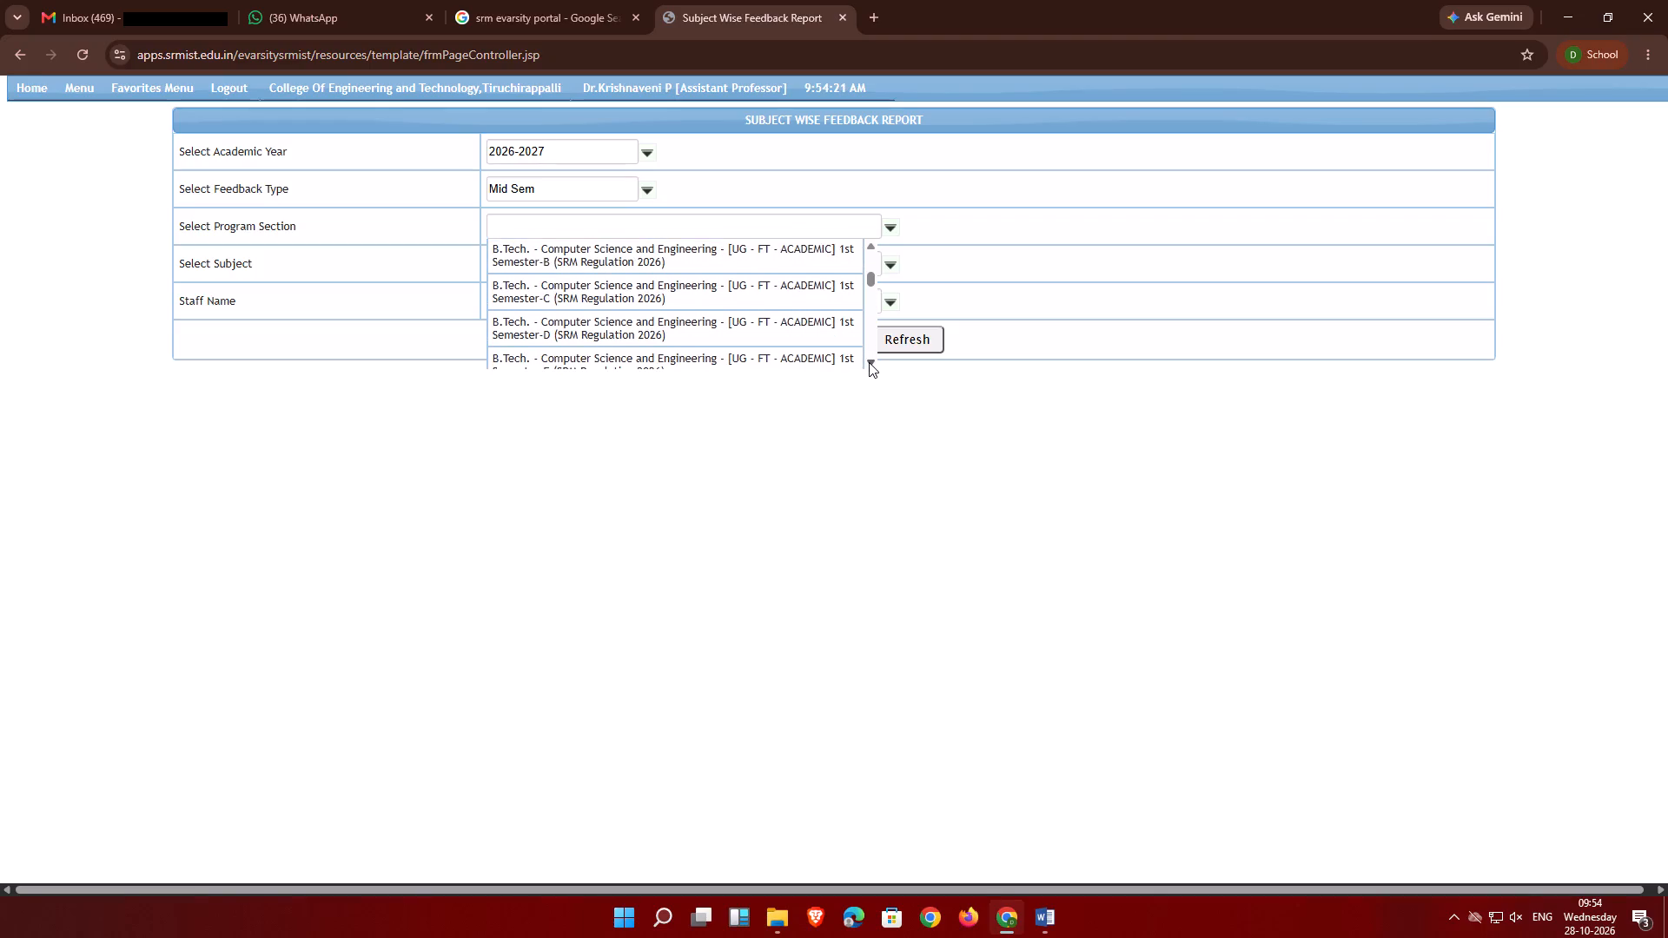
pyautogui.click(869, 362)
pyautogui.click(869, 362)
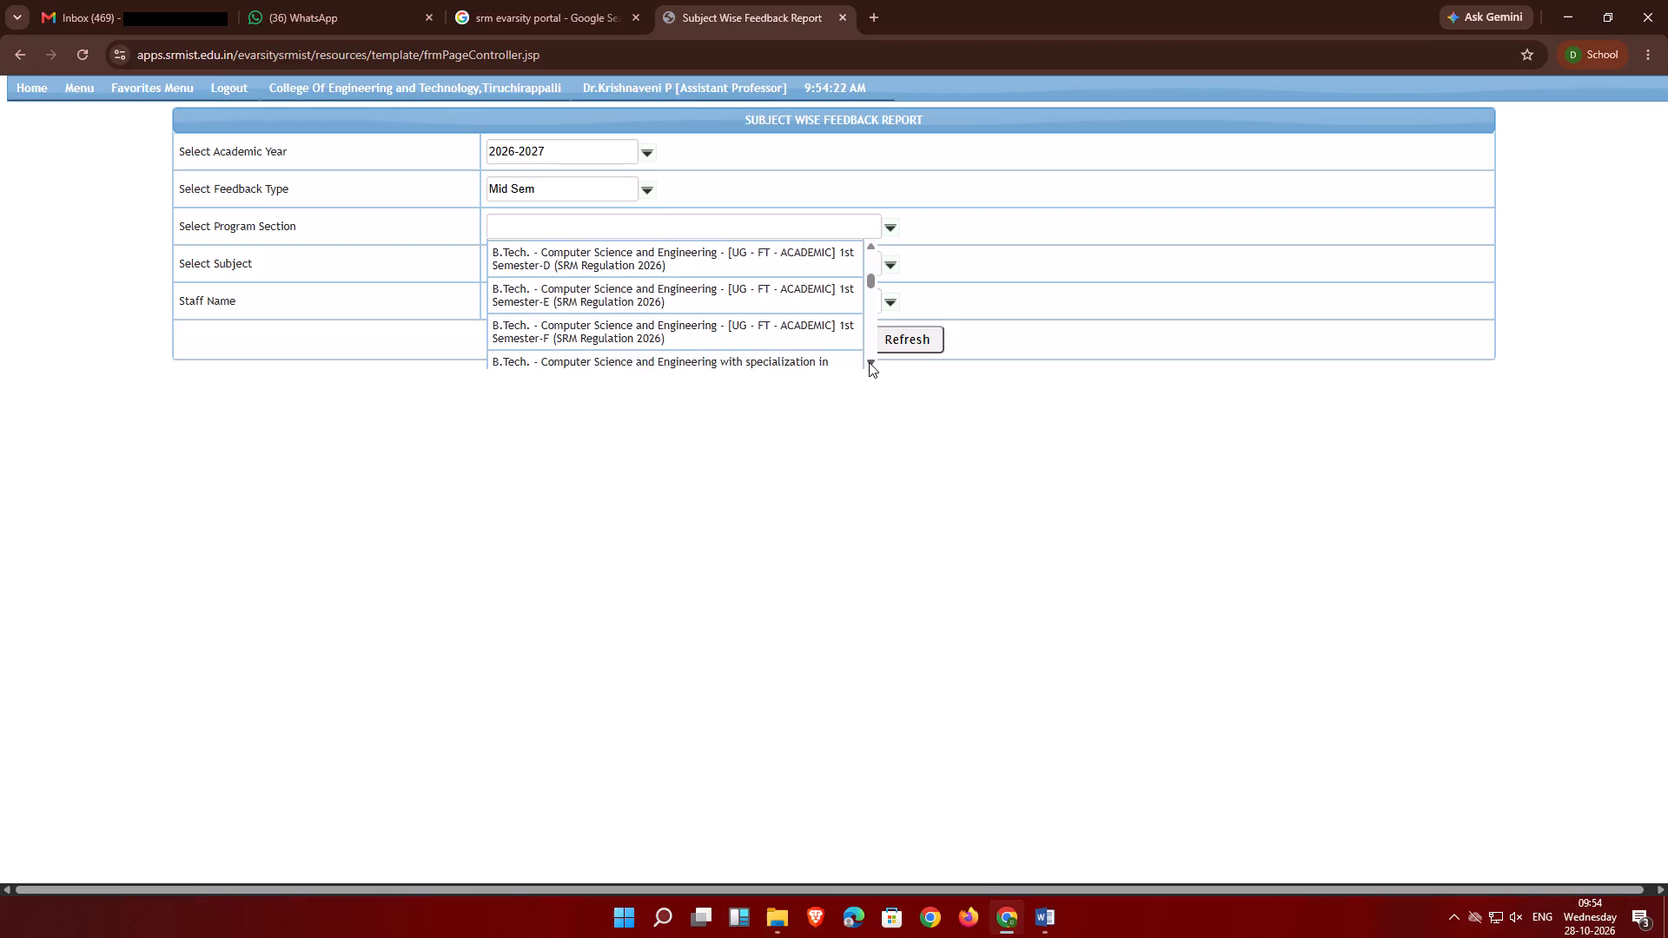
pyautogui.click(869, 362)
pyautogui.click(869, 362)
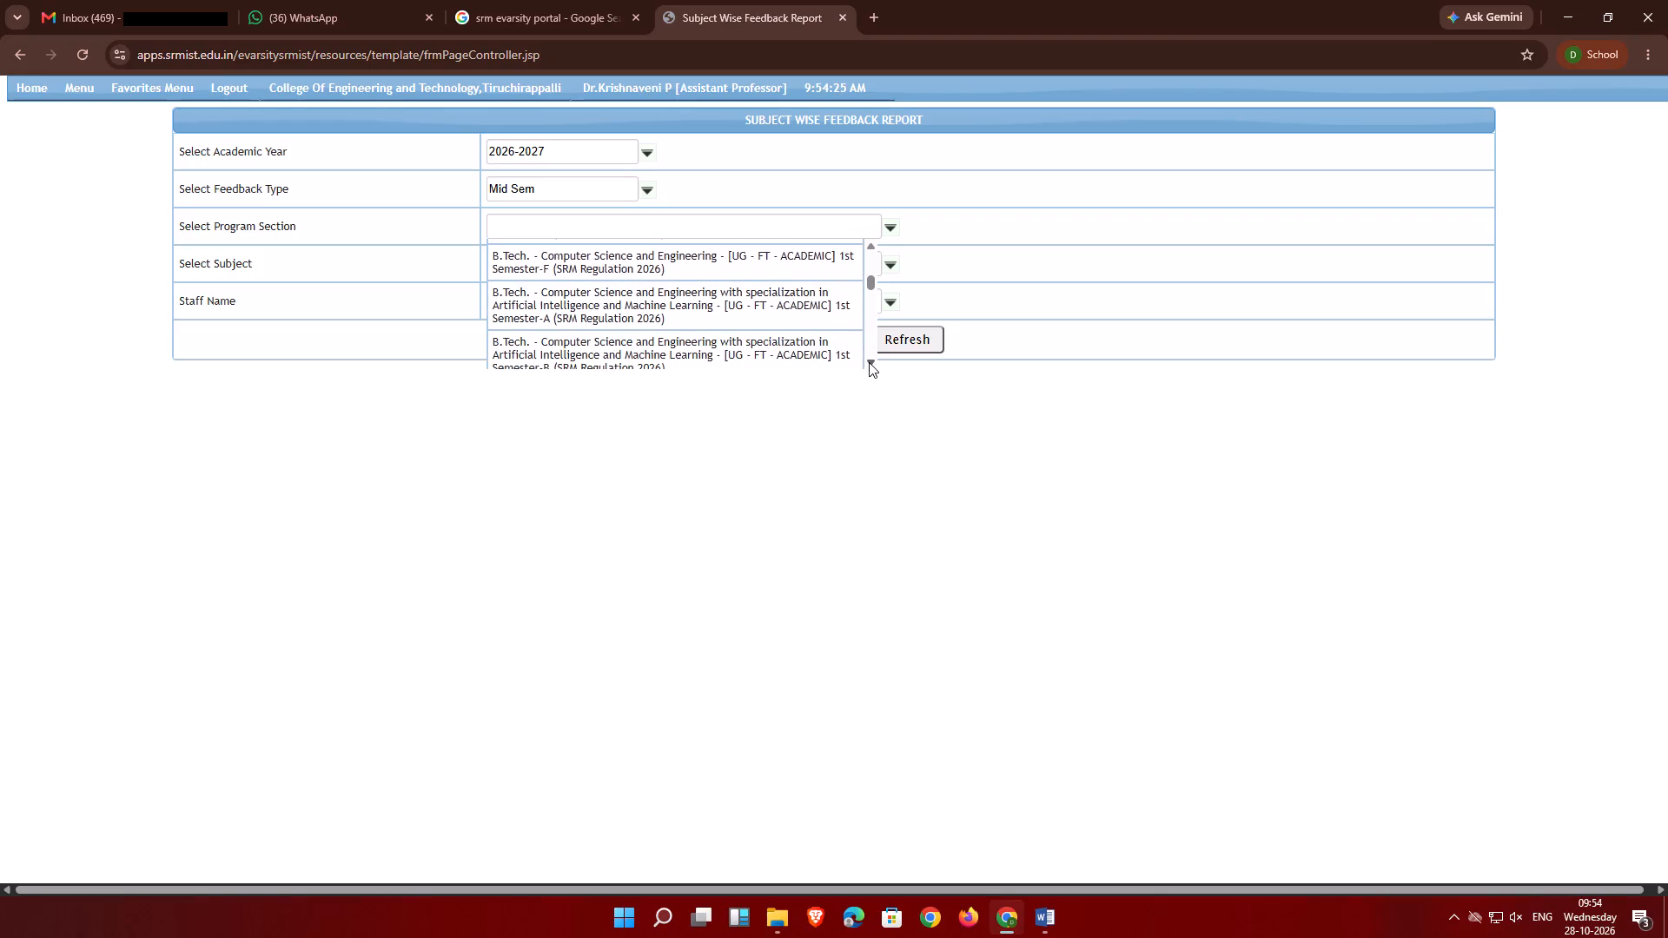
pyautogui.click(869, 362)
pyautogui.click(869, 362)
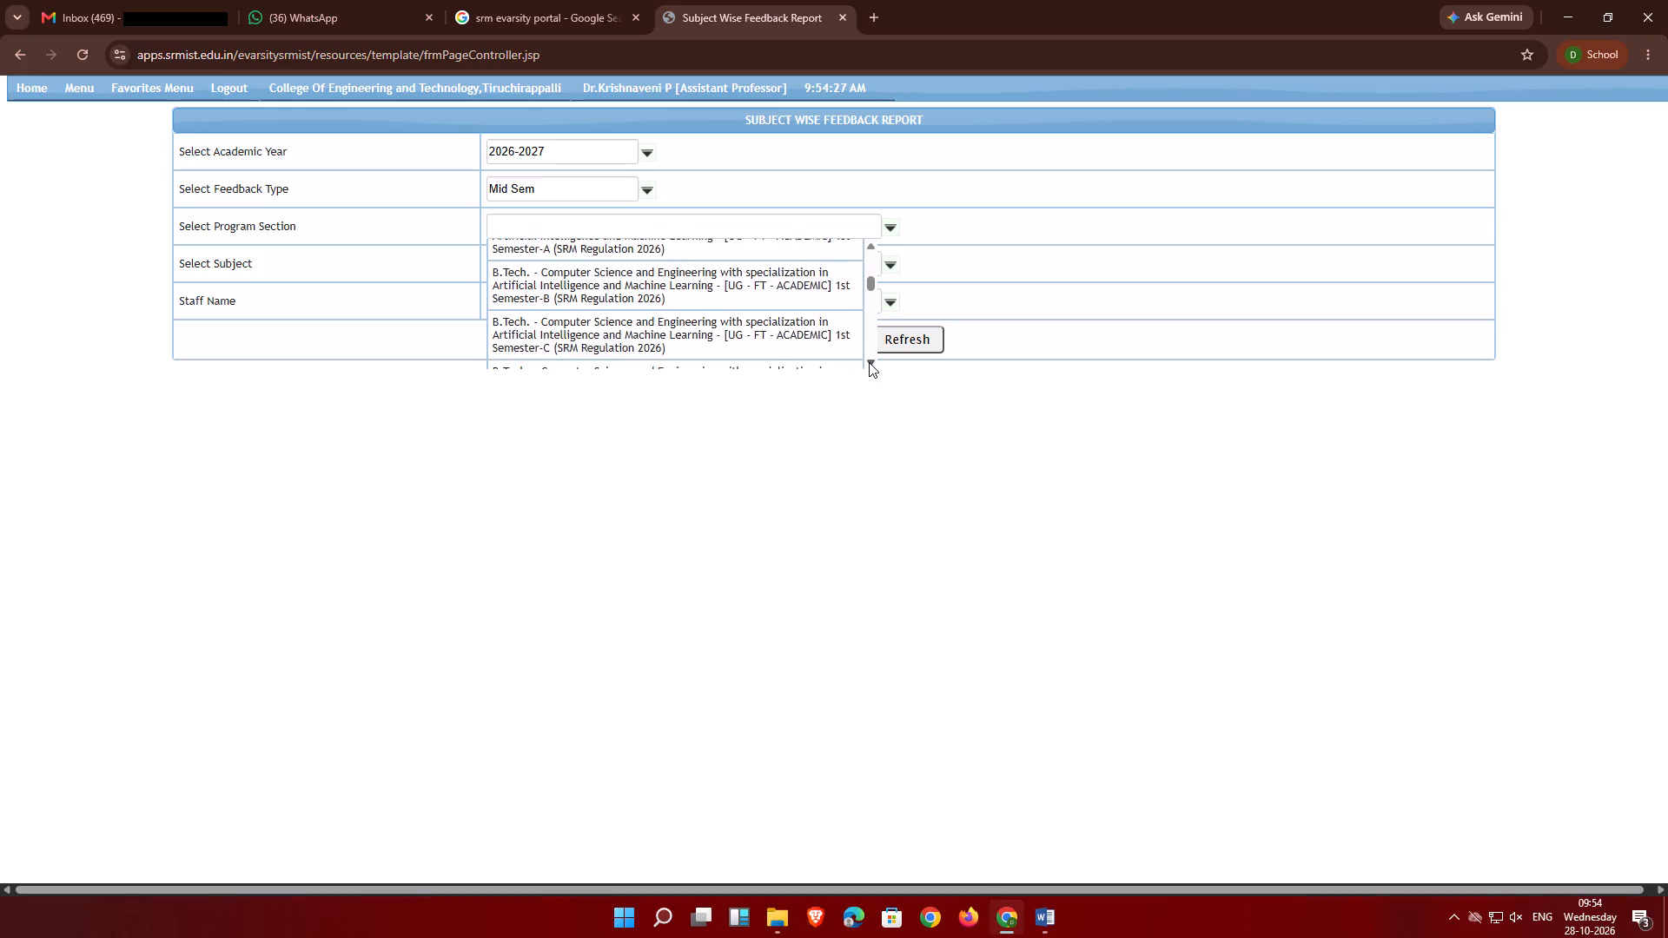
pyautogui.click(869, 362)
pyautogui.click(869, 362)
pyautogui.tripleClick(869, 362)
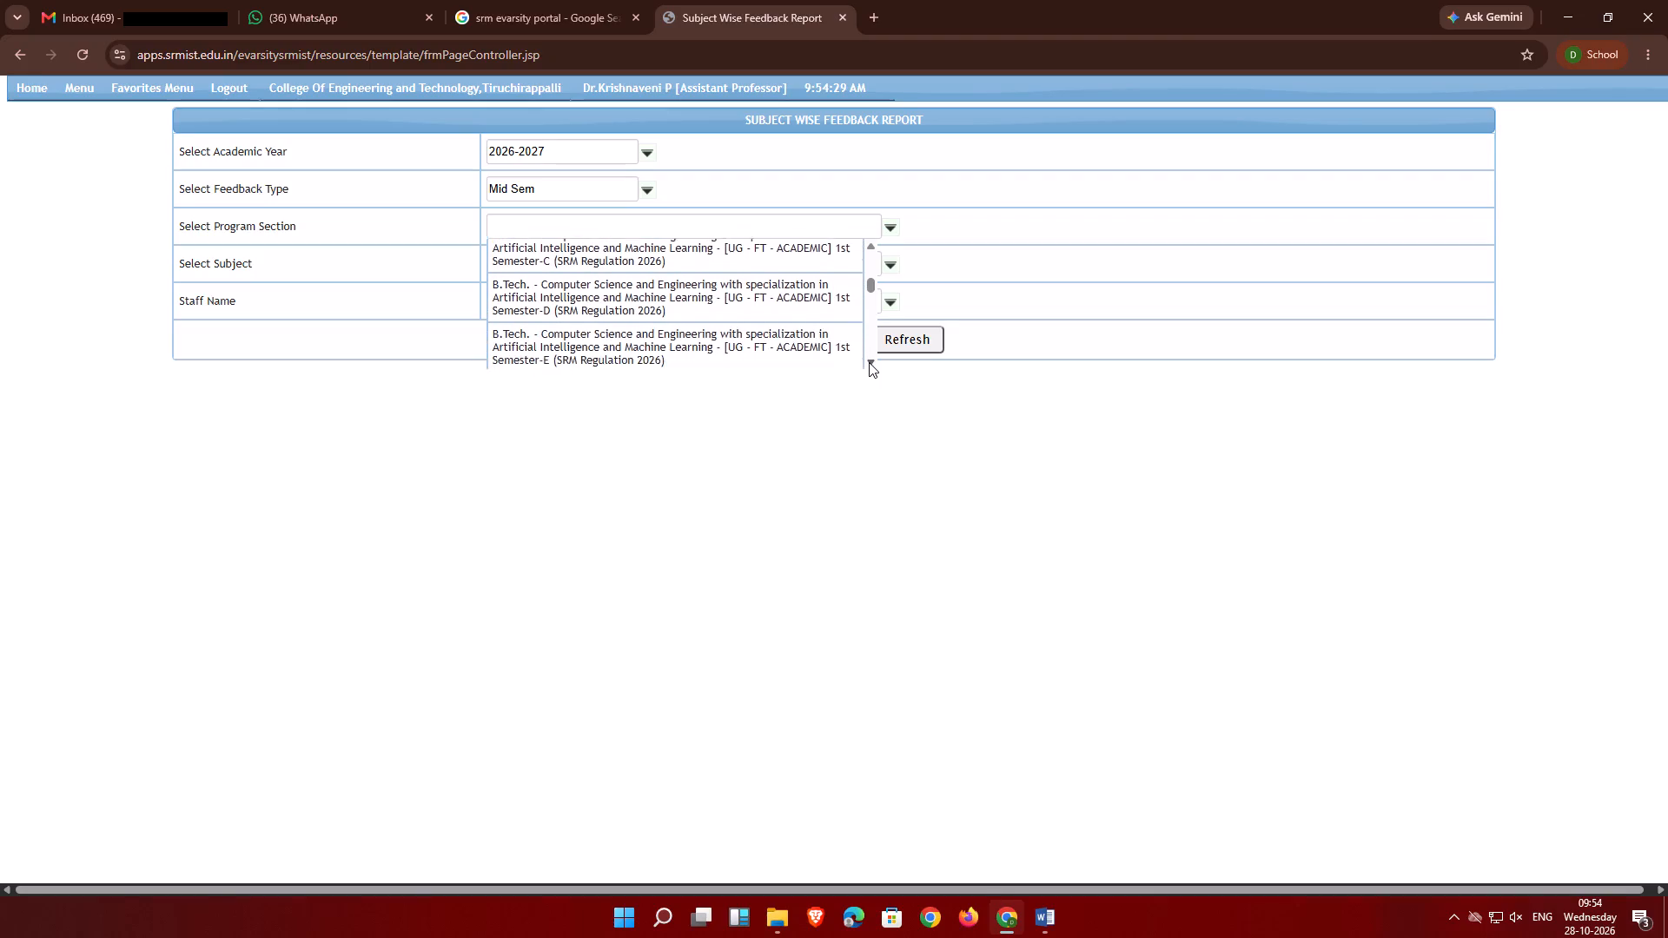
pyautogui.click(869, 362)
pyautogui.click(869, 362)
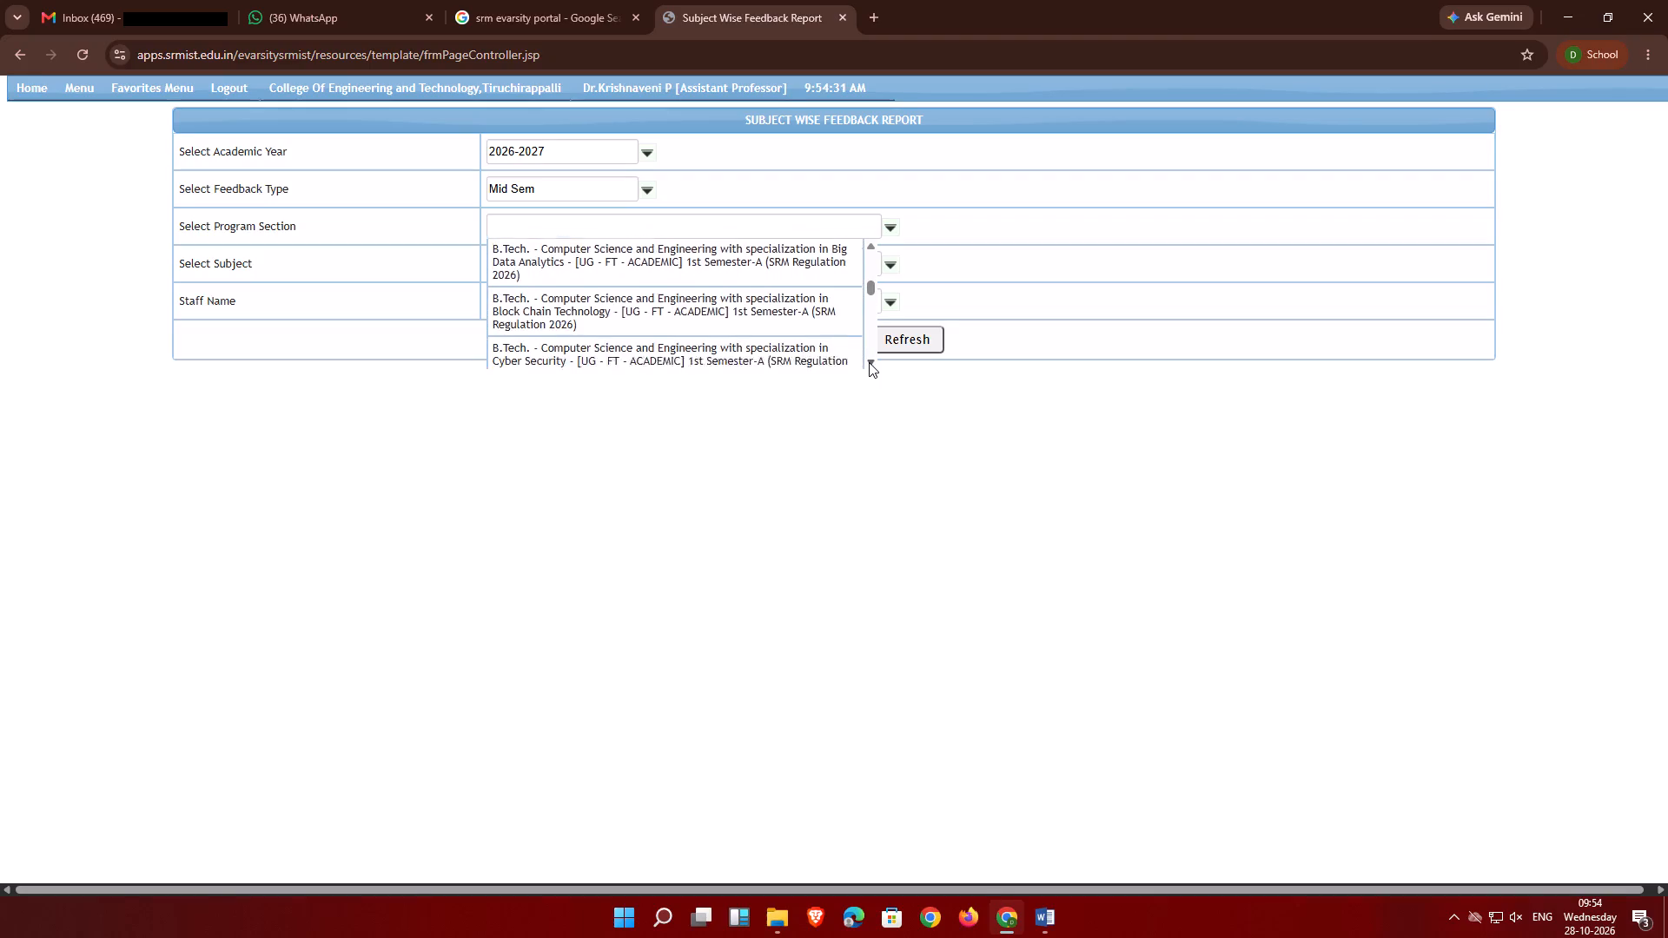
pyautogui.click(869, 362)
pyautogui.click(869, 362)
pyautogui.click(869, 362)
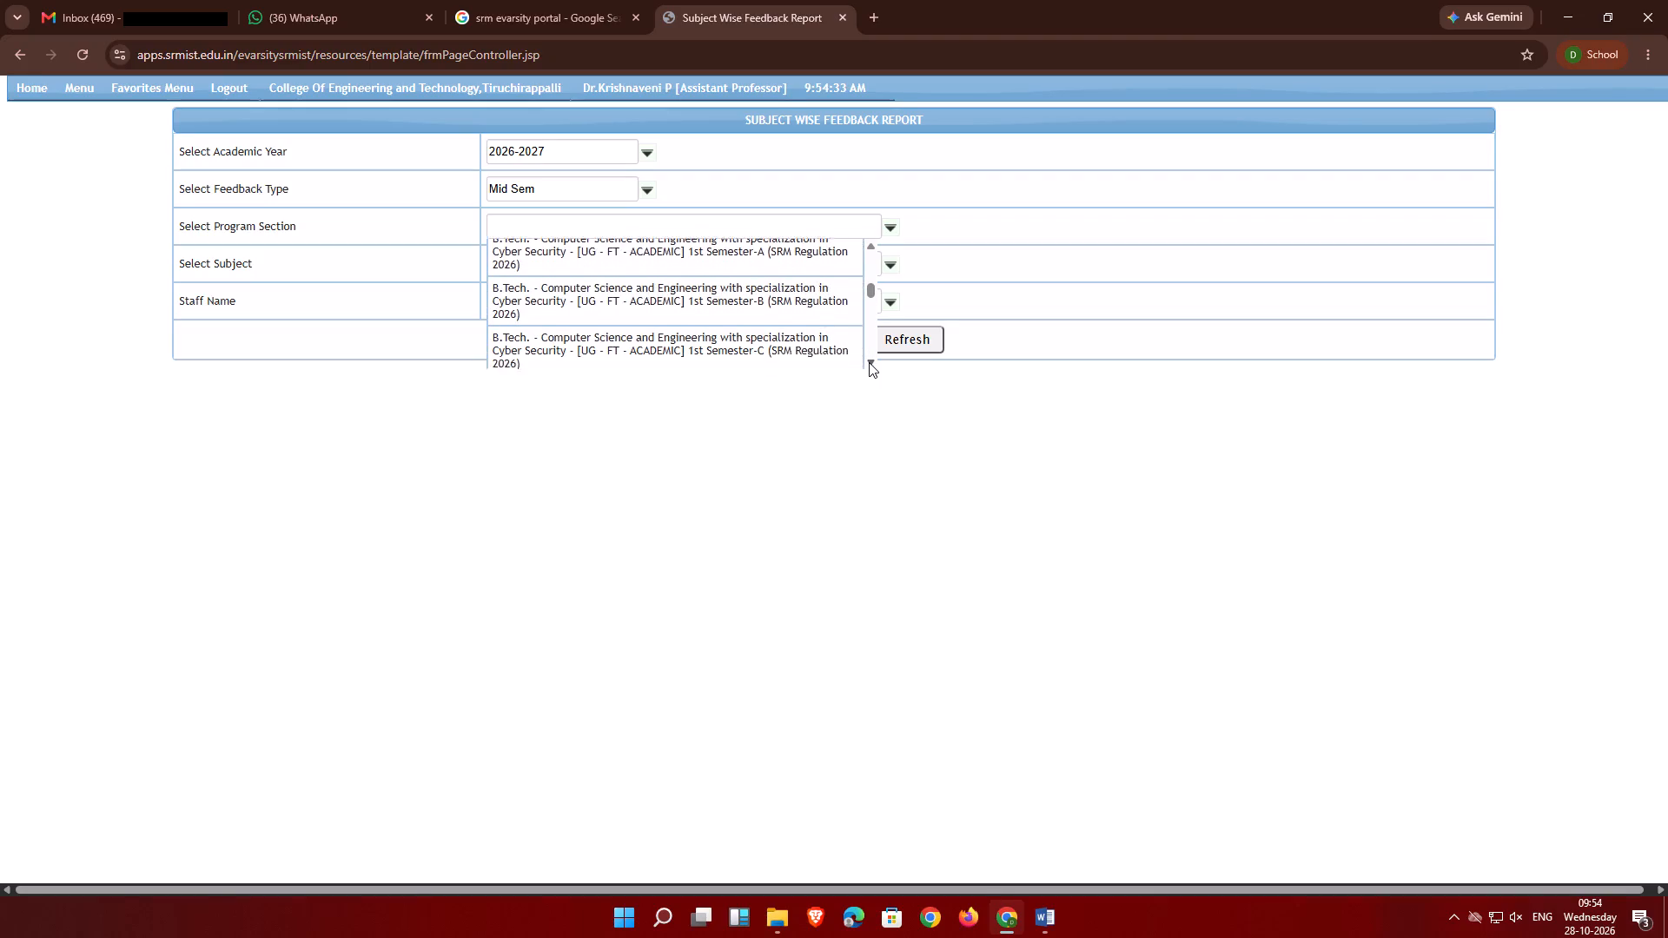
pyautogui.click(869, 362)
pyautogui.click(869, 362)
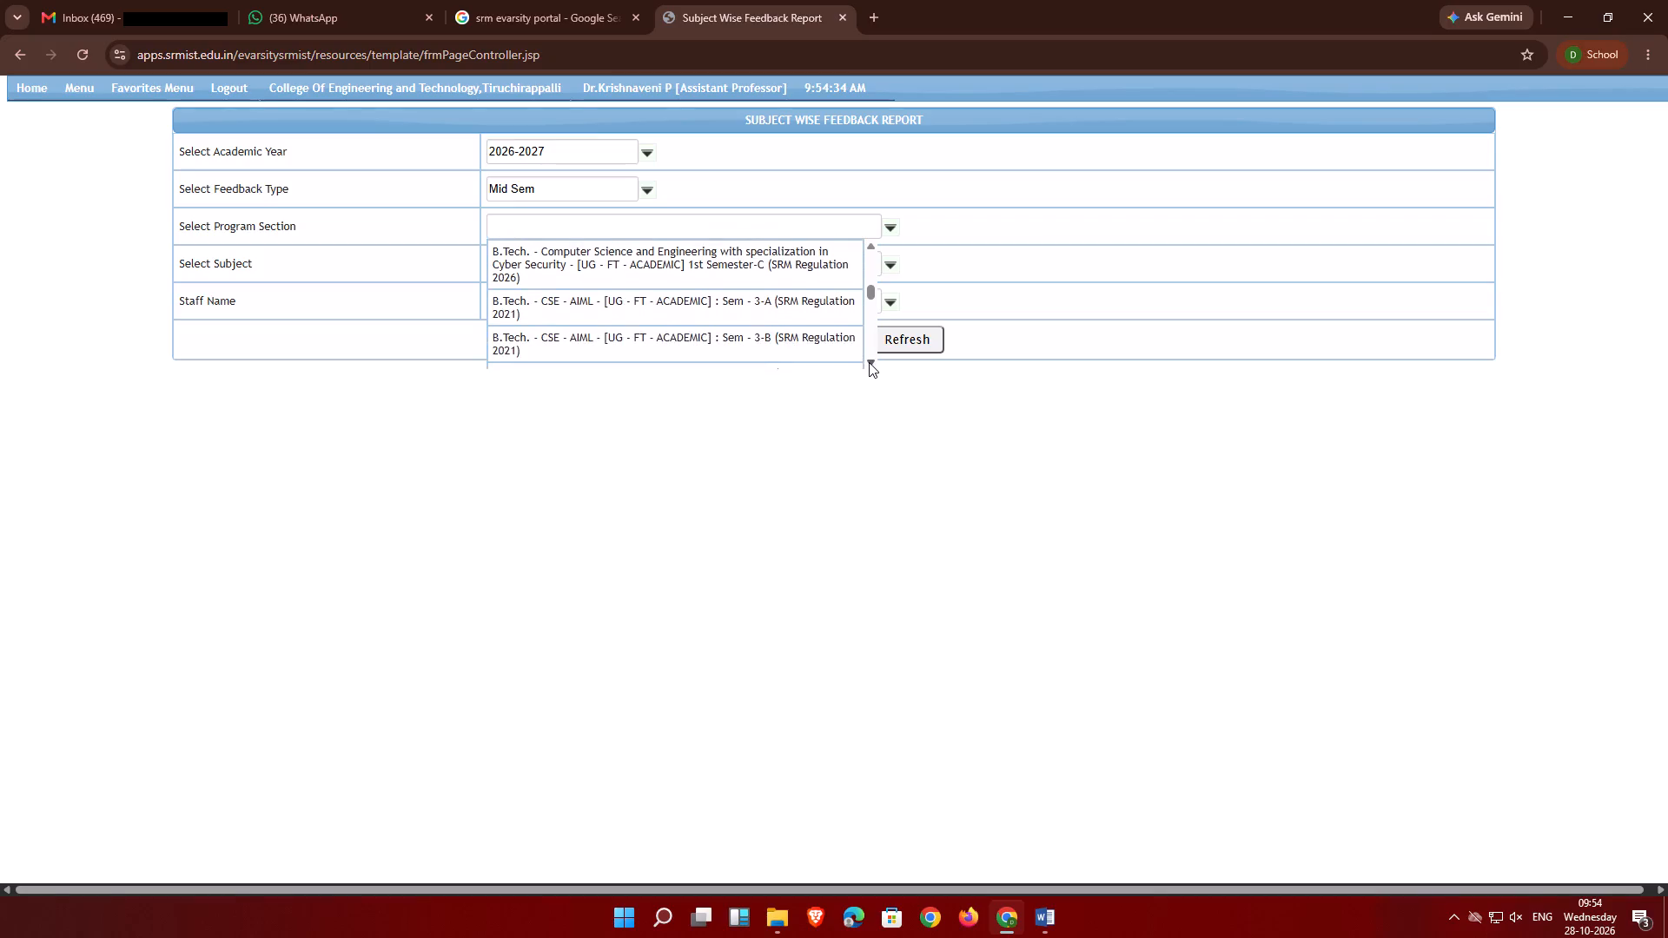
pyautogui.tripleClick(869, 362)
pyautogui.tripleClick(869, 362)
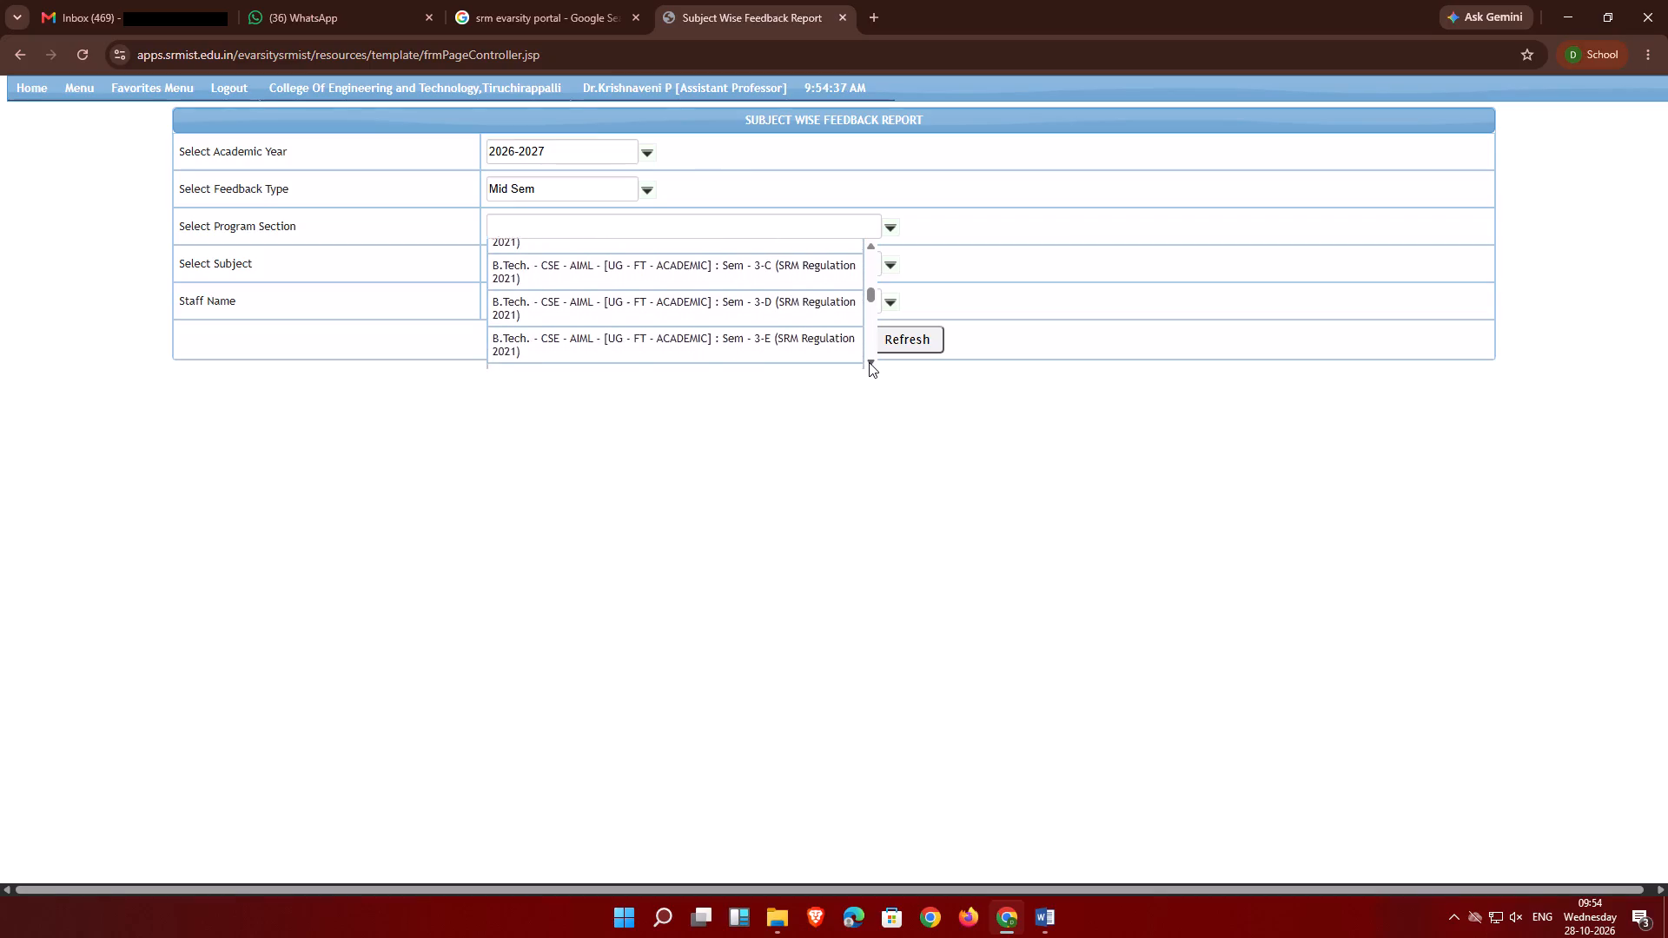
pyautogui.click(869, 362)
pyautogui.doubleClick(869, 362)
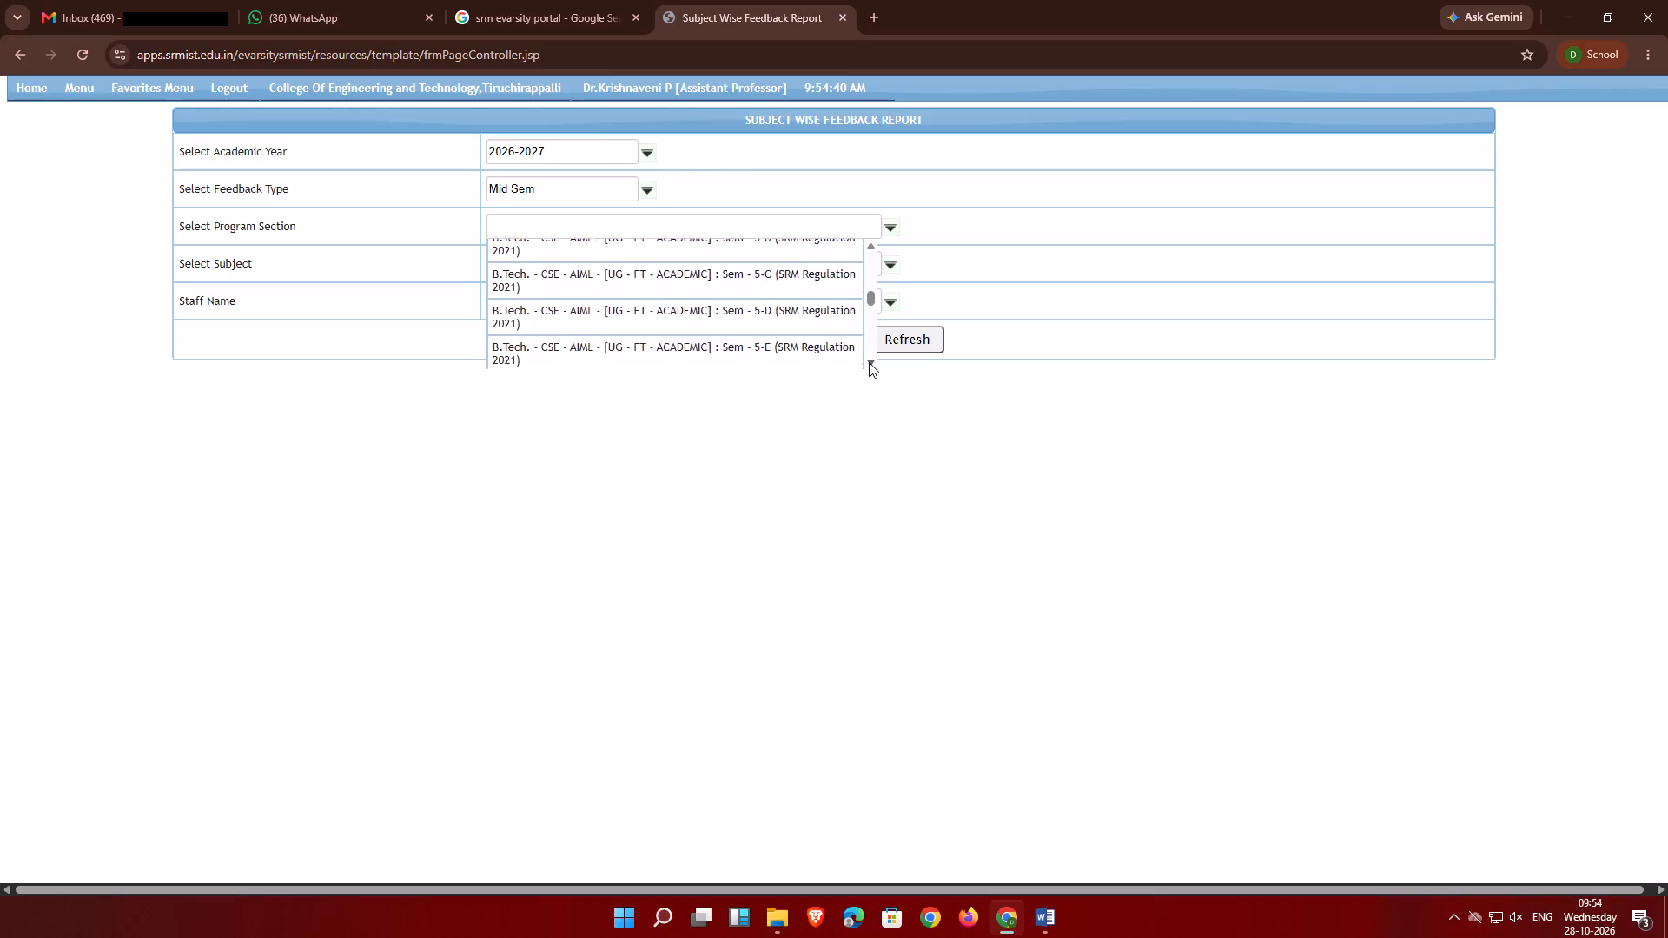
pyautogui.click(869, 362)
pyautogui.doubleClick(869, 362)
pyautogui.click(869, 362)
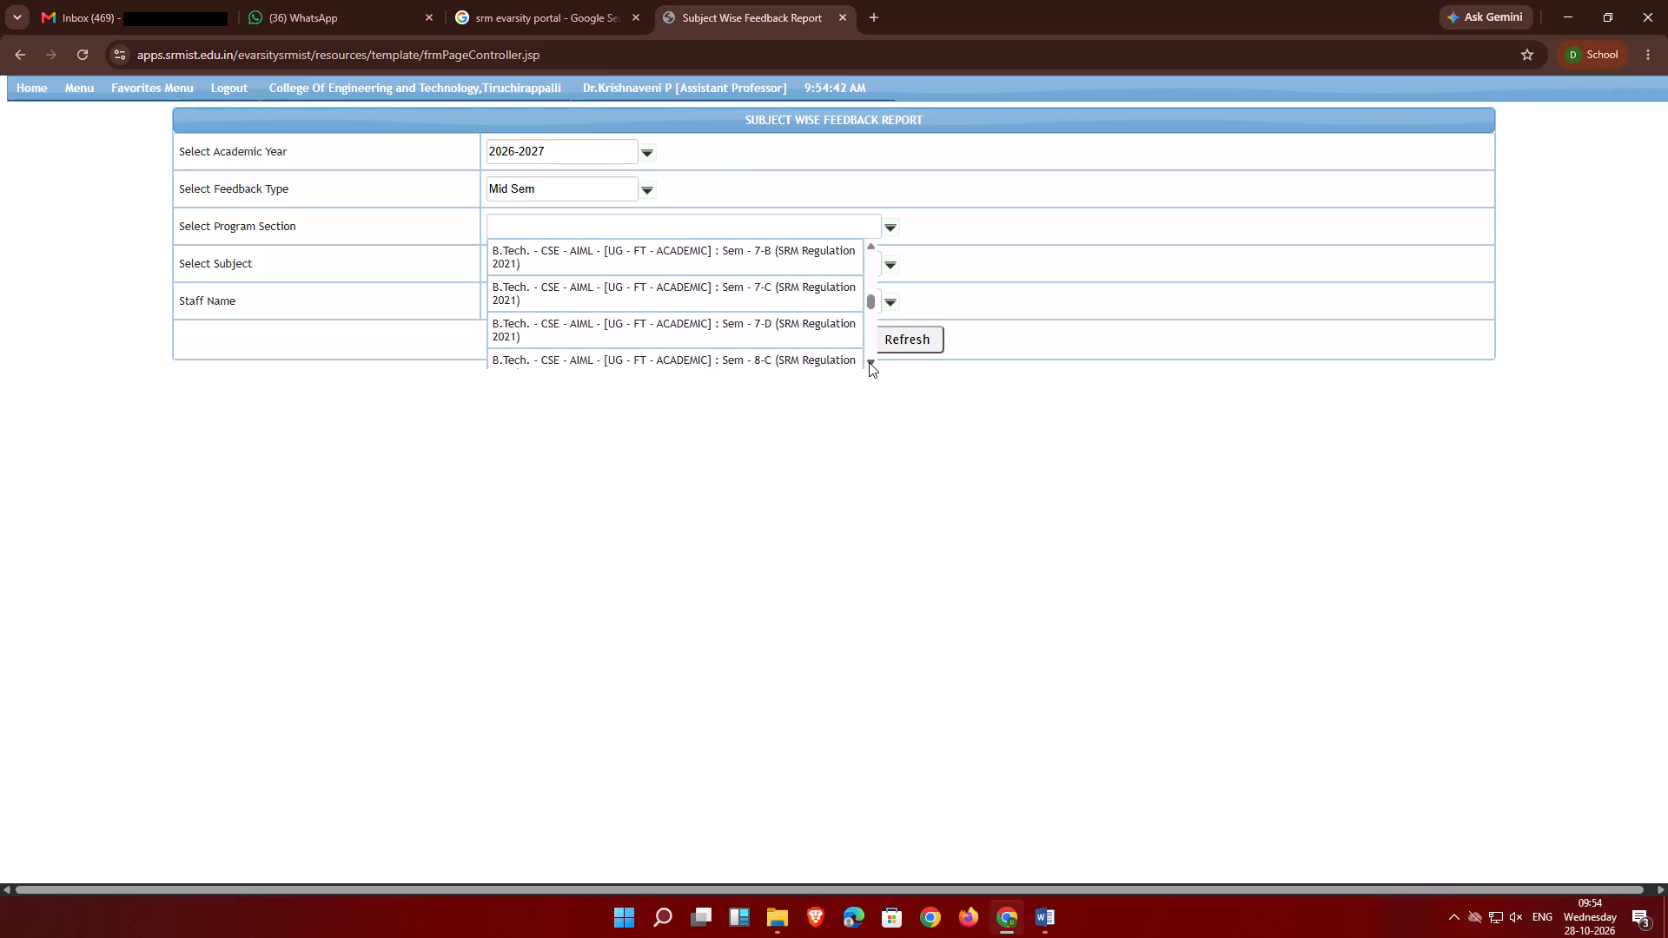
pyautogui.click(869, 362)
pyautogui.click(869, 362)
pyautogui.click(869, 362)
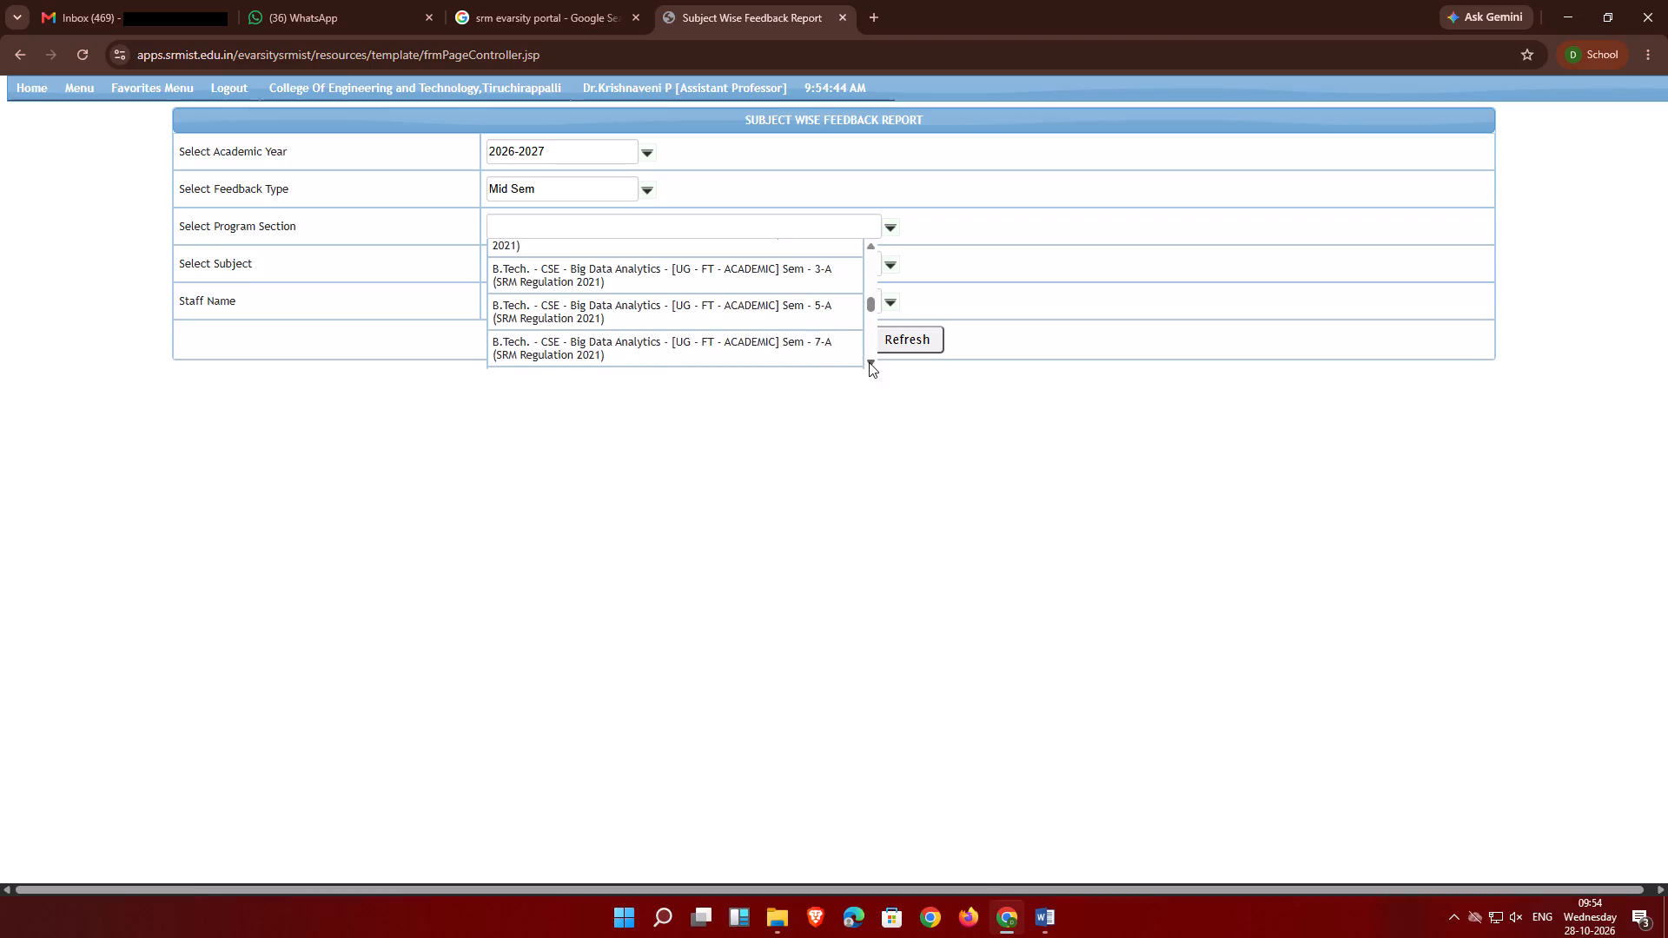
pyautogui.click(866, 362)
pyautogui.click(866, 362)
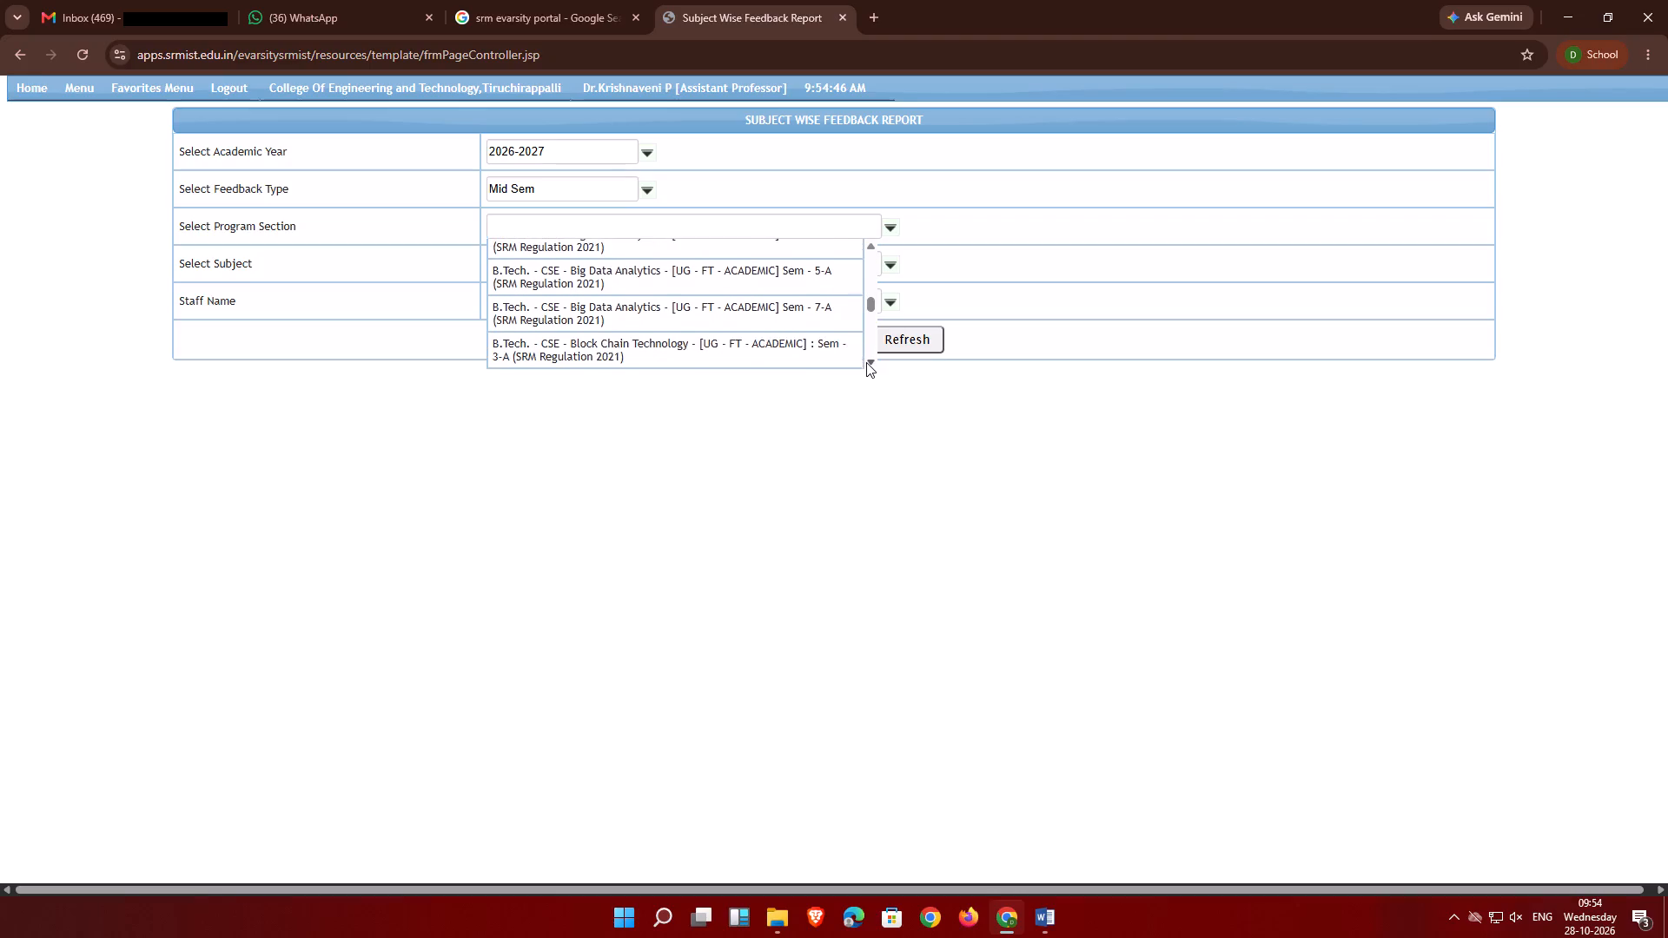
pyautogui.click(866, 362)
pyautogui.click(866, 362)
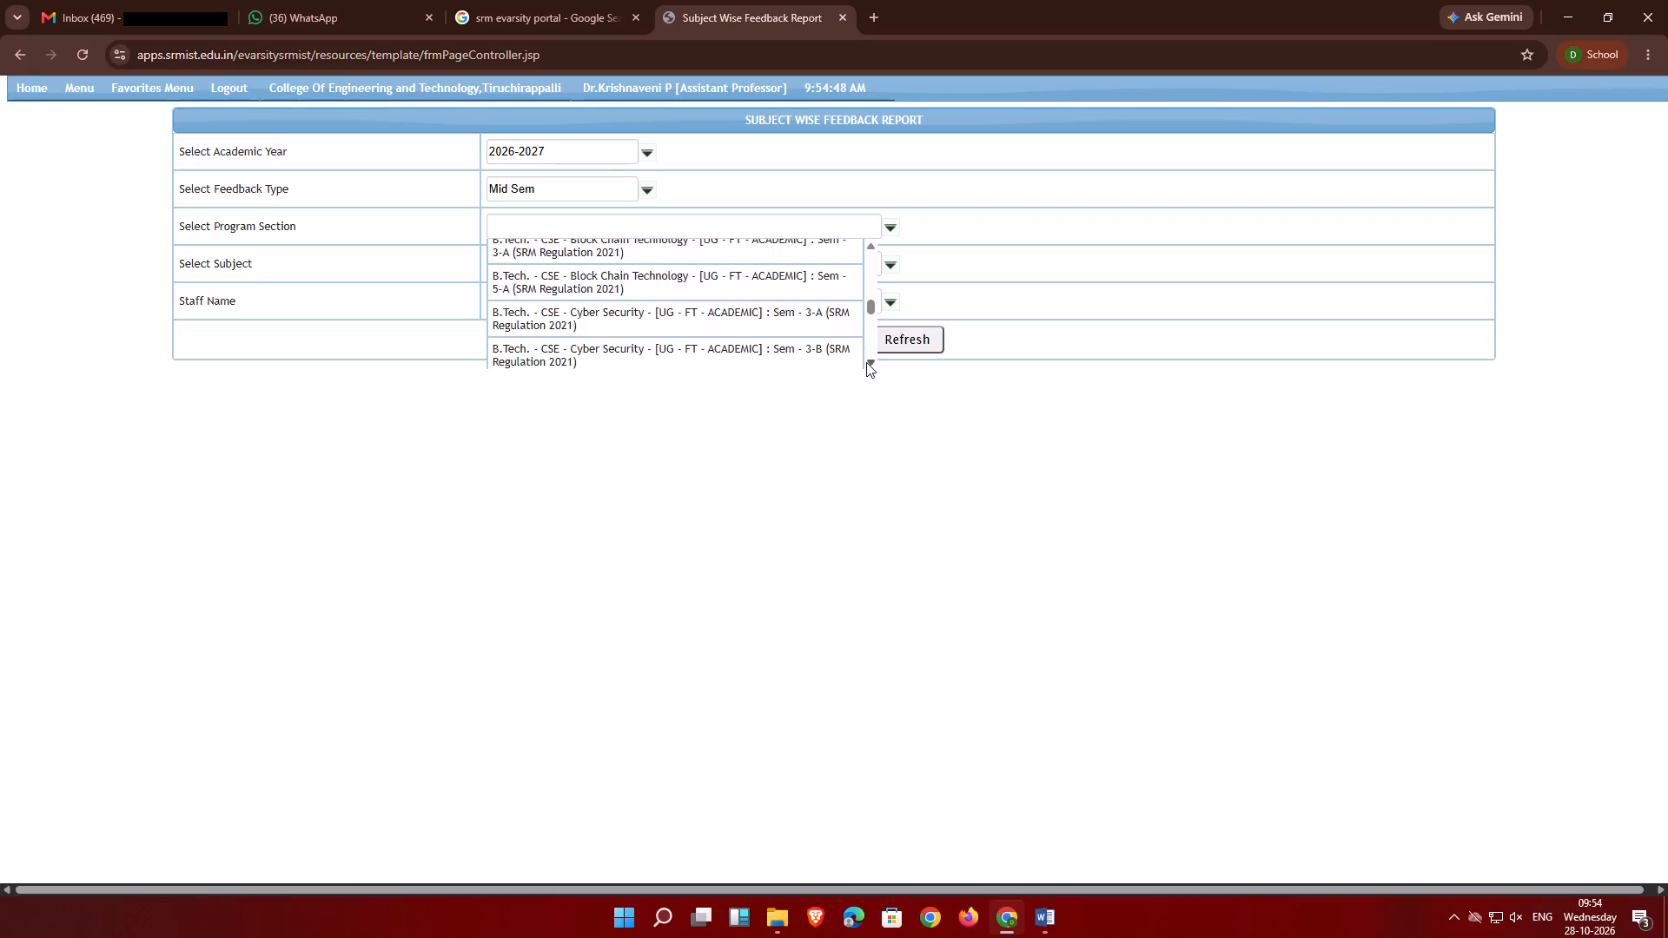
pyautogui.click(866, 362)
pyautogui.click(866, 362)
pyautogui.doubleClick(866, 362)
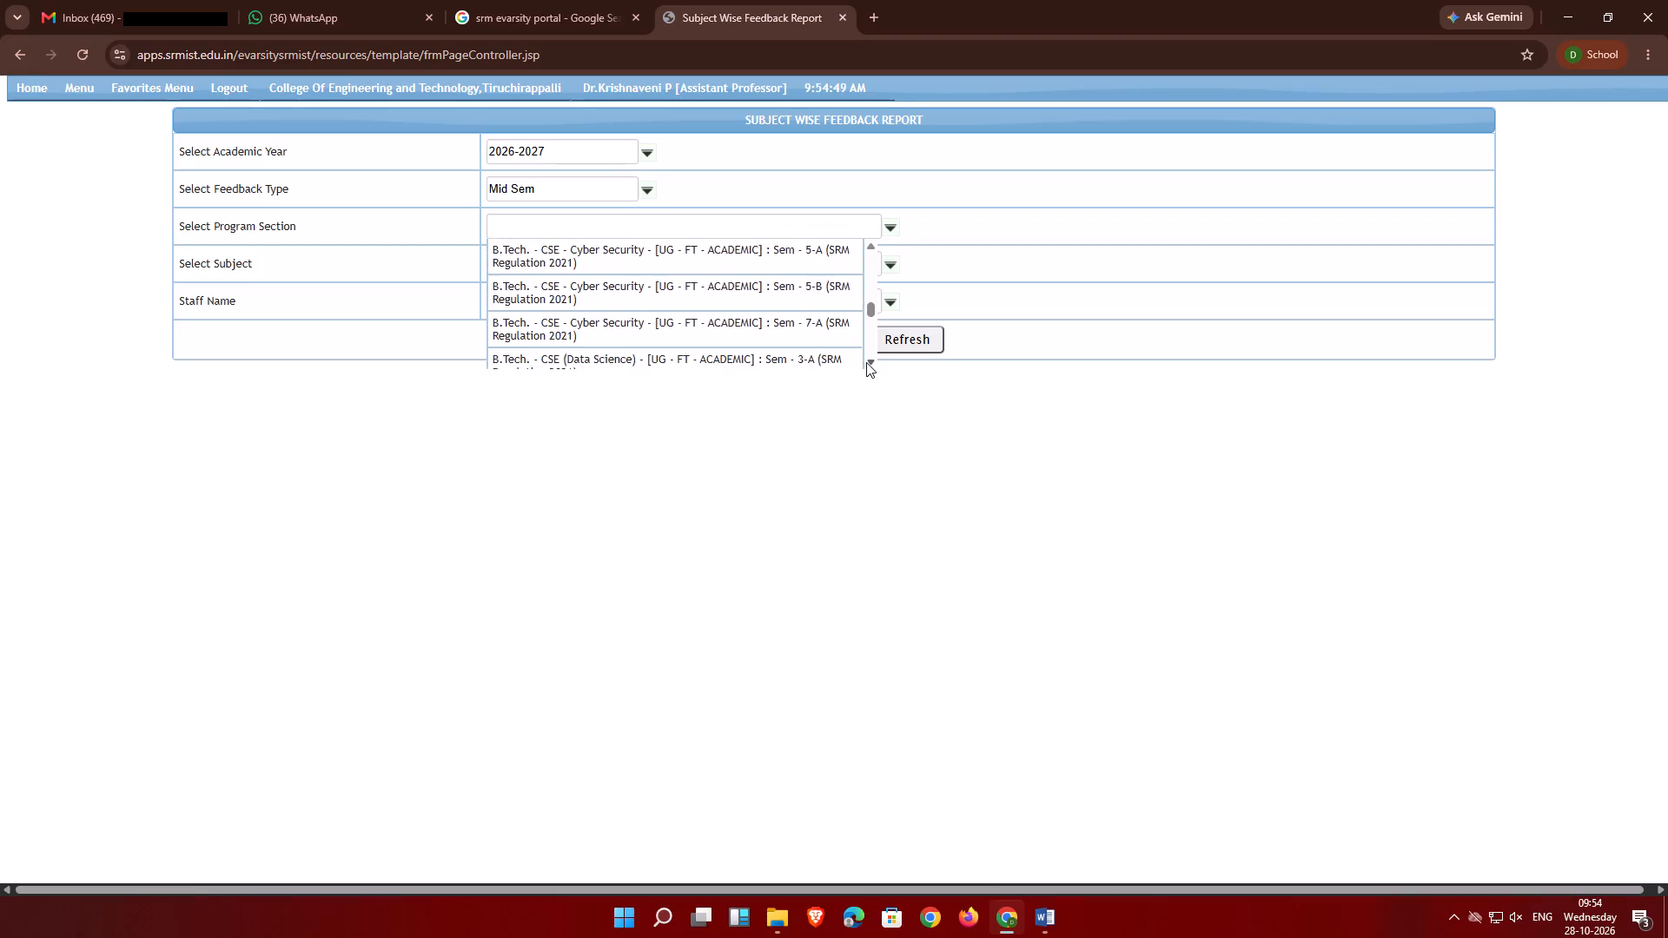
pyautogui.click(866, 362)
pyautogui.click(866, 362)
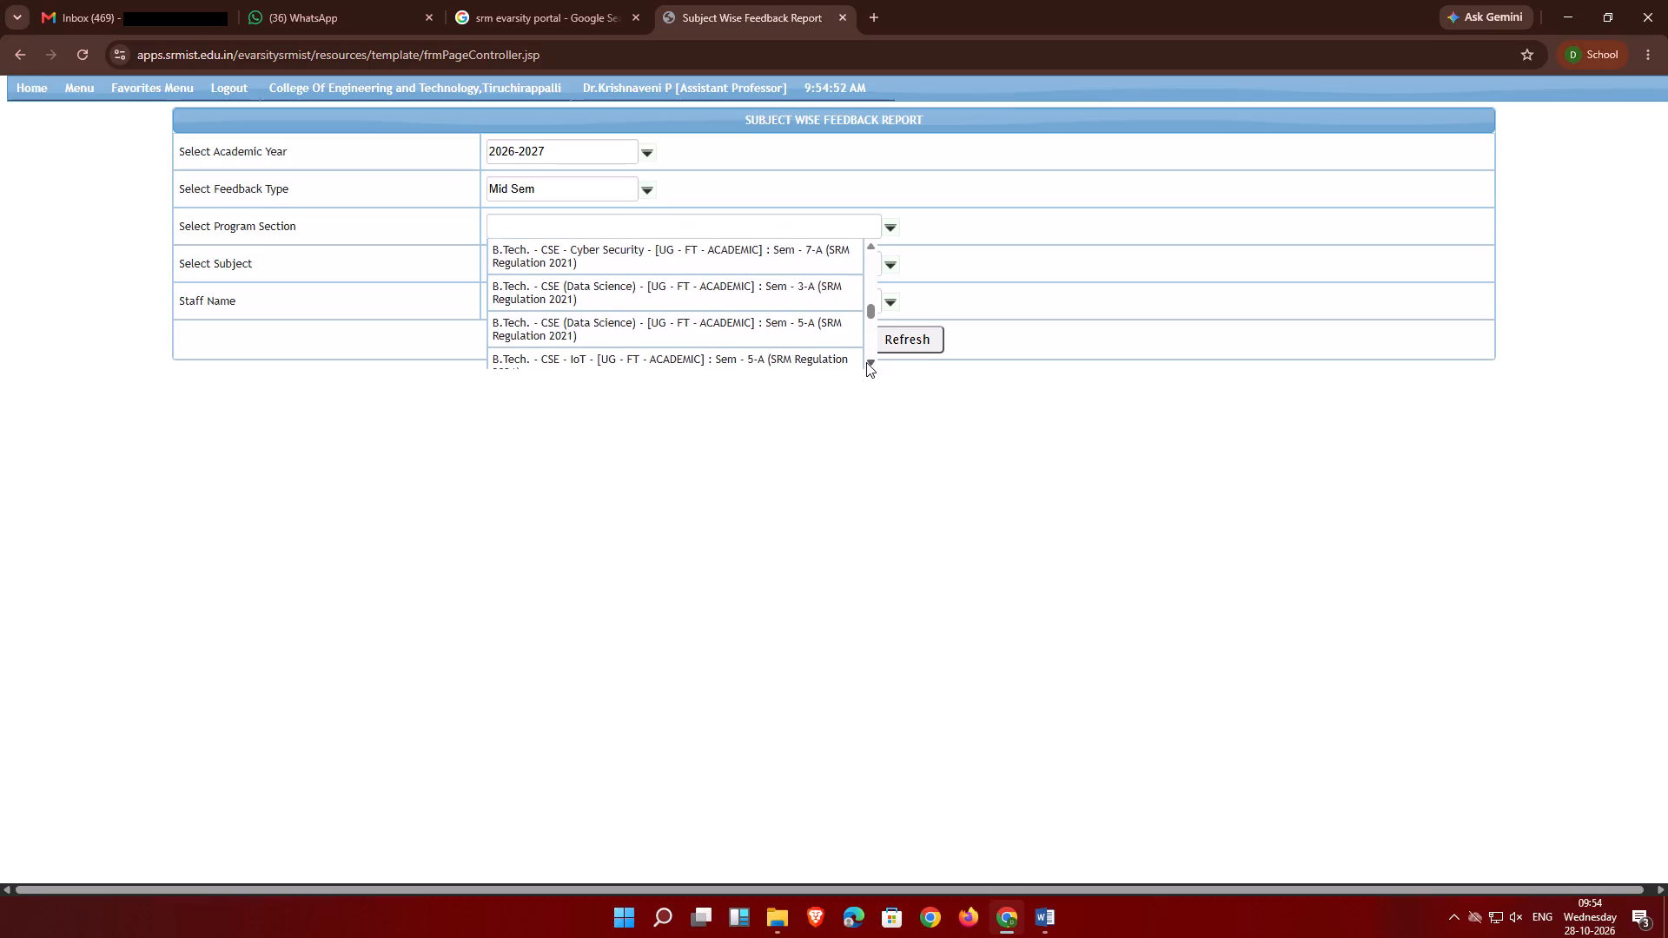
pyautogui.click(746, 292)
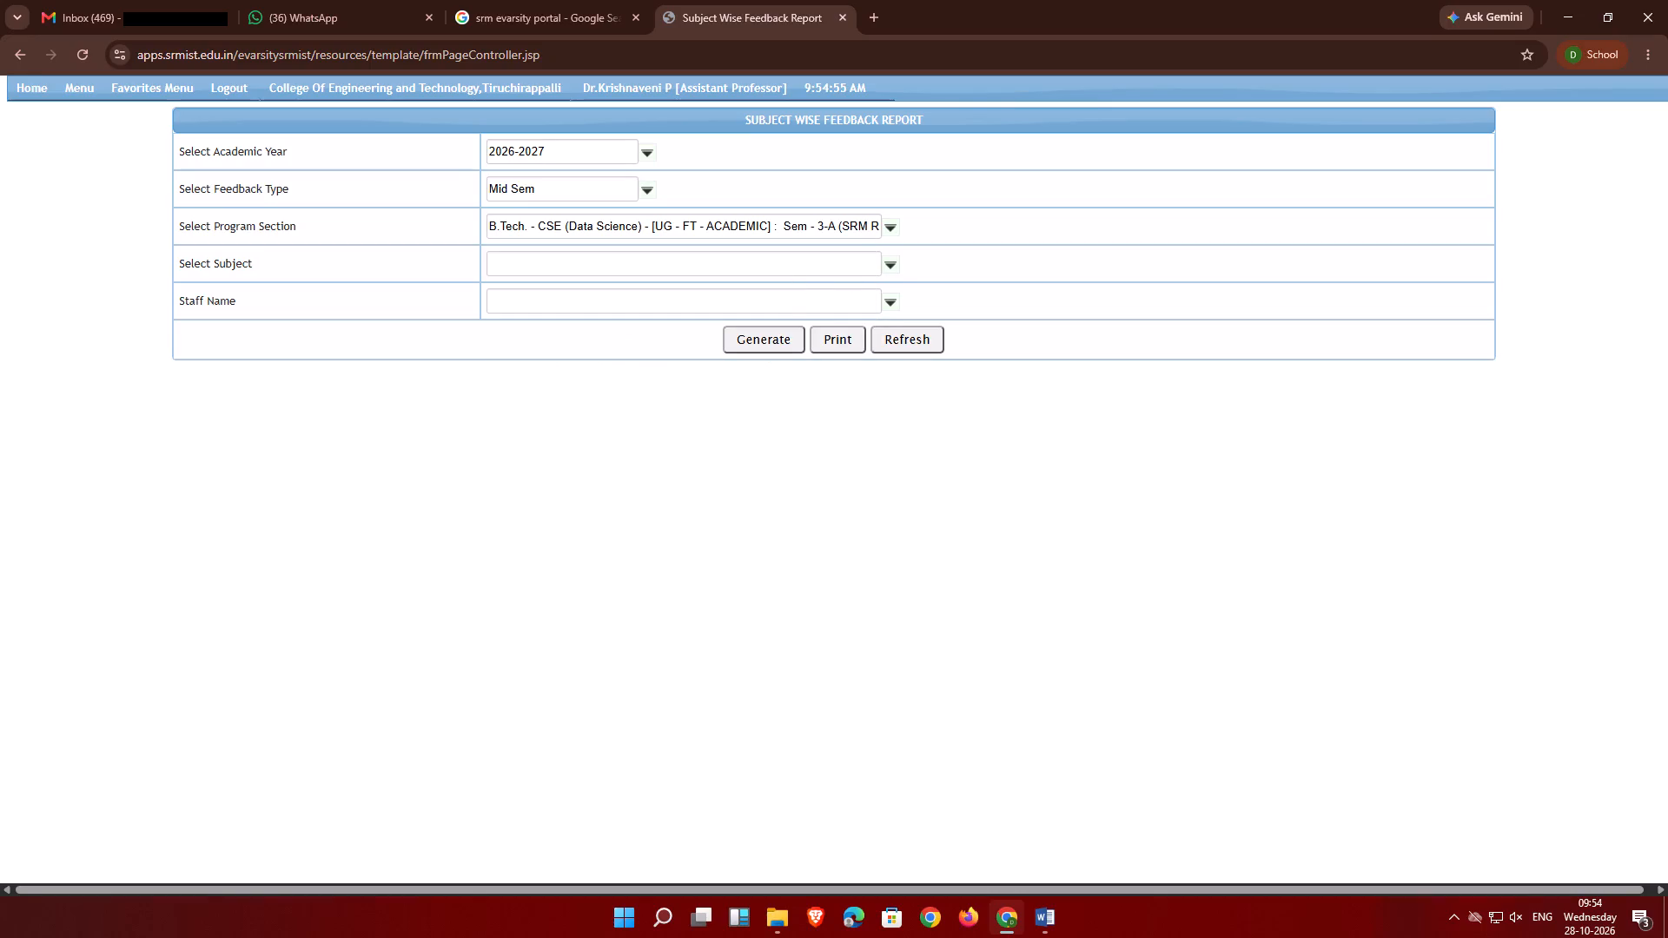
# Generate the feedback report for 21CSC201J-DATA STRUCTURES AND ALGORITHMS-Theory with its listed staff member.
pyautogui.click(884, 268)
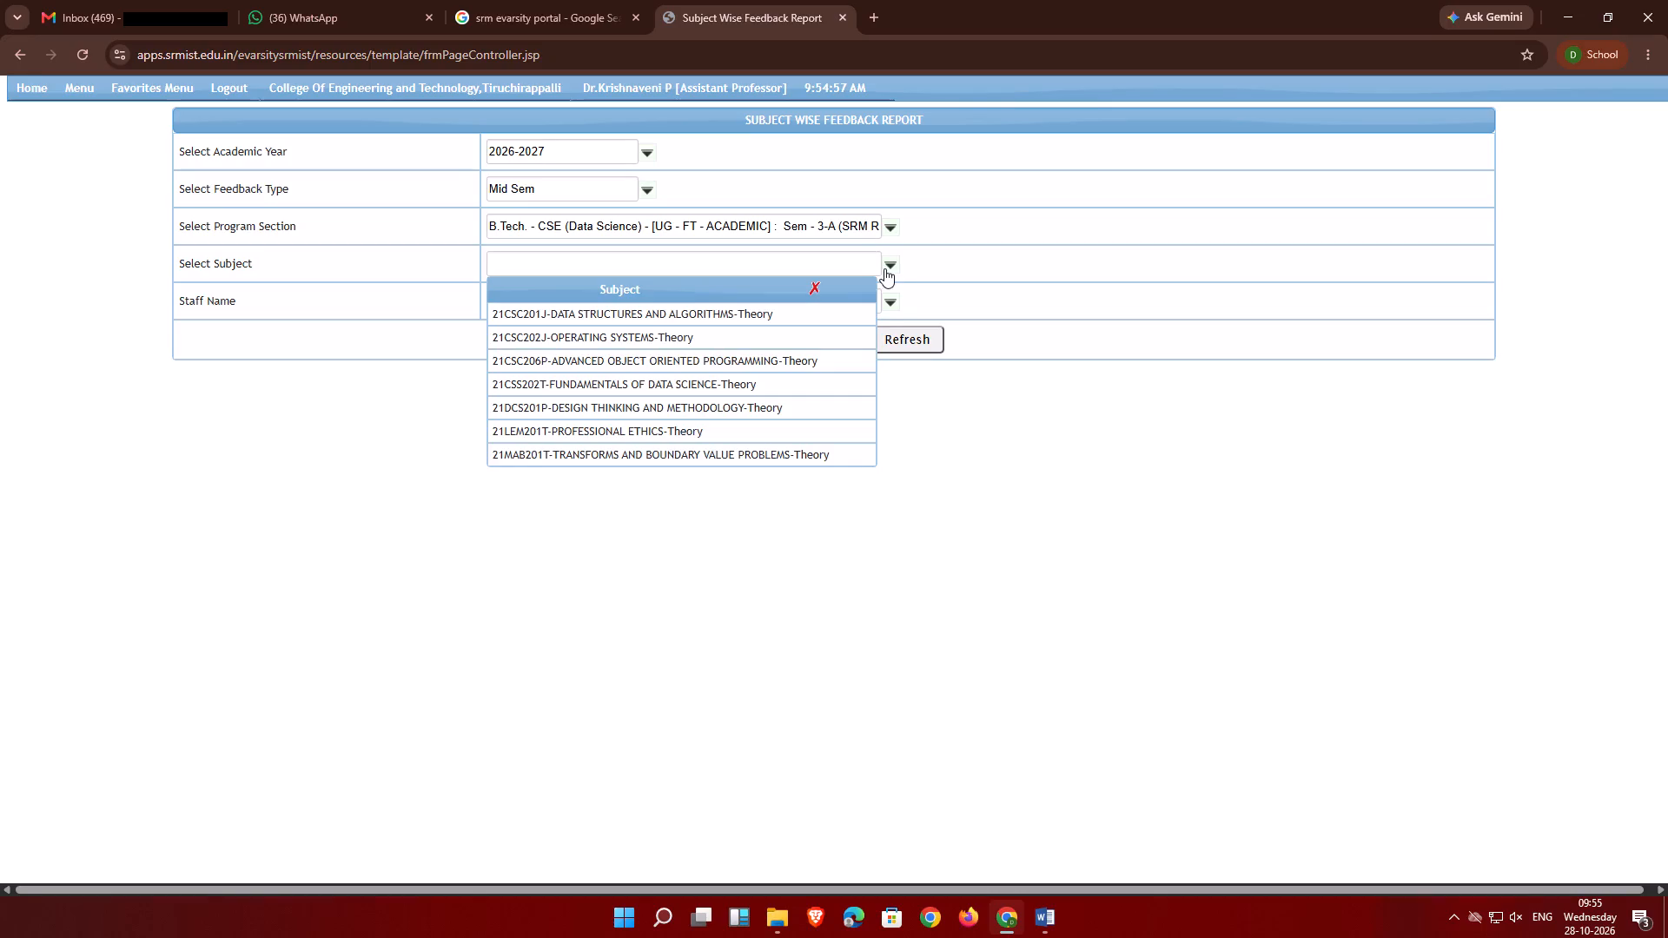
pyautogui.click(725, 314)
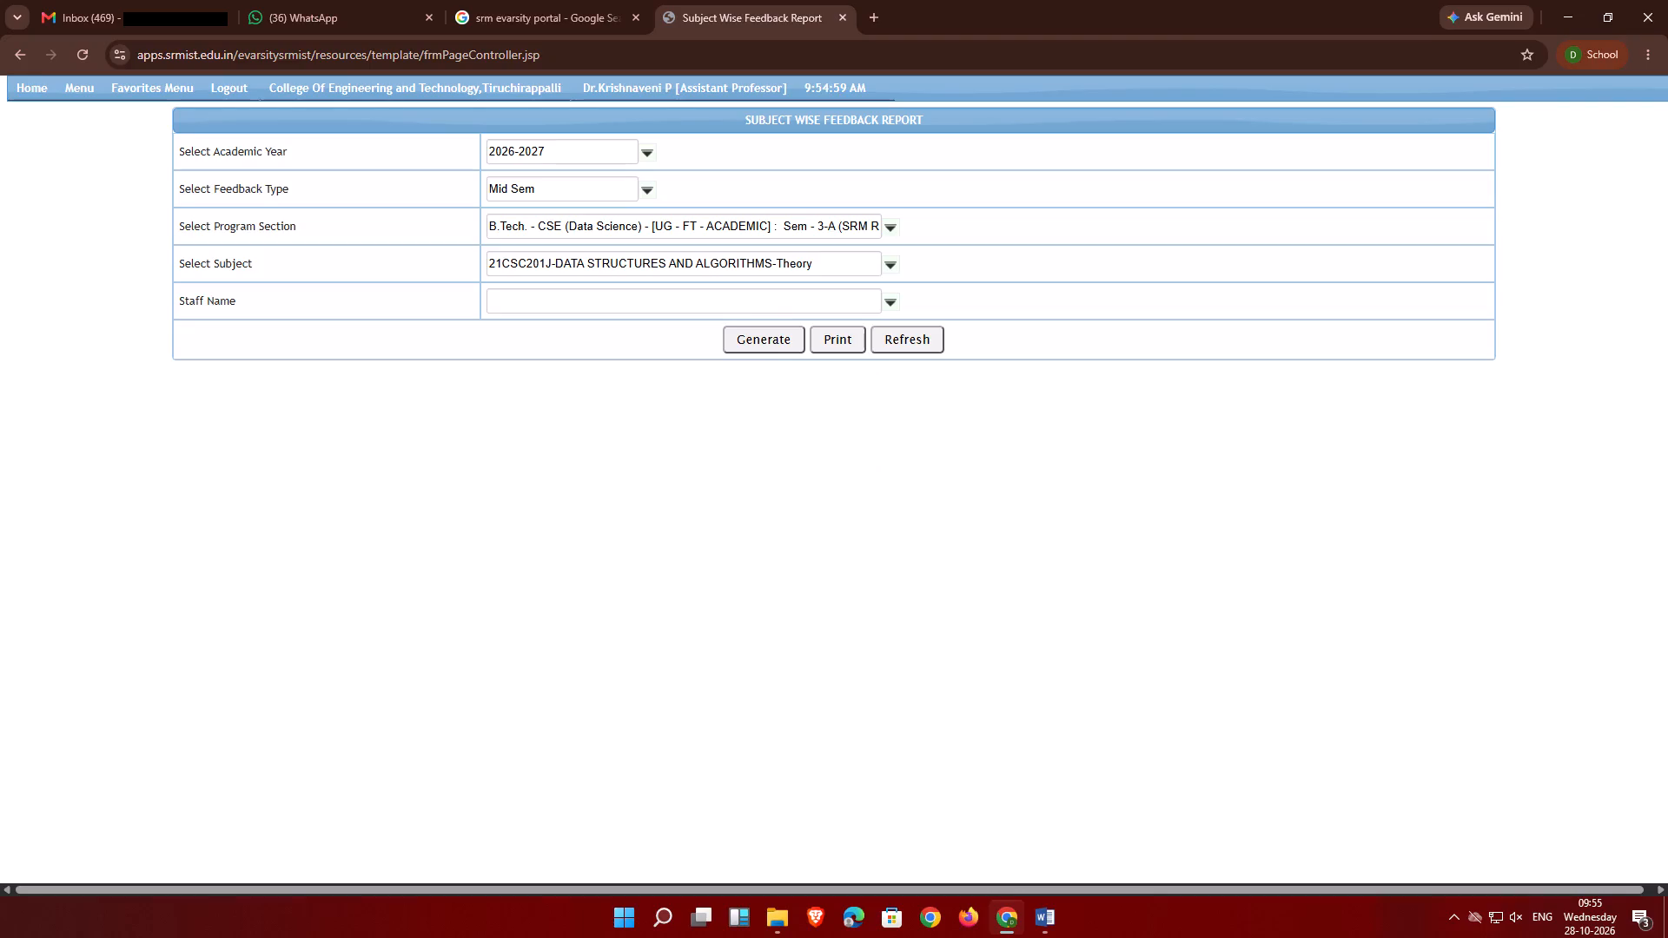
pyautogui.click(884, 305)
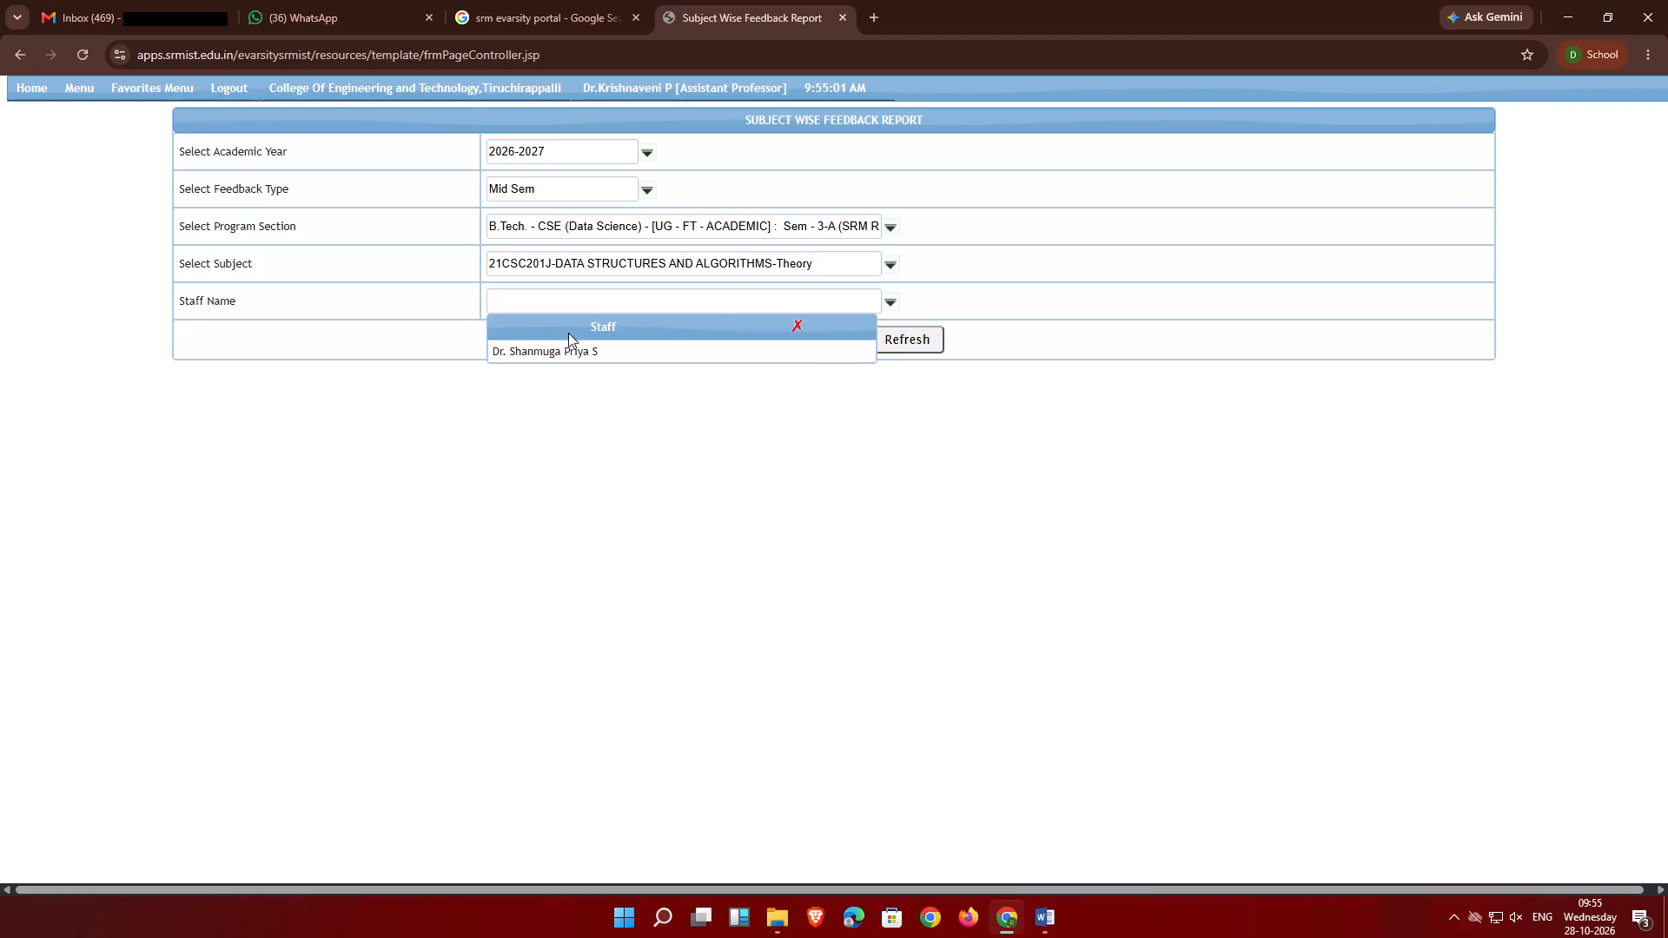
pyautogui.click(543, 356)
pyautogui.click(780, 346)
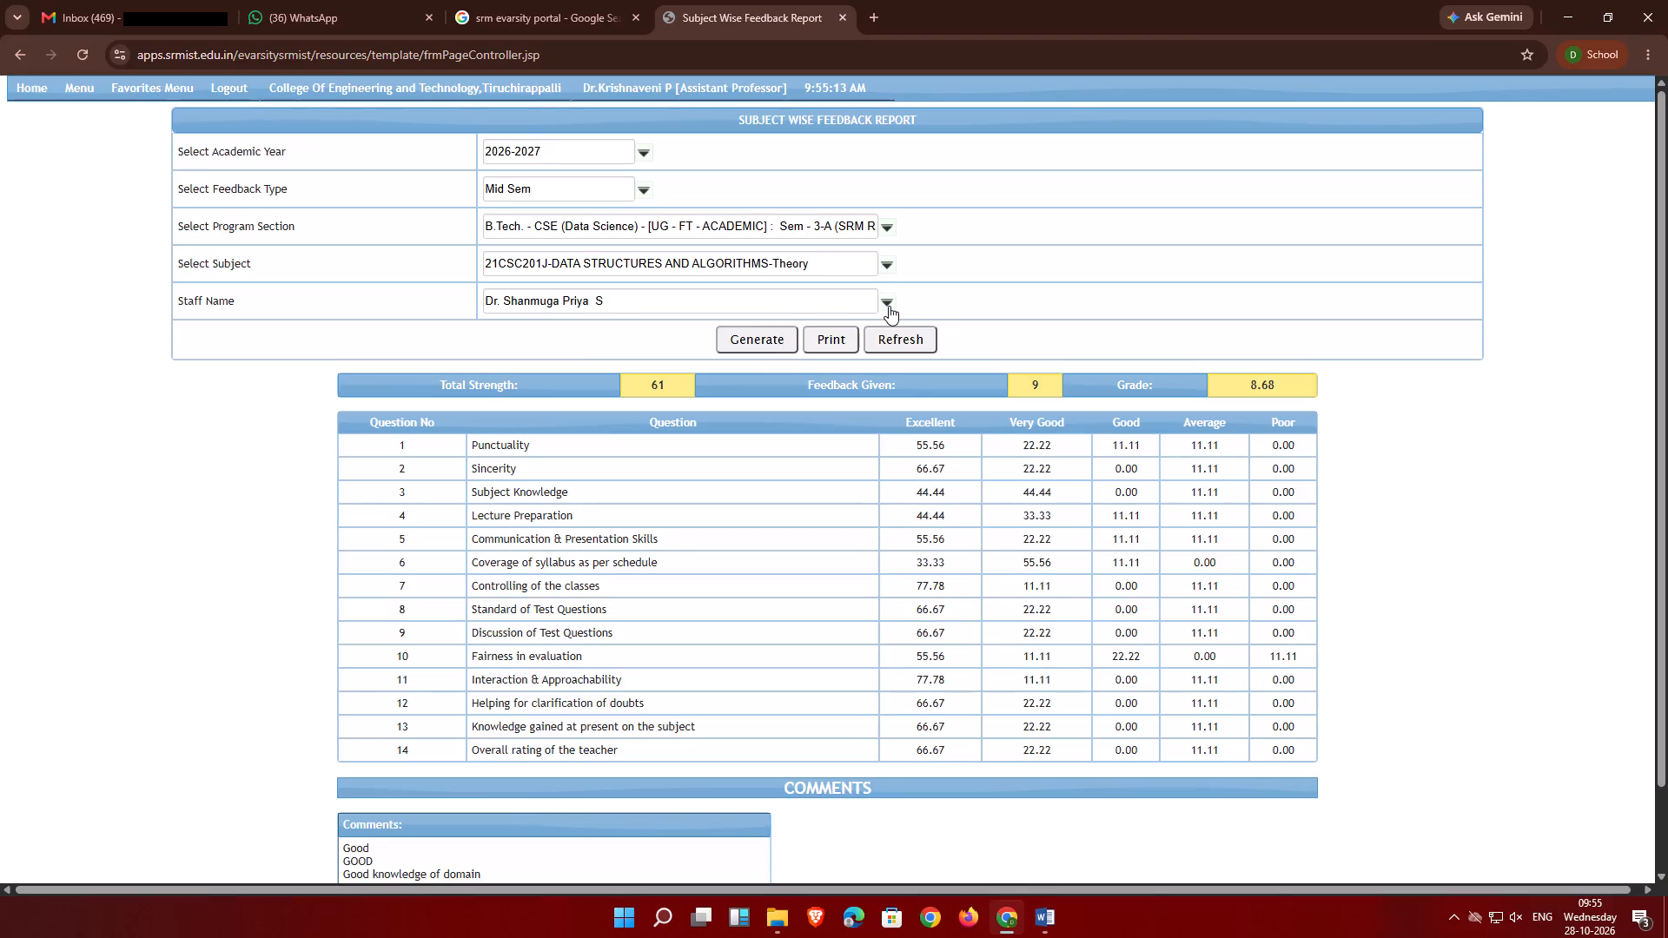
# Generate the feedback report for 21CSC202J-OPERATING SYSTEMS-Theory with its listed staff member.
pyautogui.click(890, 262)
pyautogui.click(680, 337)
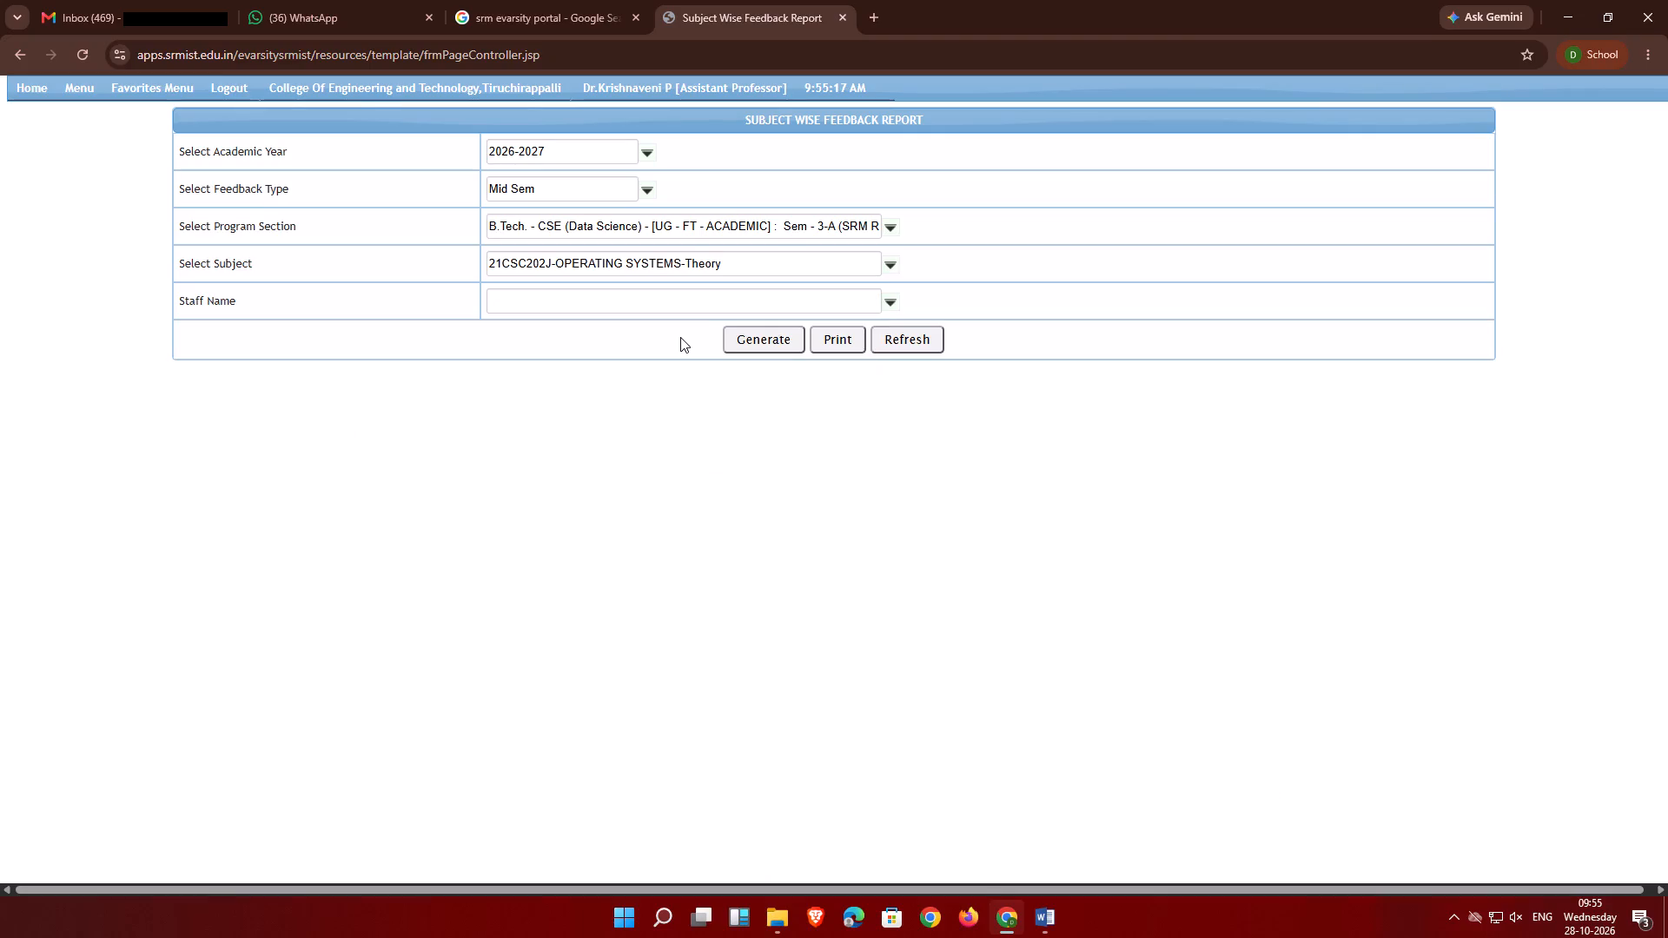
pyautogui.click(892, 301)
pyautogui.click(553, 350)
pyautogui.click(771, 345)
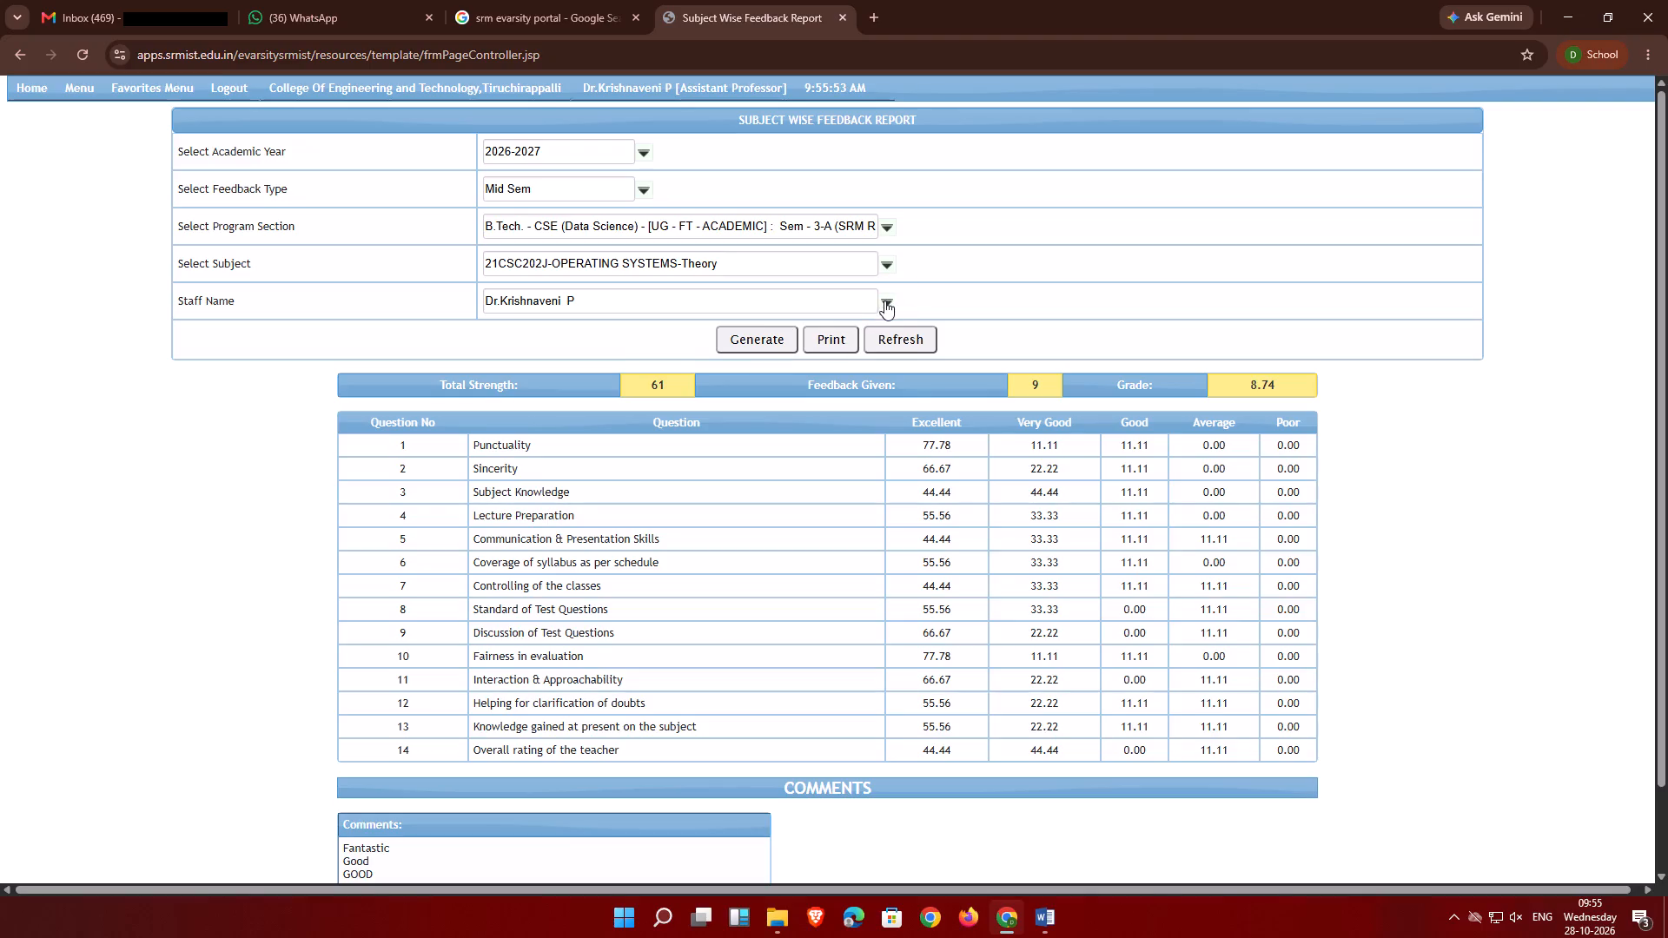
# Generate the feedback report for 21CSC206P-ADVANCED OBJECT ORIENTED PROGRAMMING-Theory with its listed staff member.
pyautogui.click(889, 261)
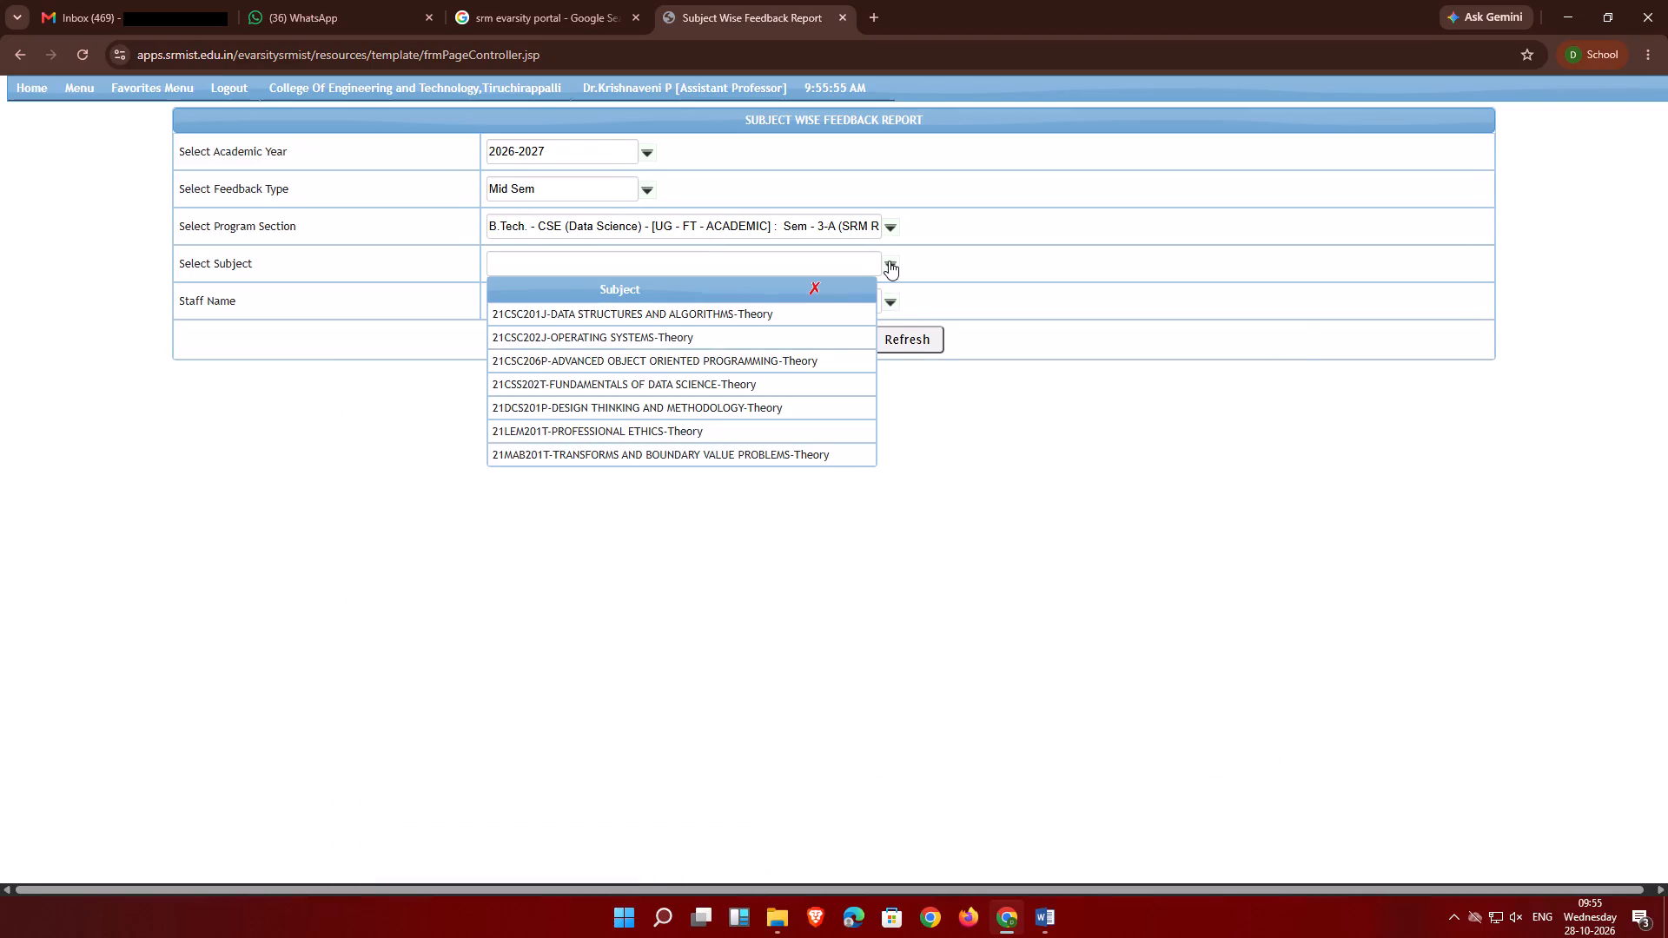
pyautogui.click(658, 360)
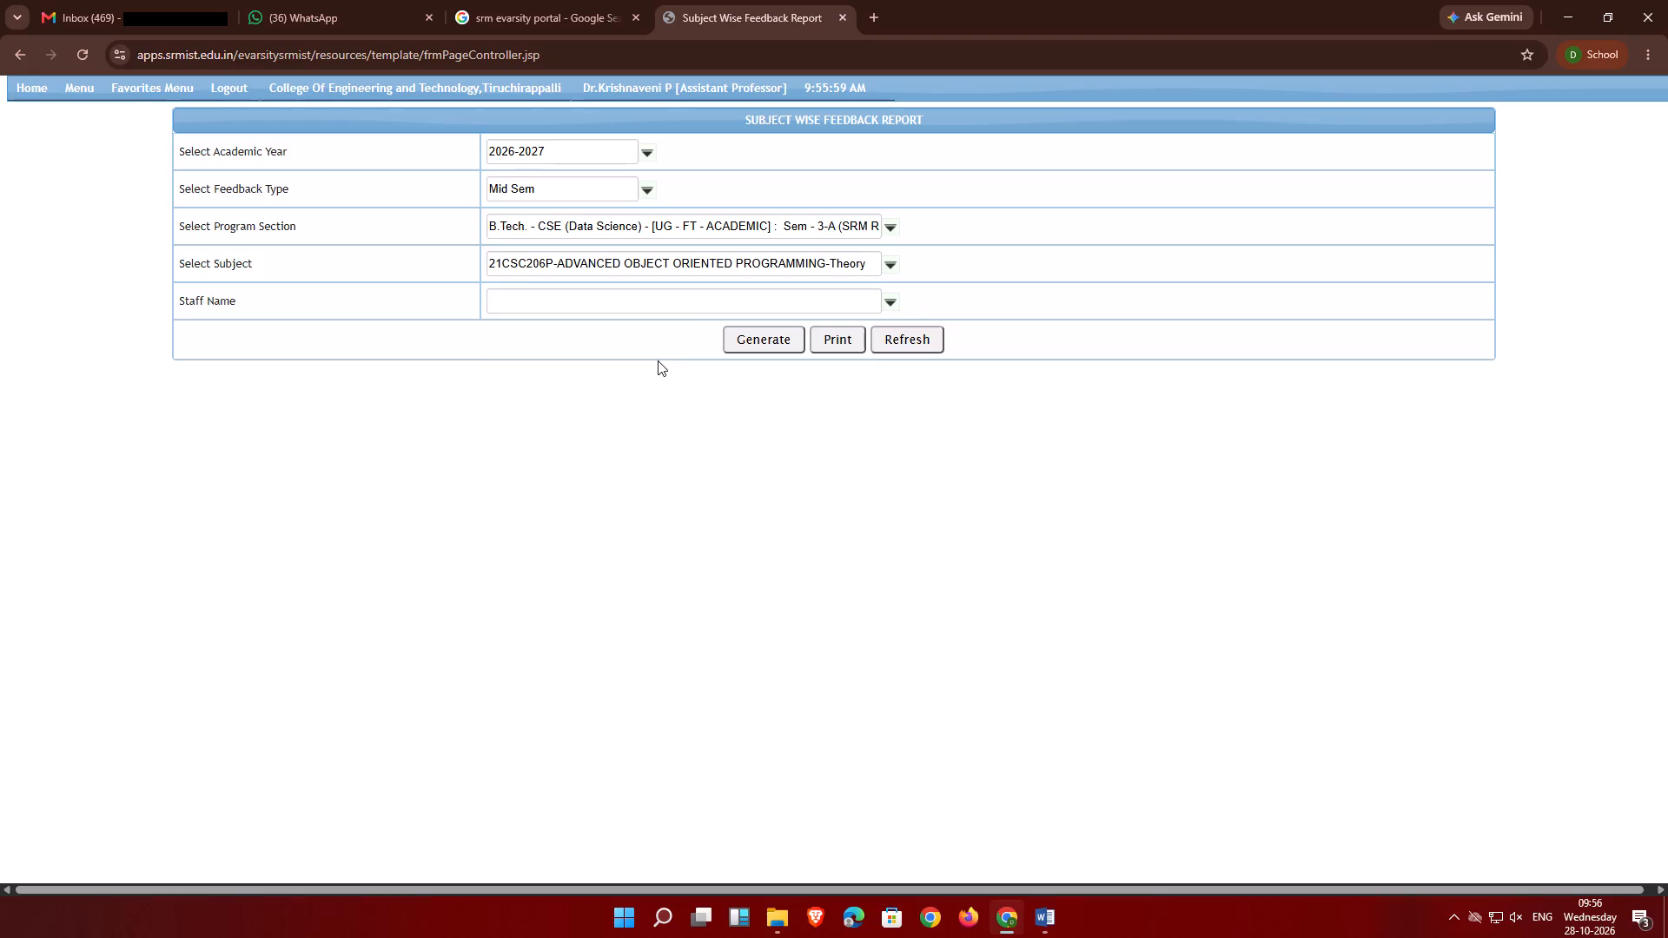
pyautogui.click(894, 308)
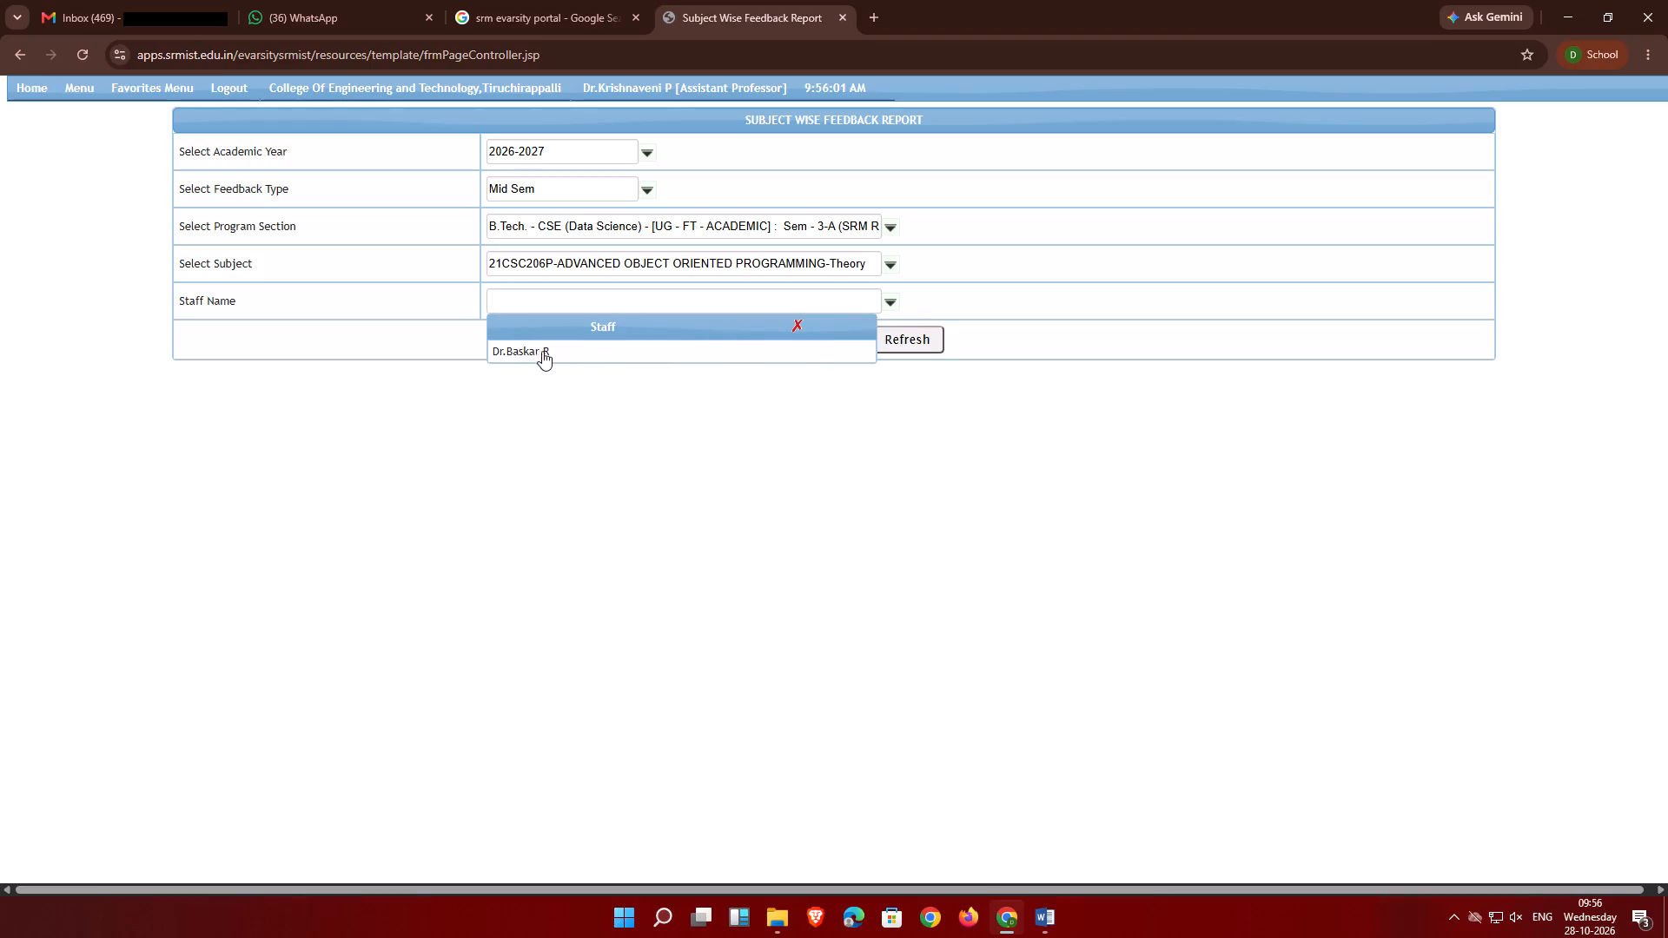
pyautogui.click(533, 352)
pyautogui.click(754, 340)
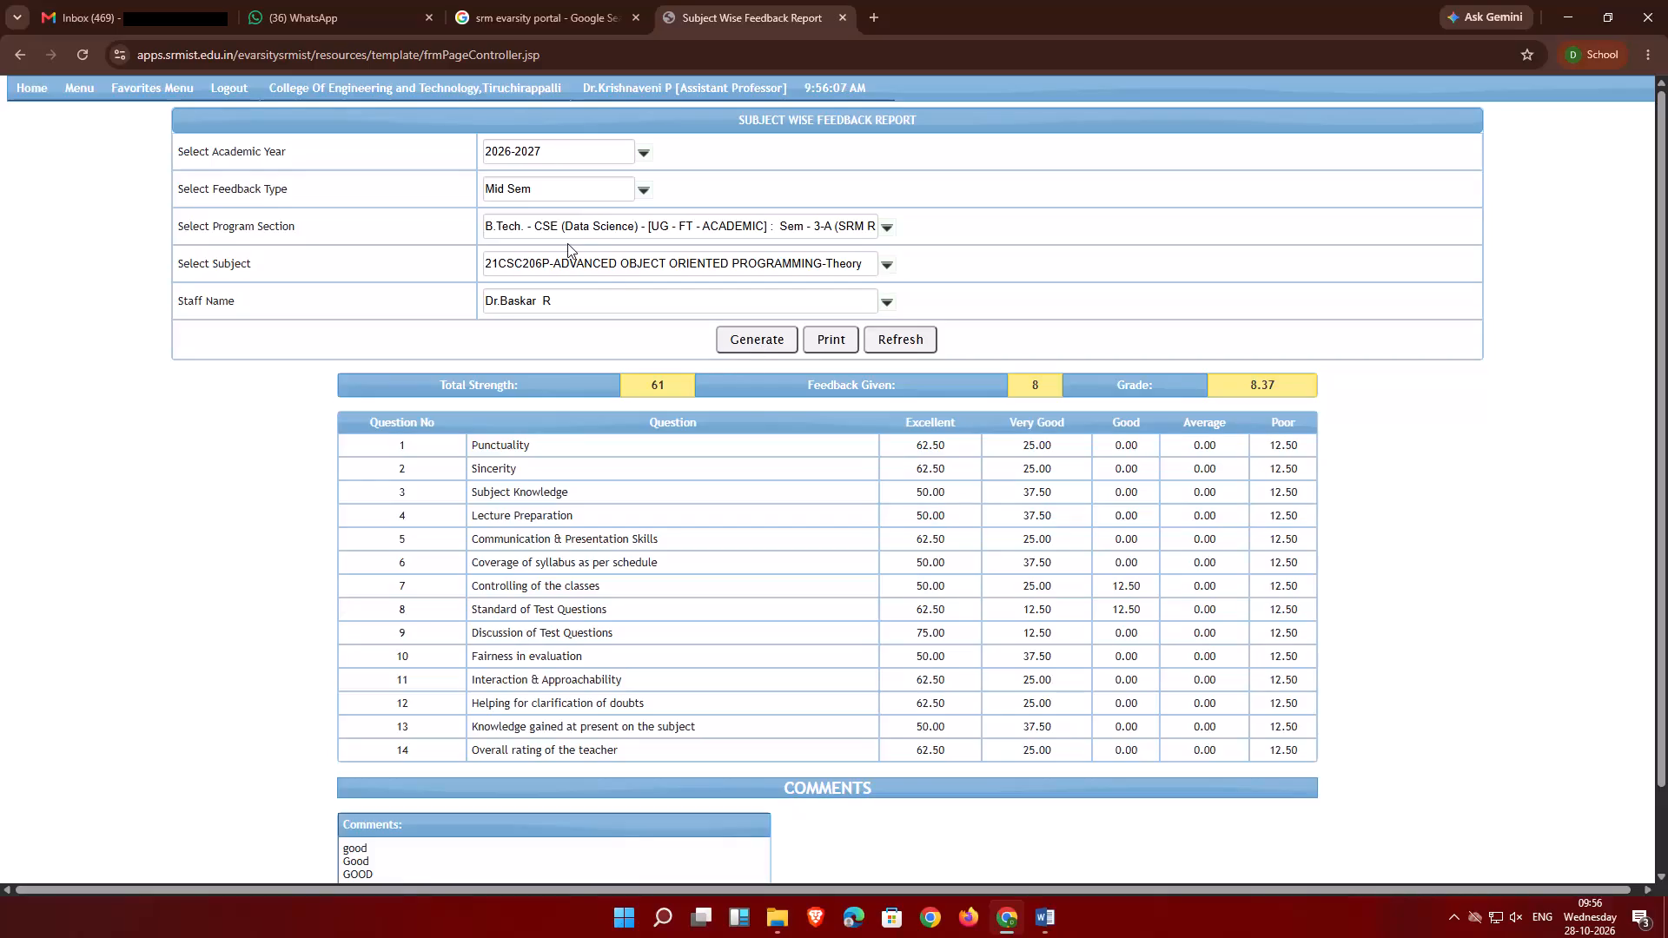
# Return to 21CSC202J-OPERATING SYSTEMS-Theory, select its listed staff member and generate the feedback report again.
pyautogui.click(884, 263)
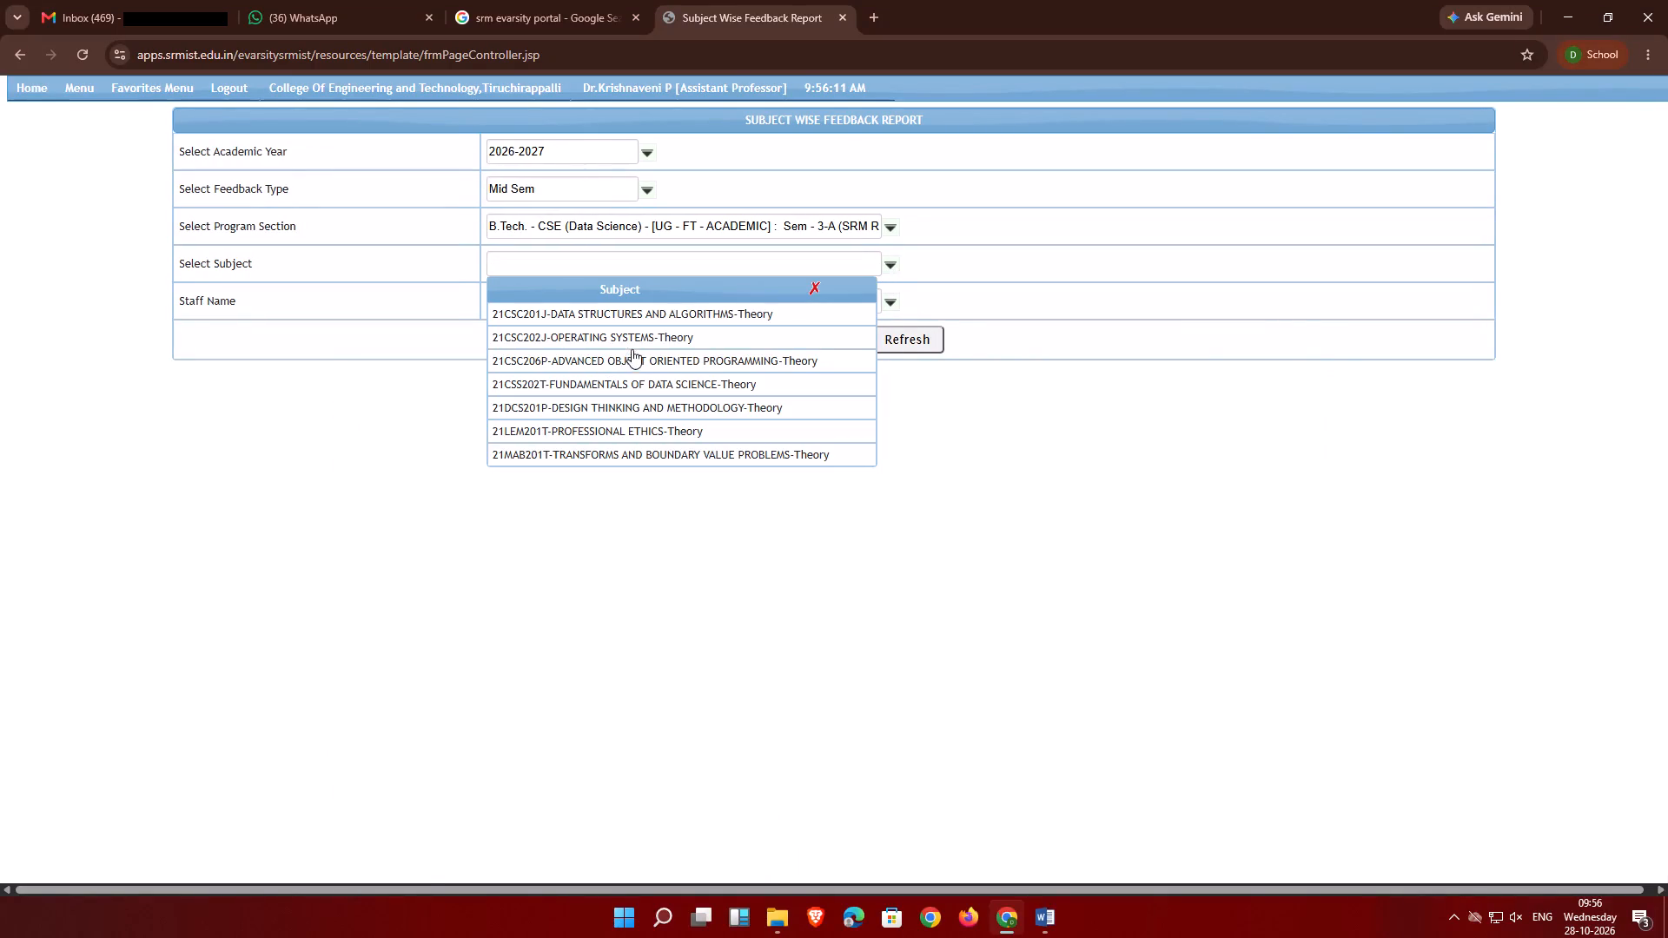
pyautogui.click(646, 343)
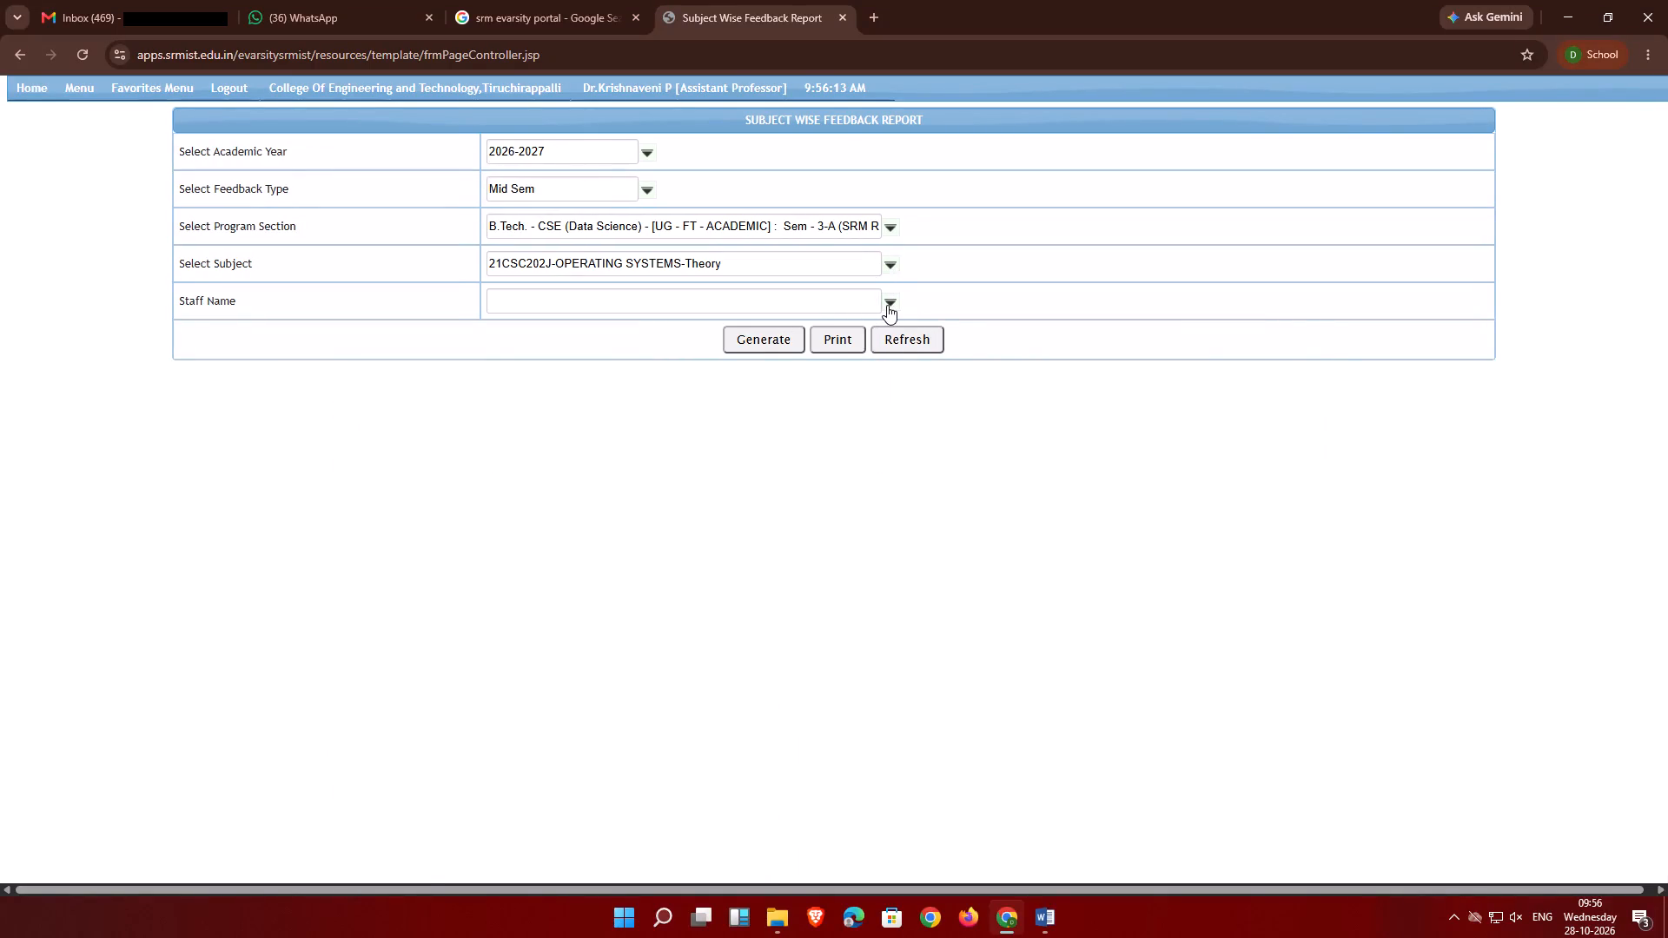
pyautogui.click(887, 305)
pyautogui.click(565, 353)
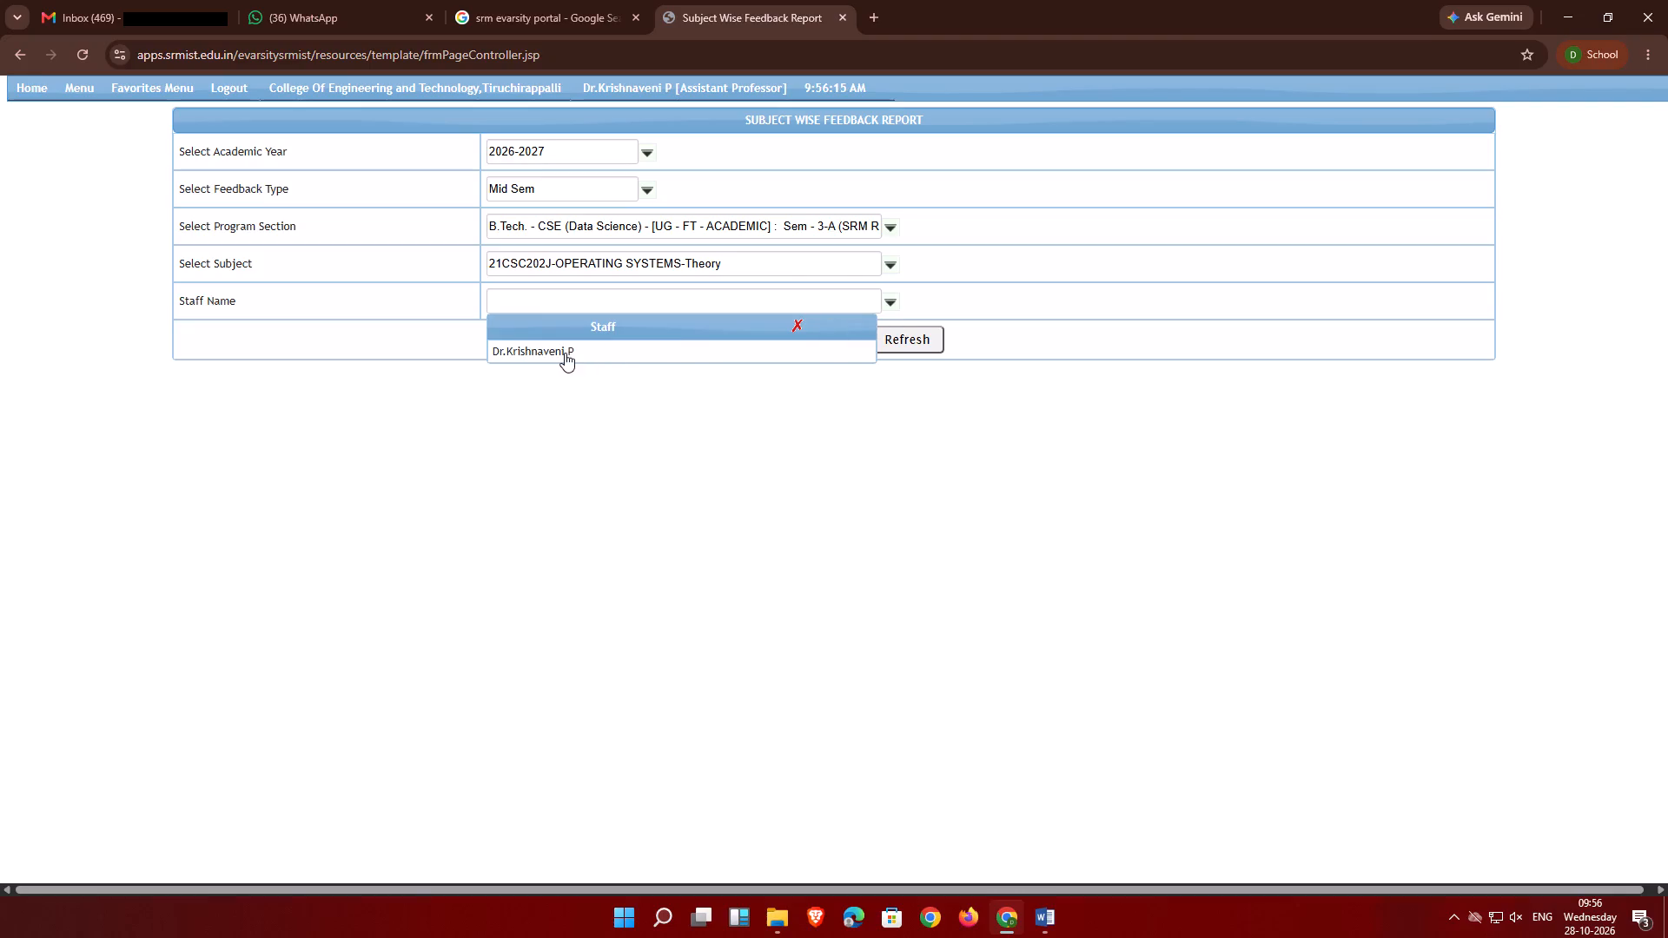
pyautogui.click(778, 341)
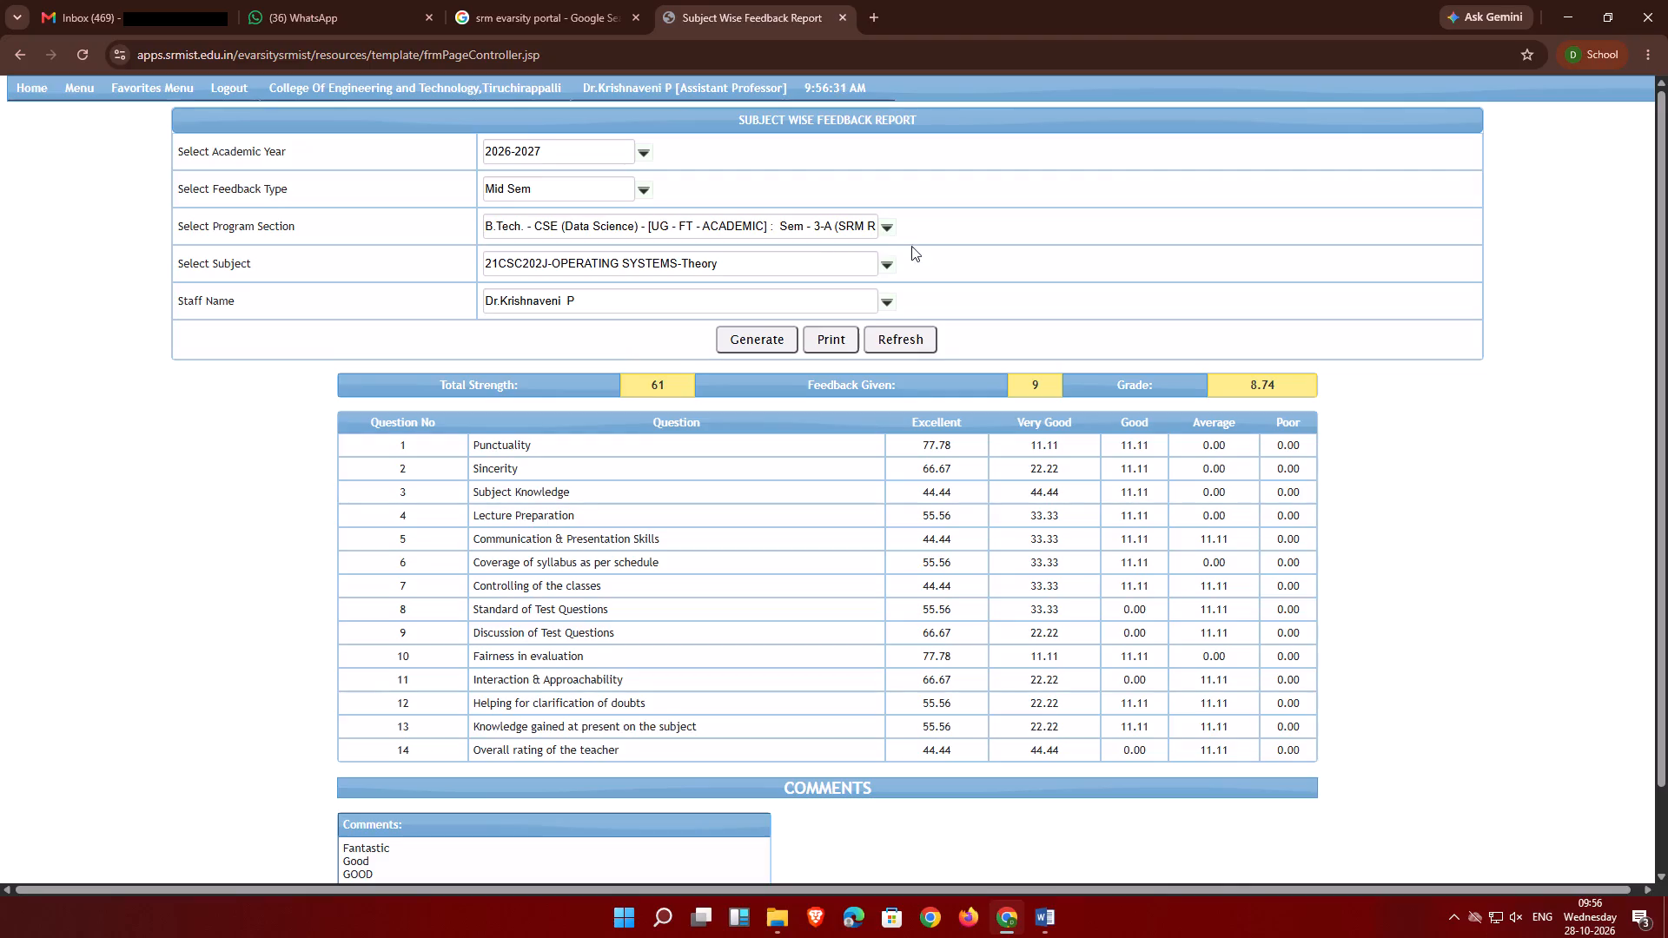
# Choose the B.Tech. - CSE (Data Science) - [UG - FT - ACADEMIC] : Sem - 5-A (SRM Regulation 2021) program section.
pyautogui.click(885, 228)
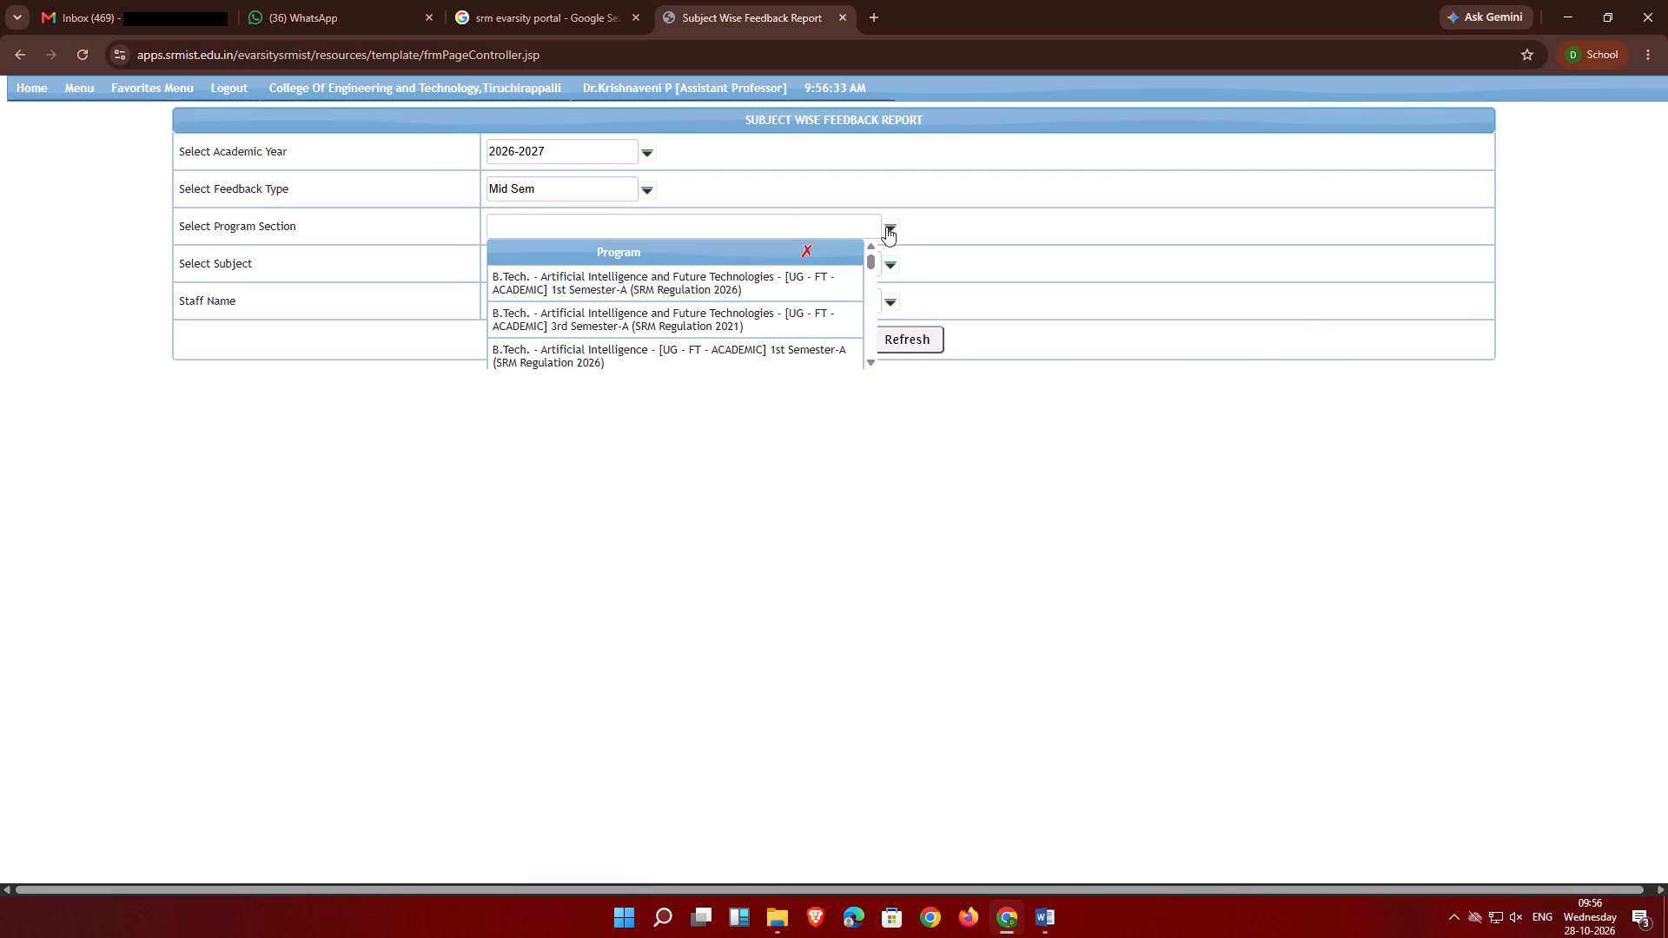
pyautogui.click(873, 362)
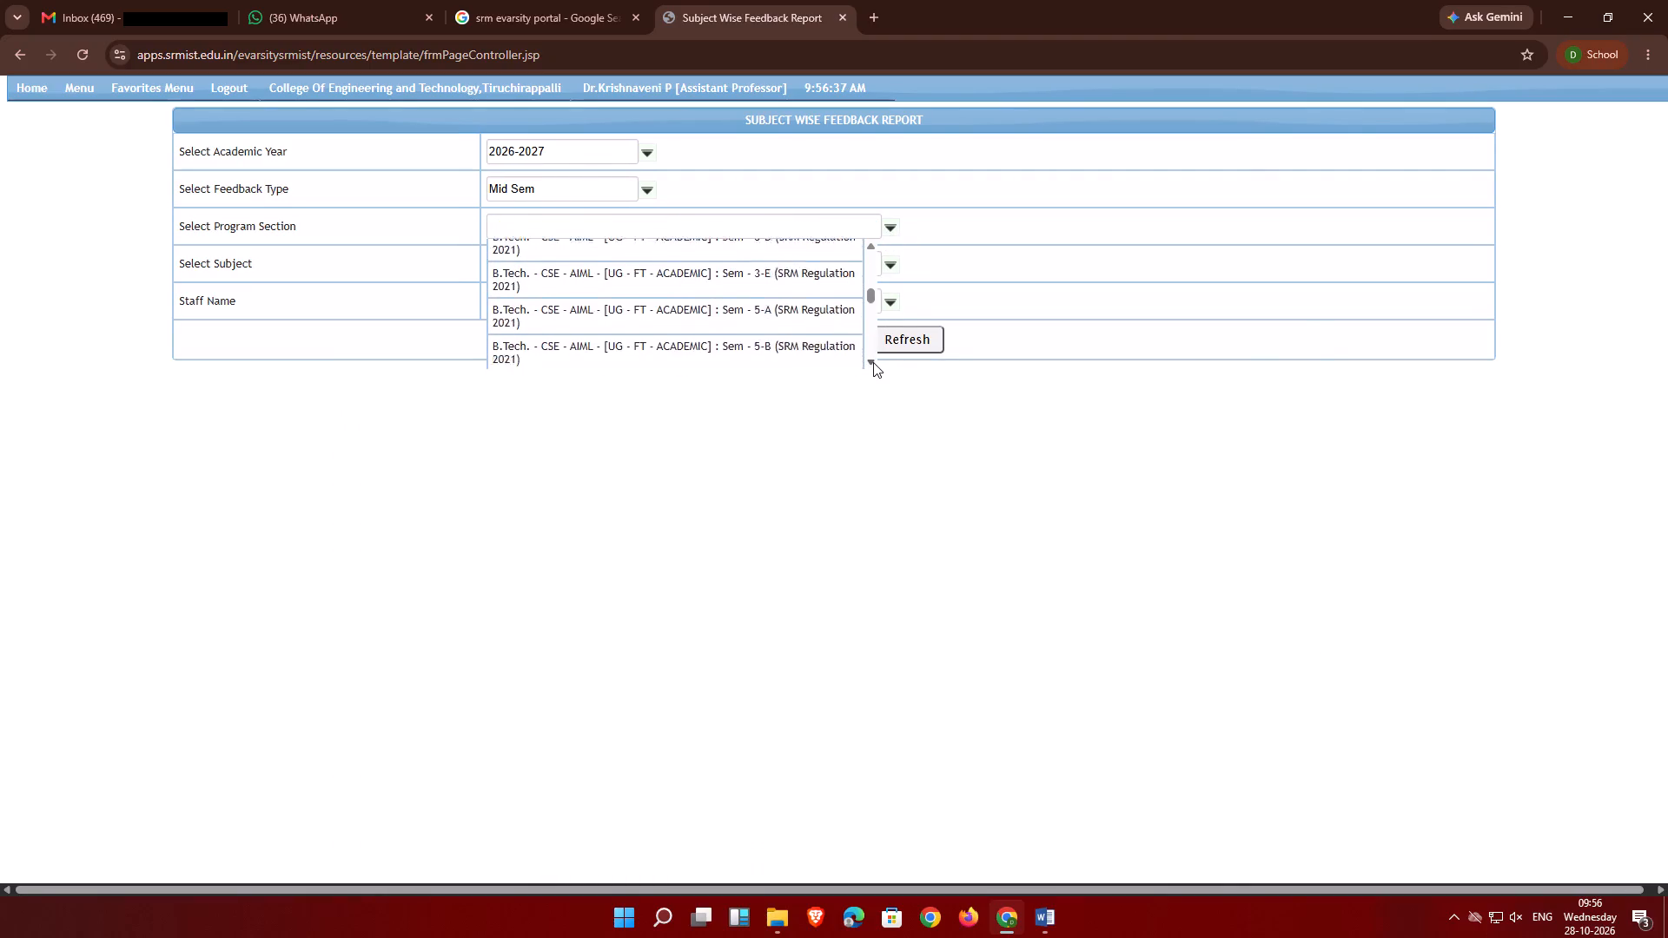
pyautogui.click(873, 362)
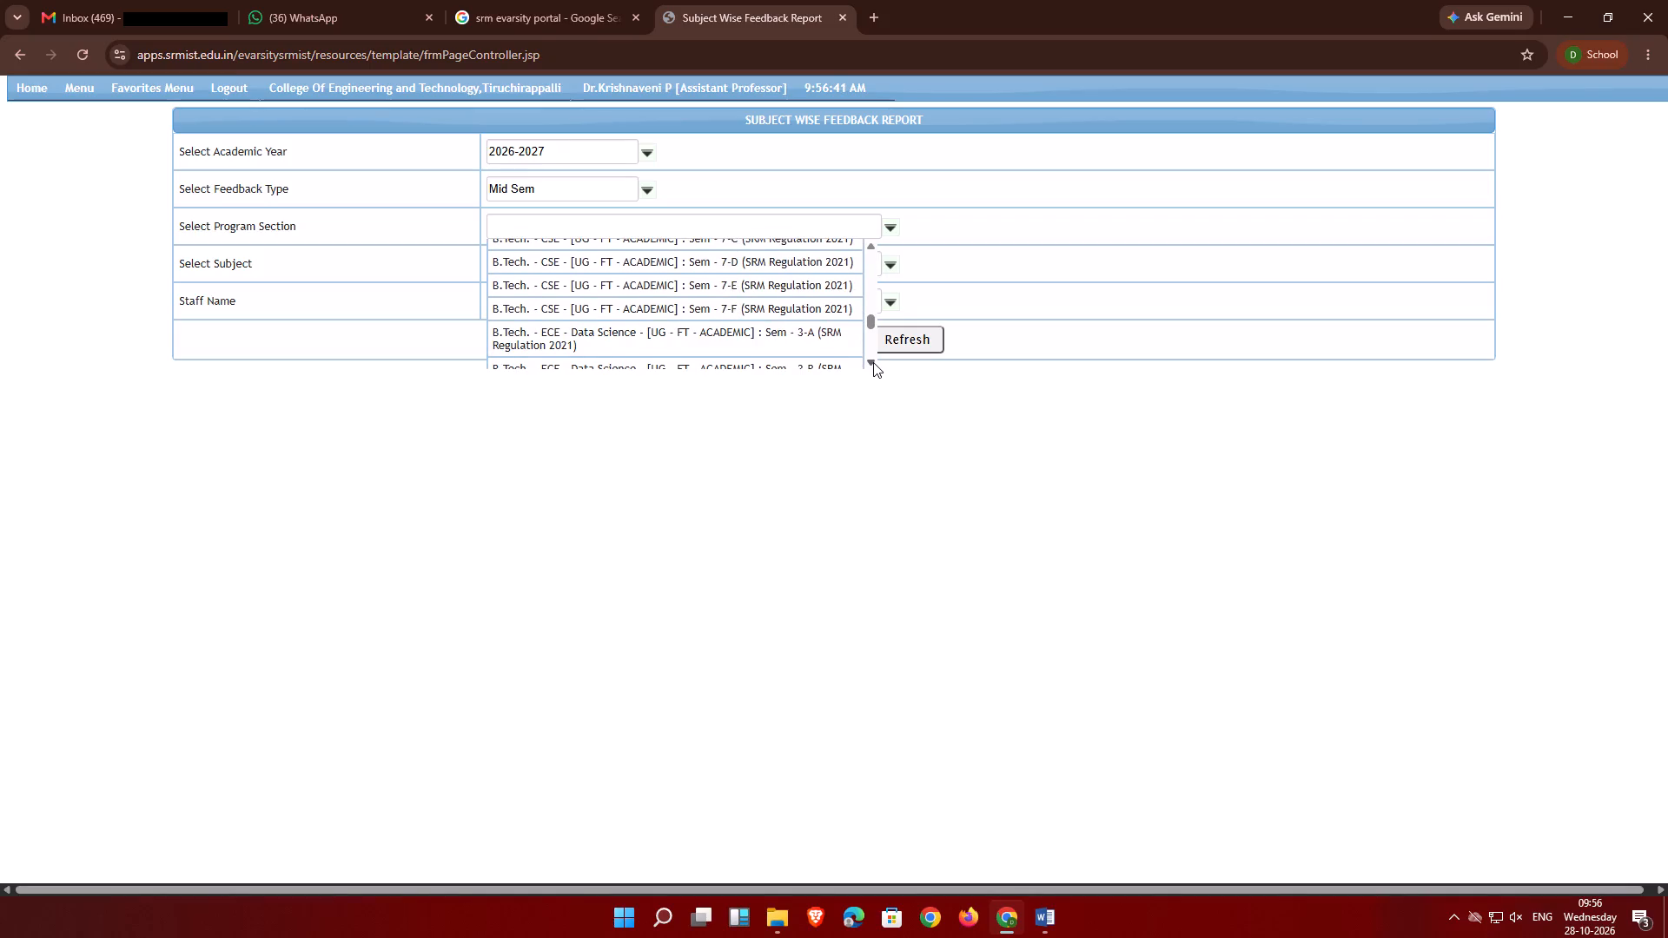
pyautogui.click(873, 362)
pyautogui.click(873, 362)
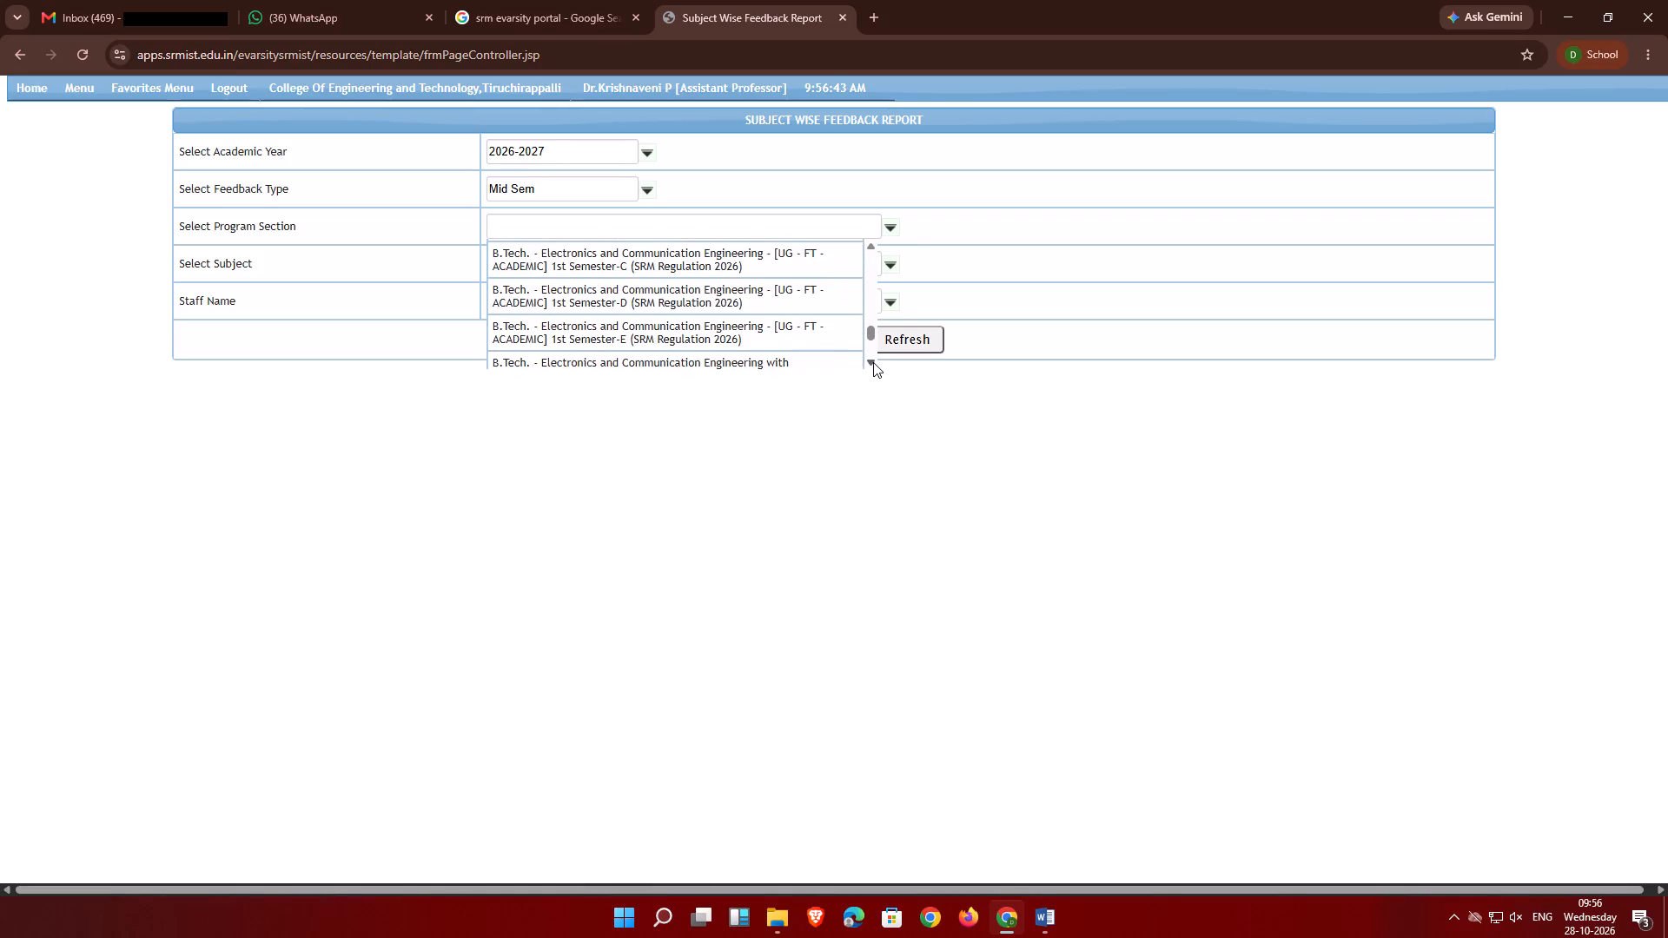
pyautogui.click(873, 362)
pyautogui.click(873, 362)
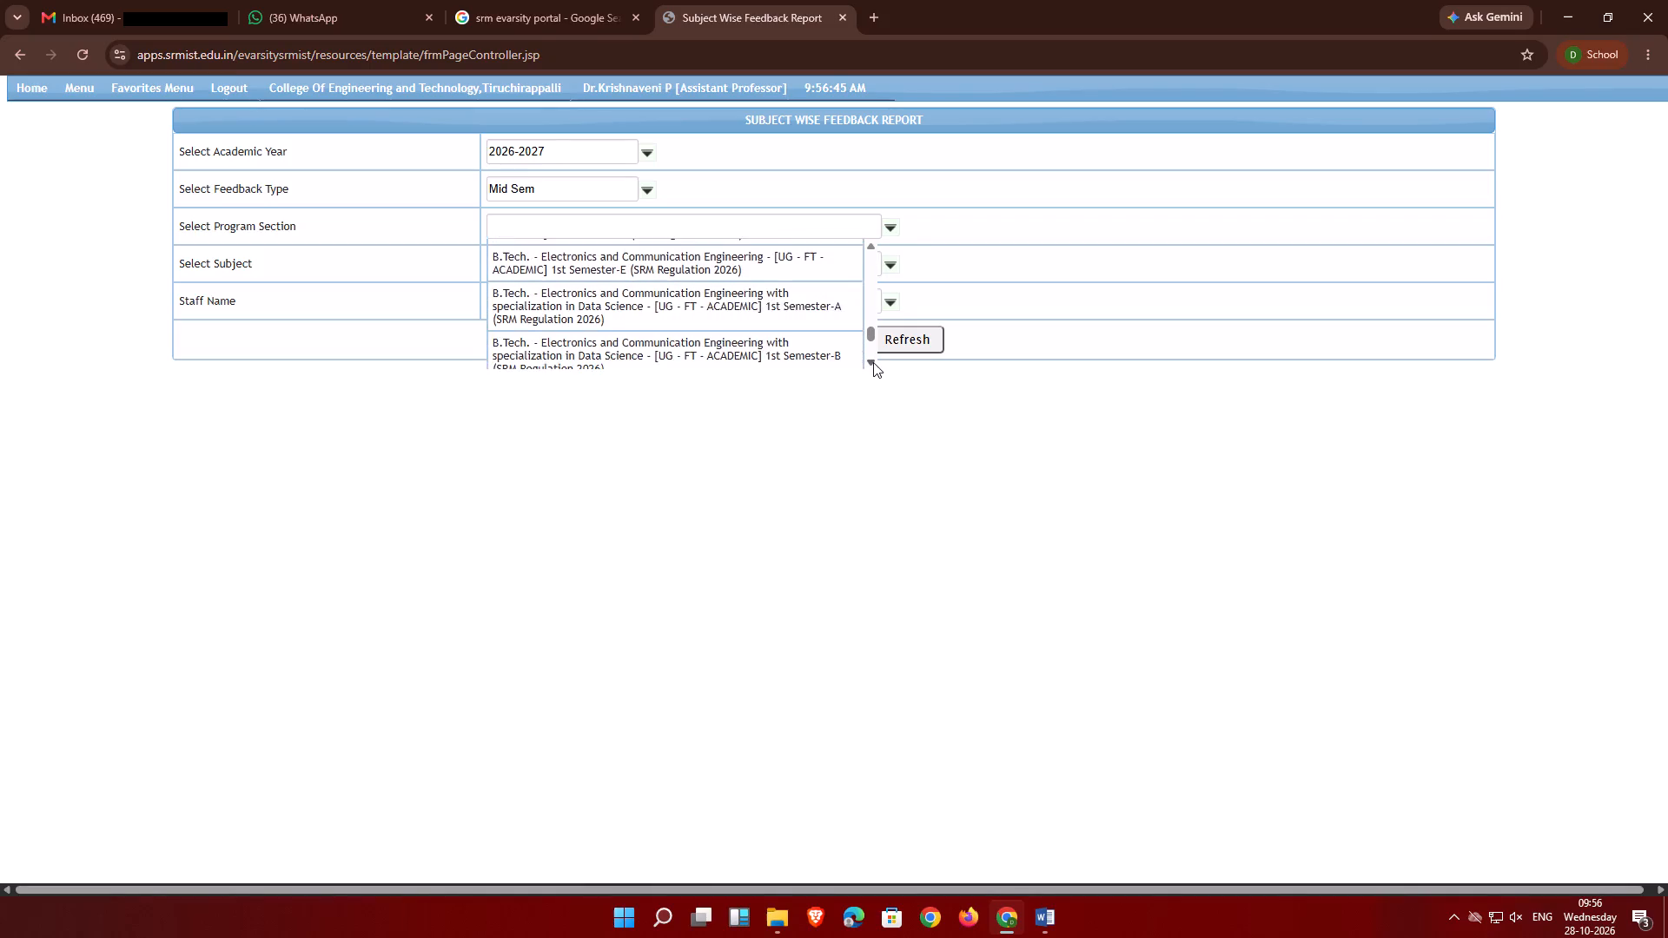
pyautogui.doubleClick(873, 362)
pyautogui.click(873, 362)
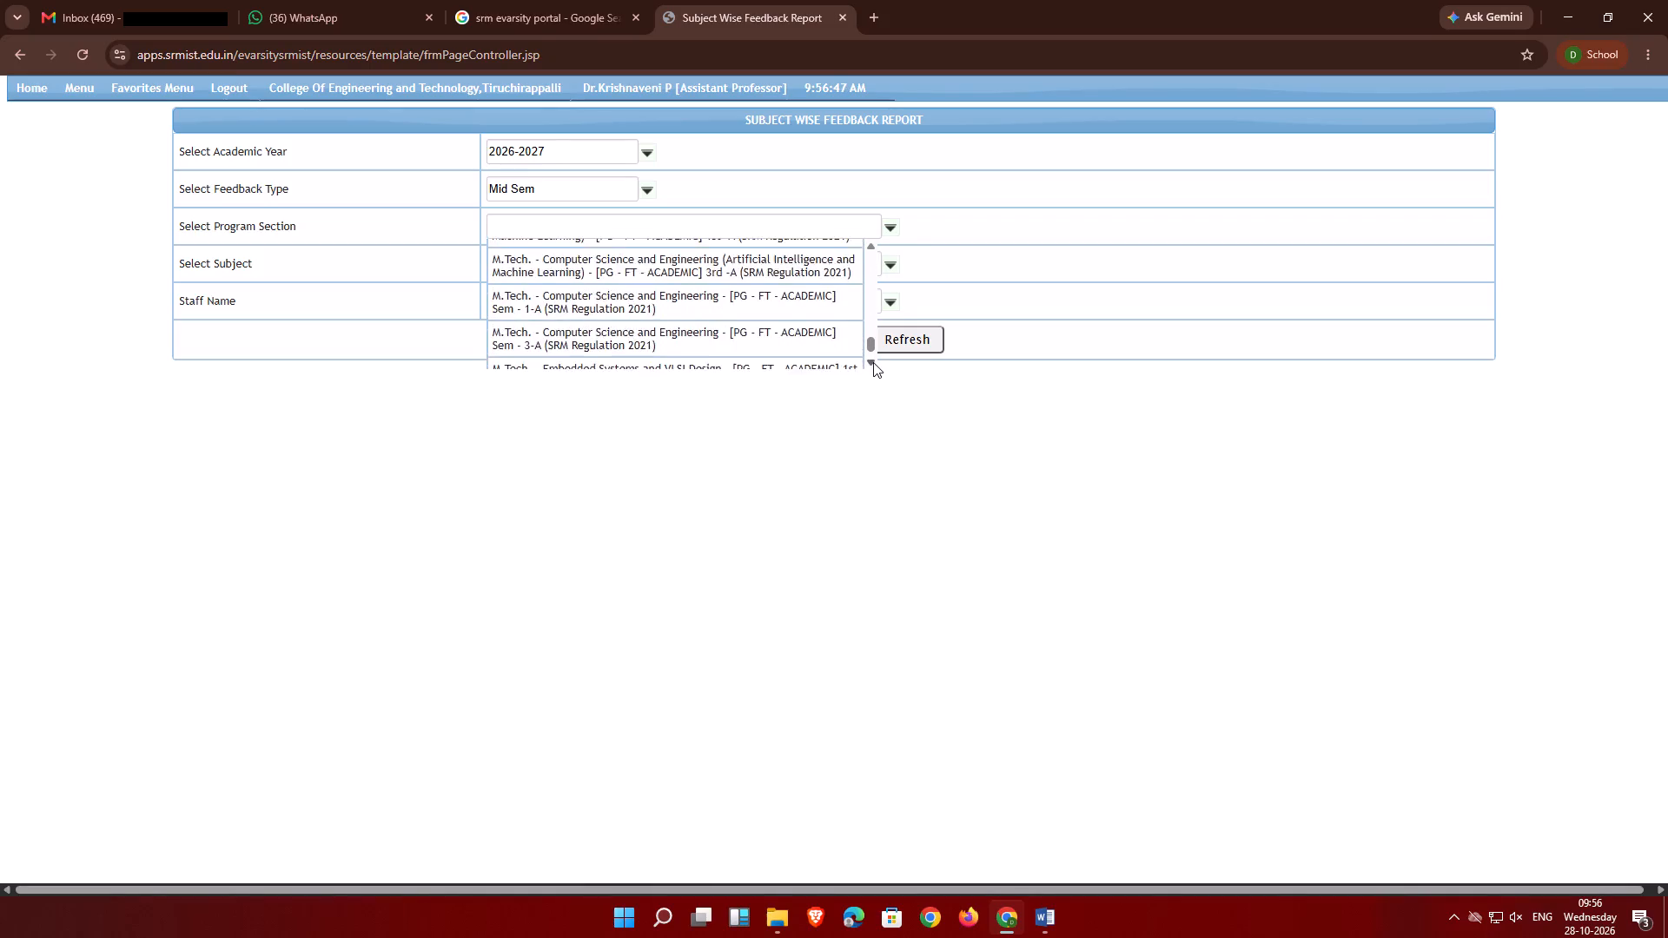
pyautogui.click(873, 362)
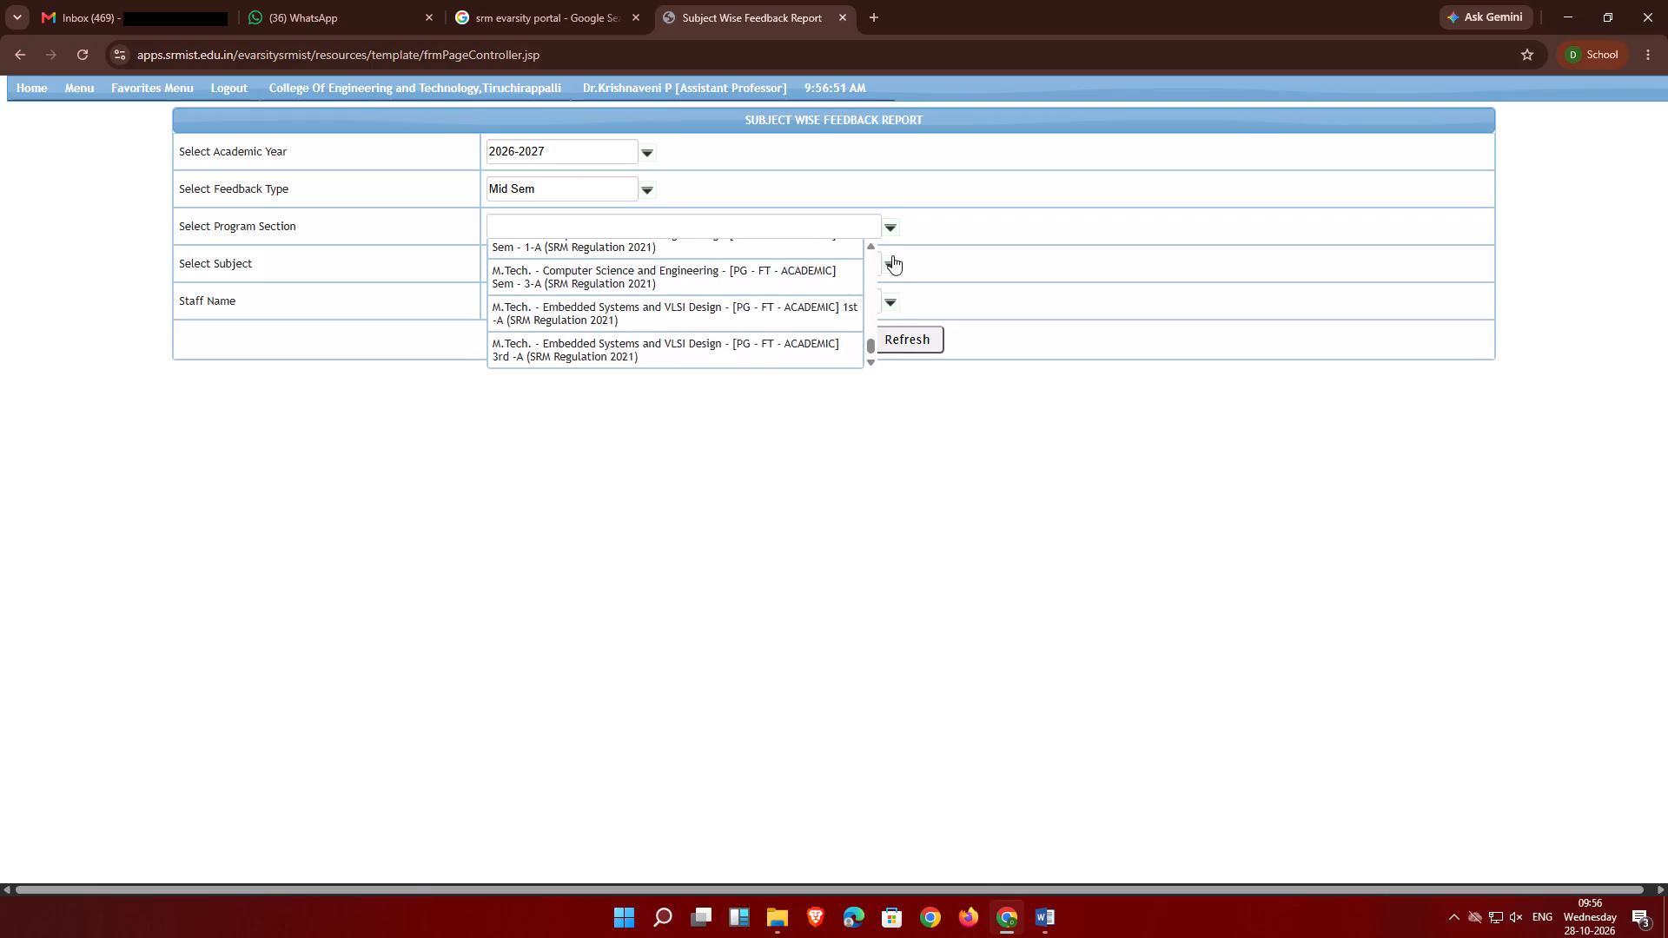
pyautogui.click(871, 247)
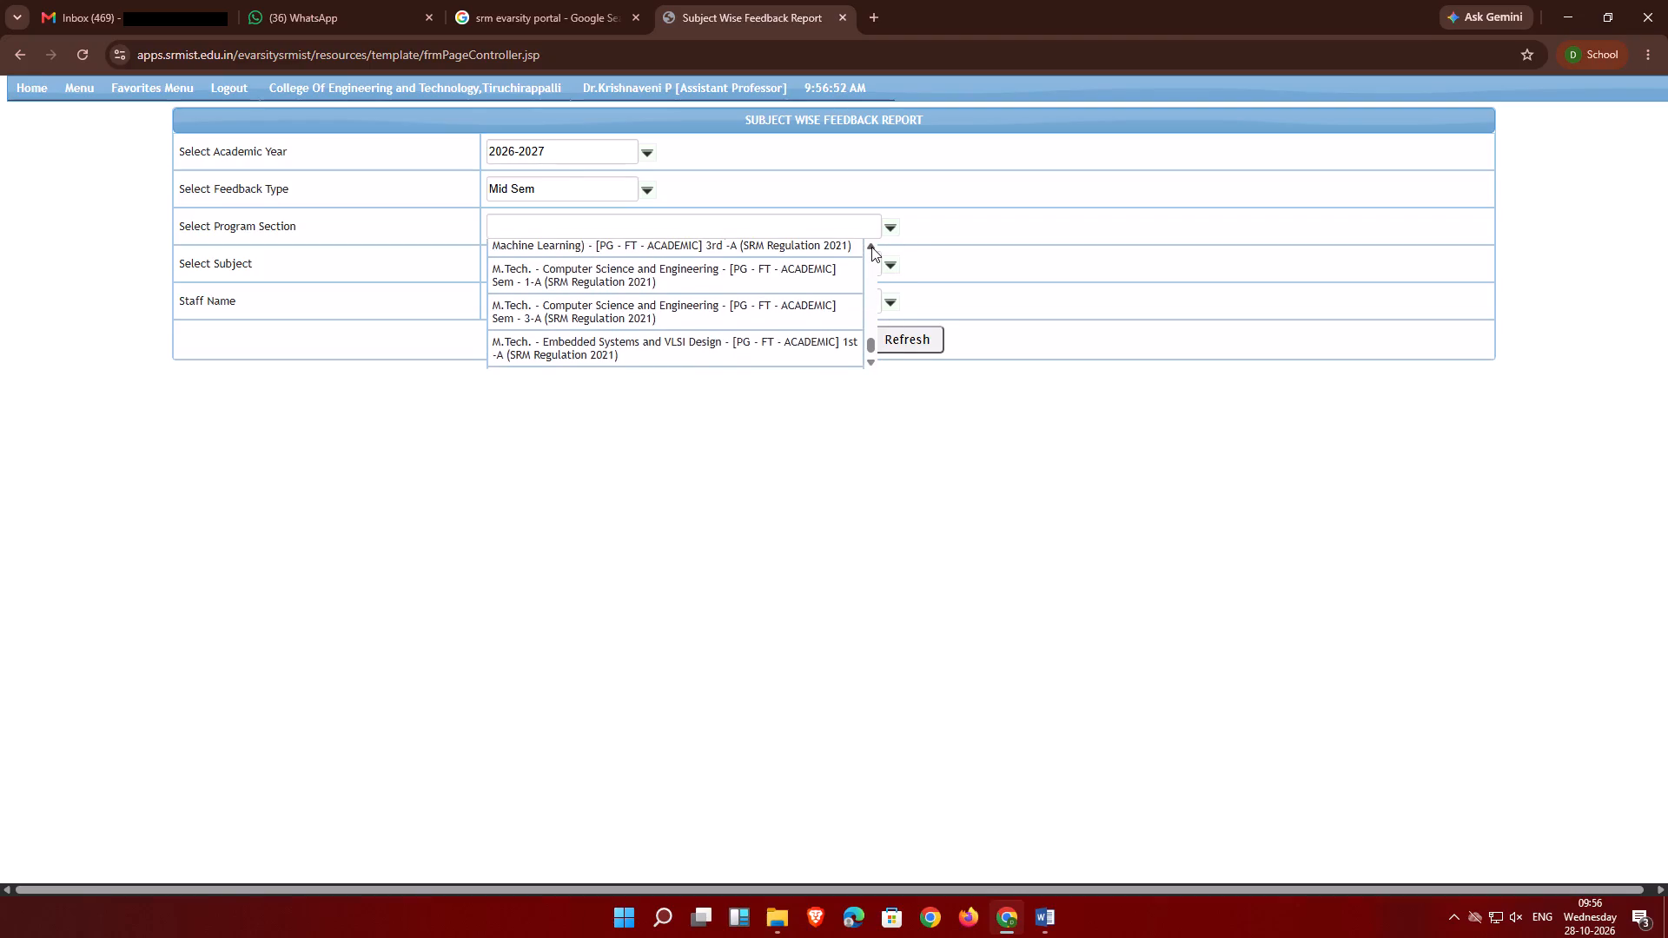
pyautogui.click(871, 247)
pyautogui.click(871, 247)
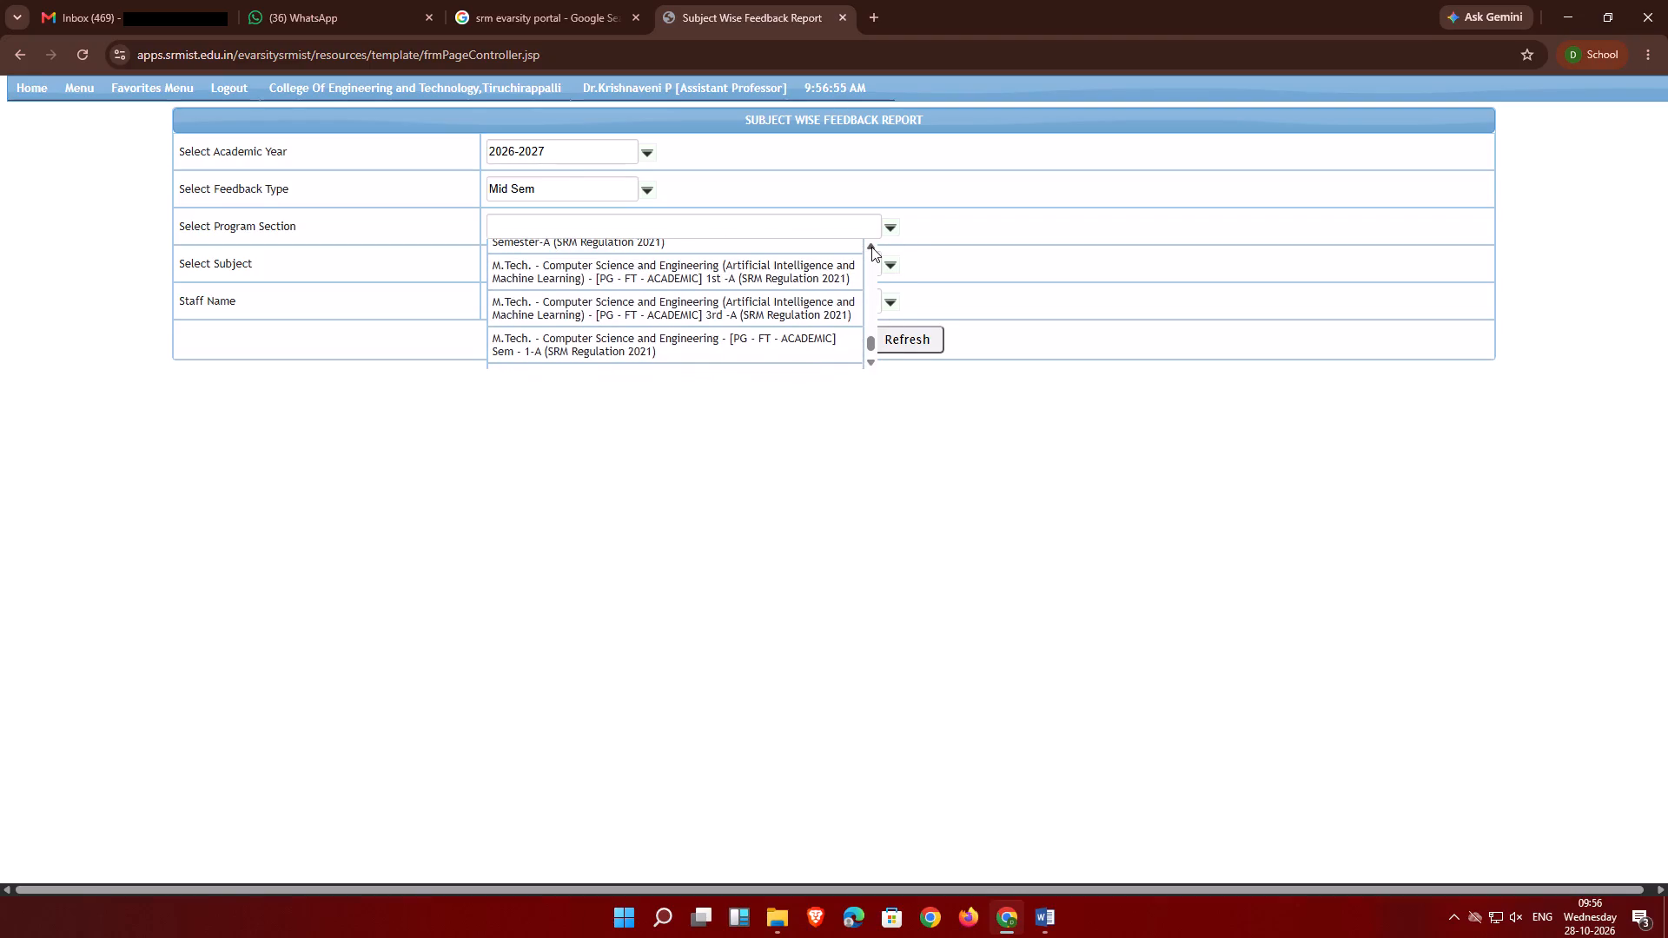
pyautogui.click(871, 247)
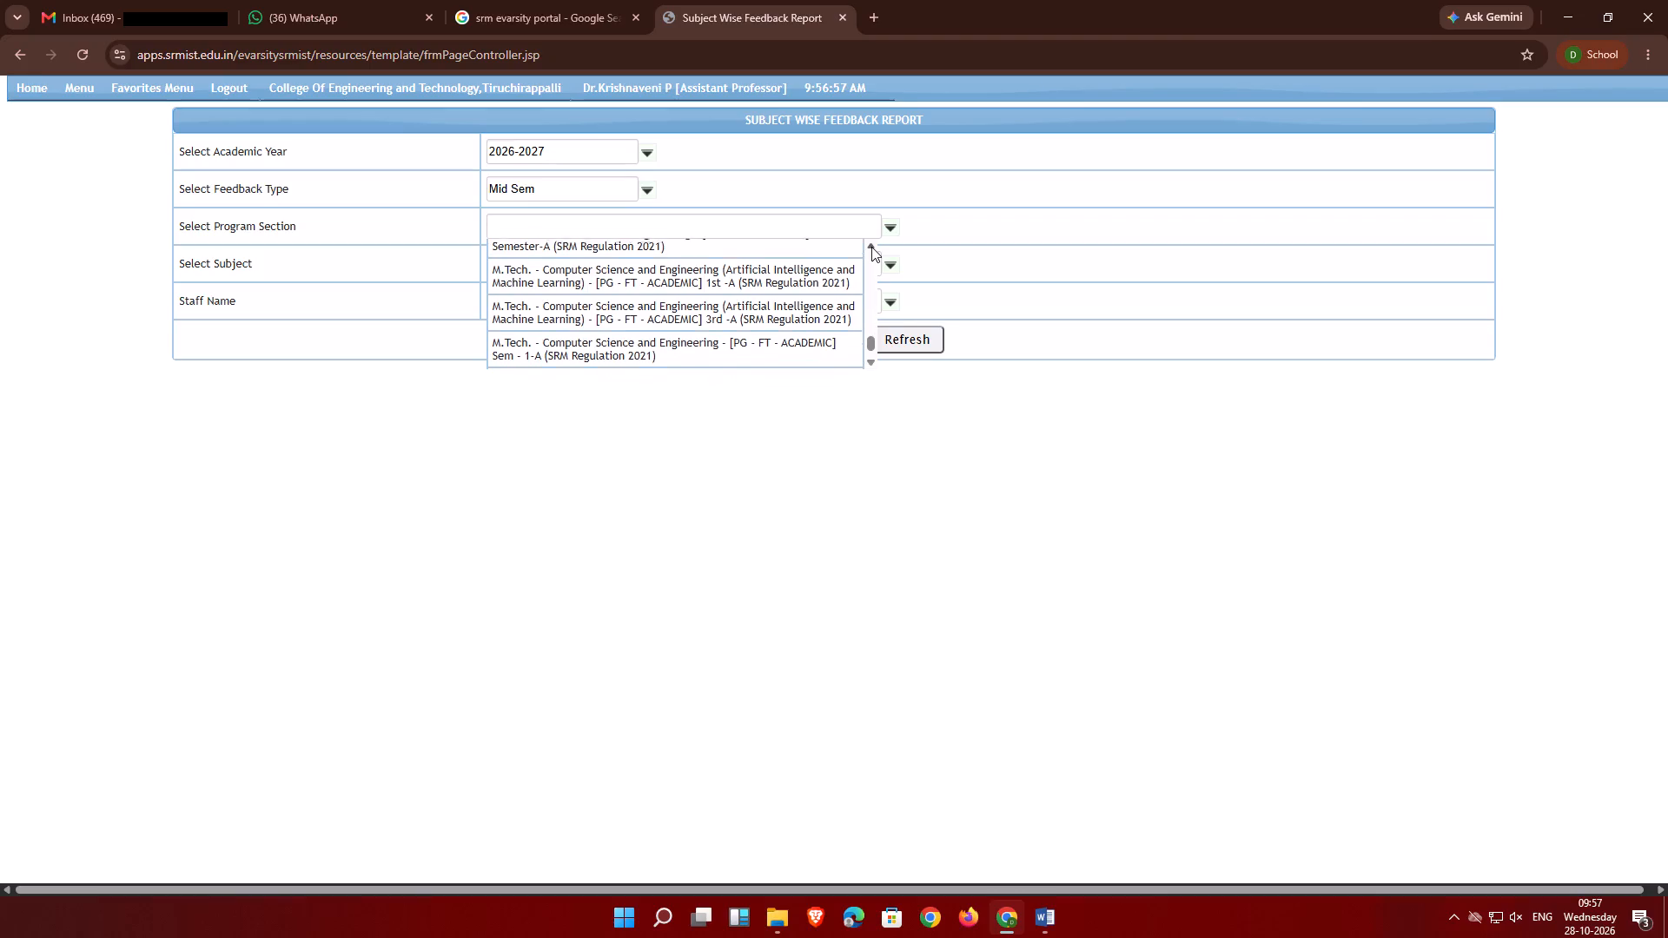
pyautogui.click(871, 247)
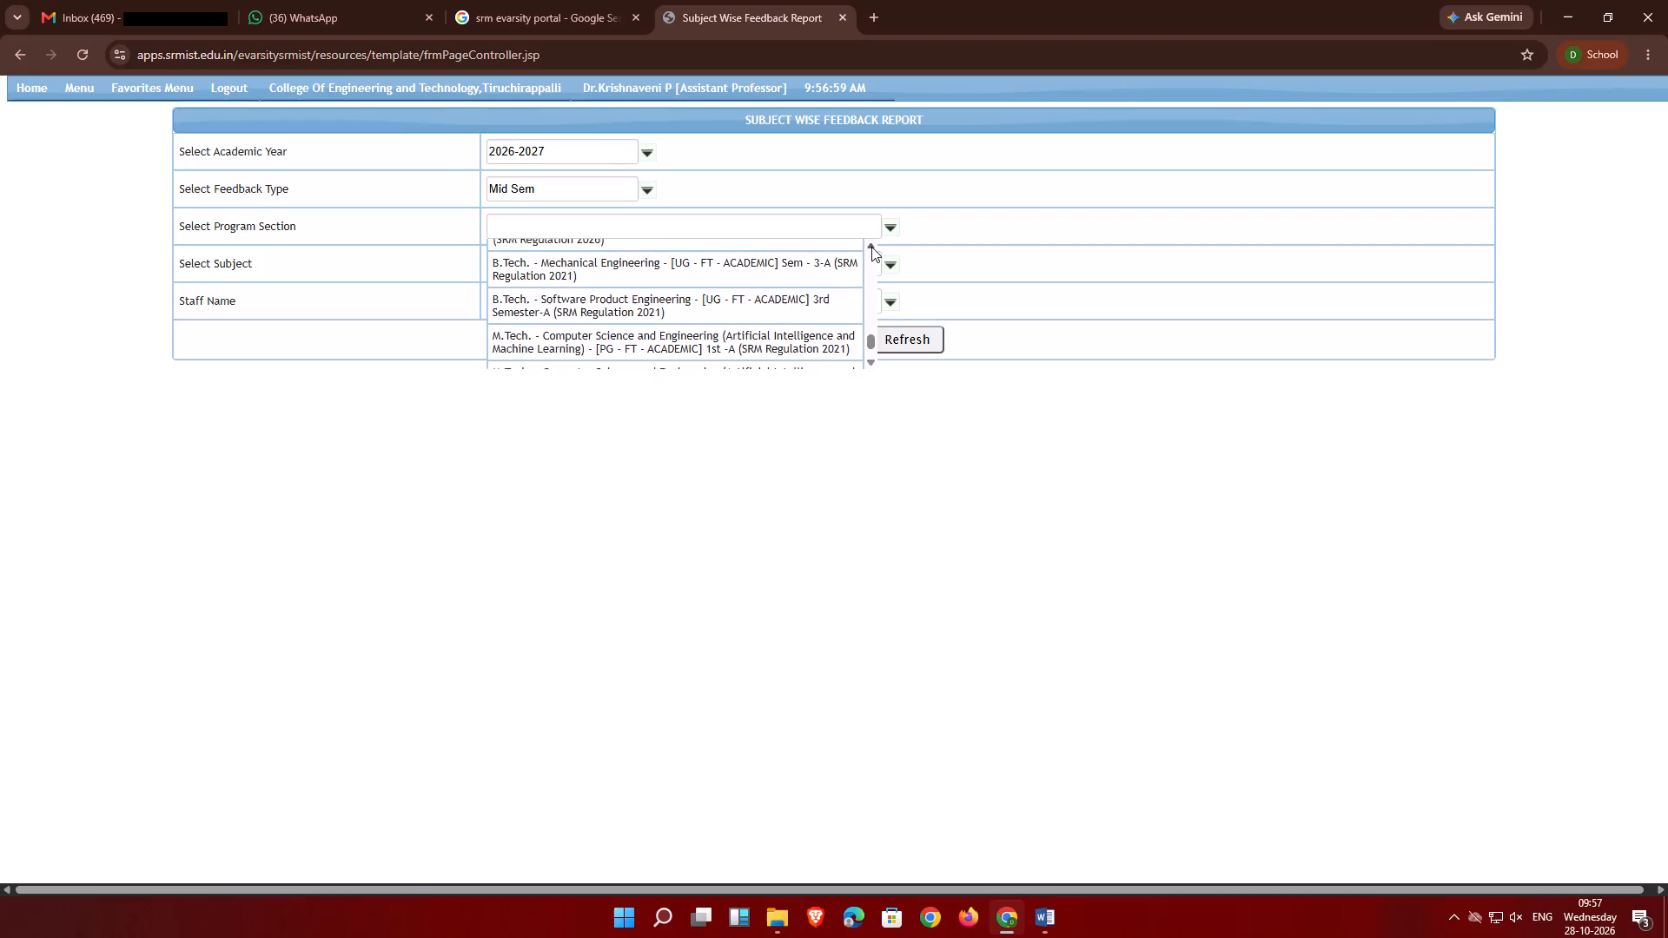
pyautogui.click(871, 247)
pyautogui.click(871, 247)
pyautogui.click(871, 247)
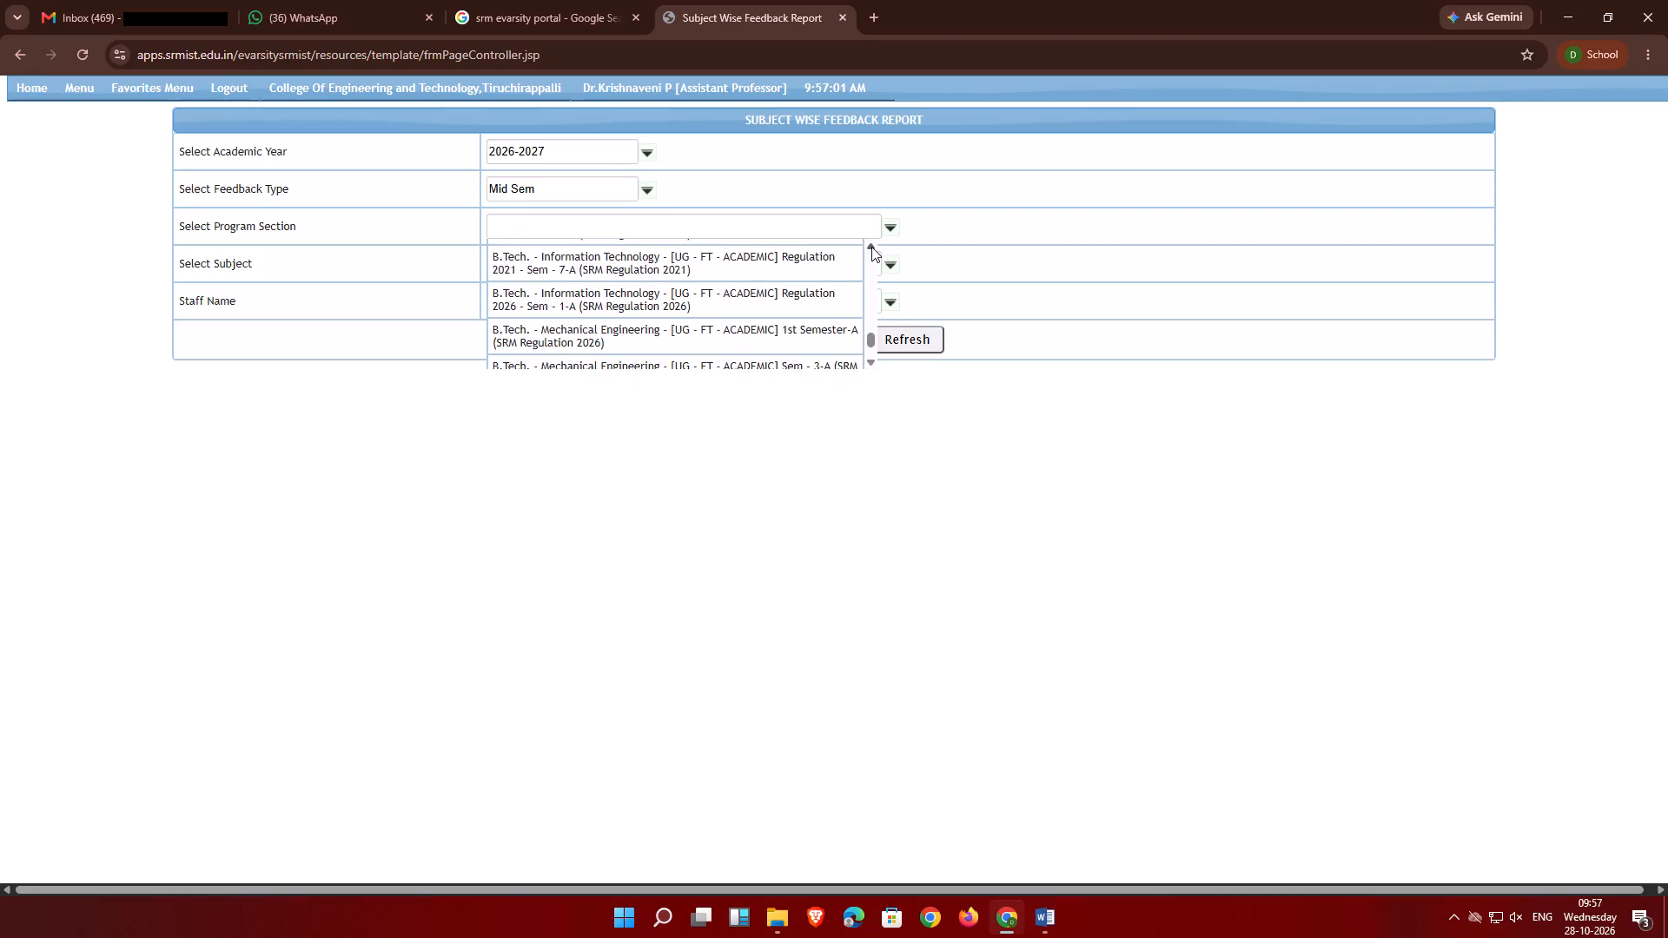
pyautogui.click(871, 247)
pyautogui.click(871, 247)
pyautogui.click(871, 247)
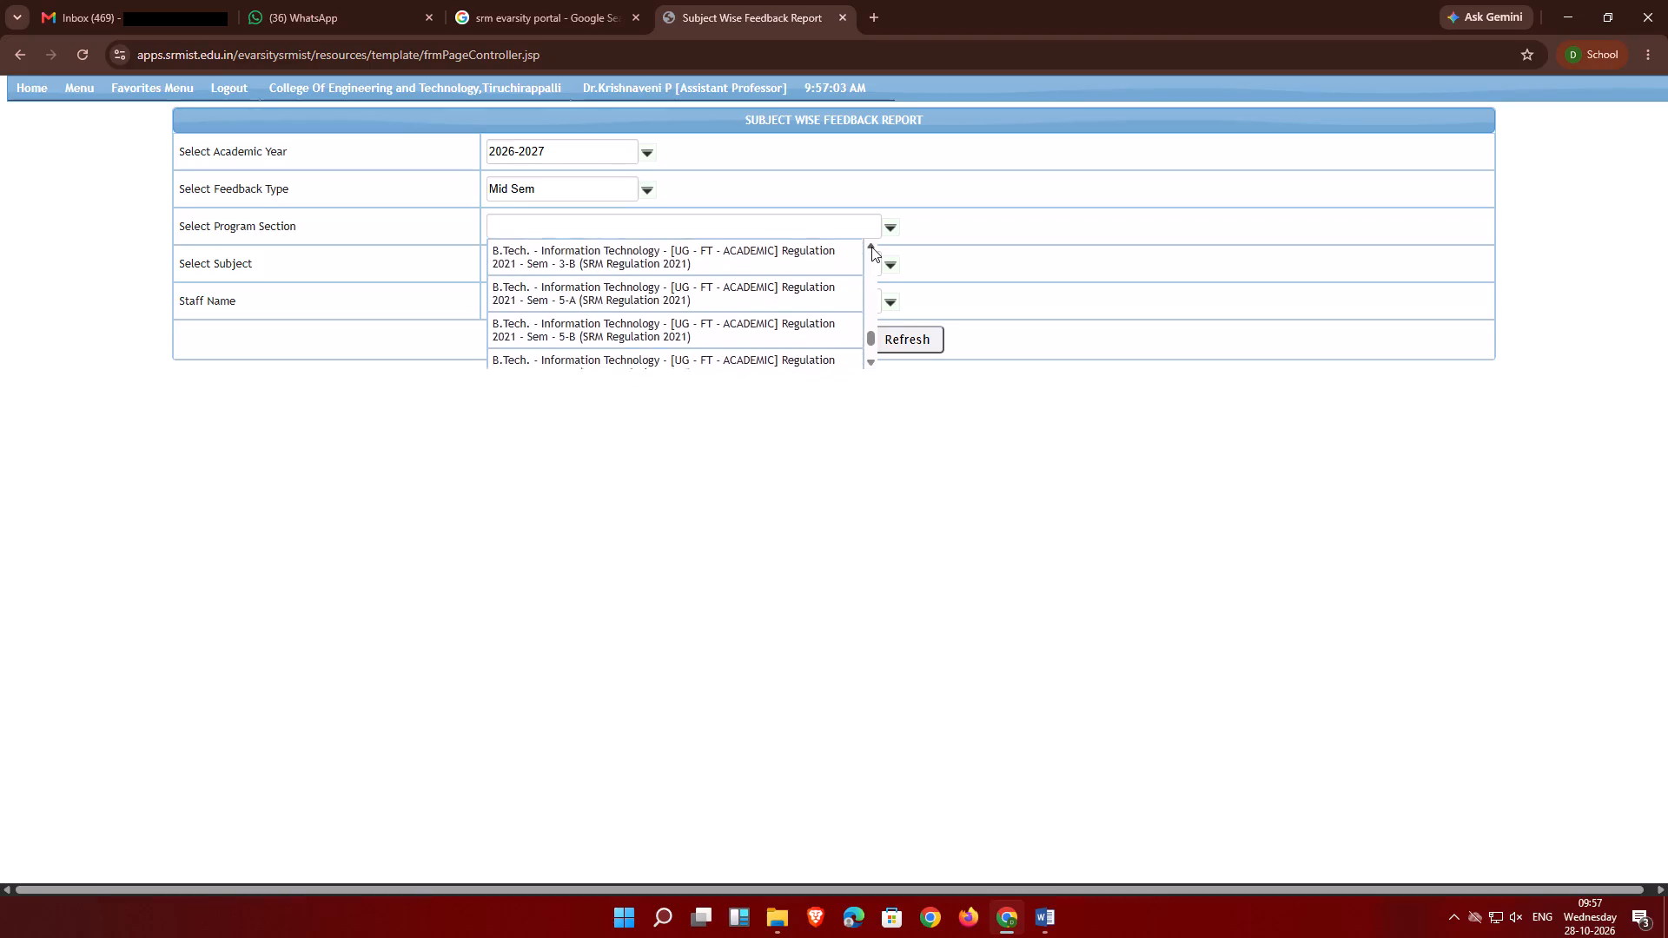
pyautogui.tripleClick(871, 247)
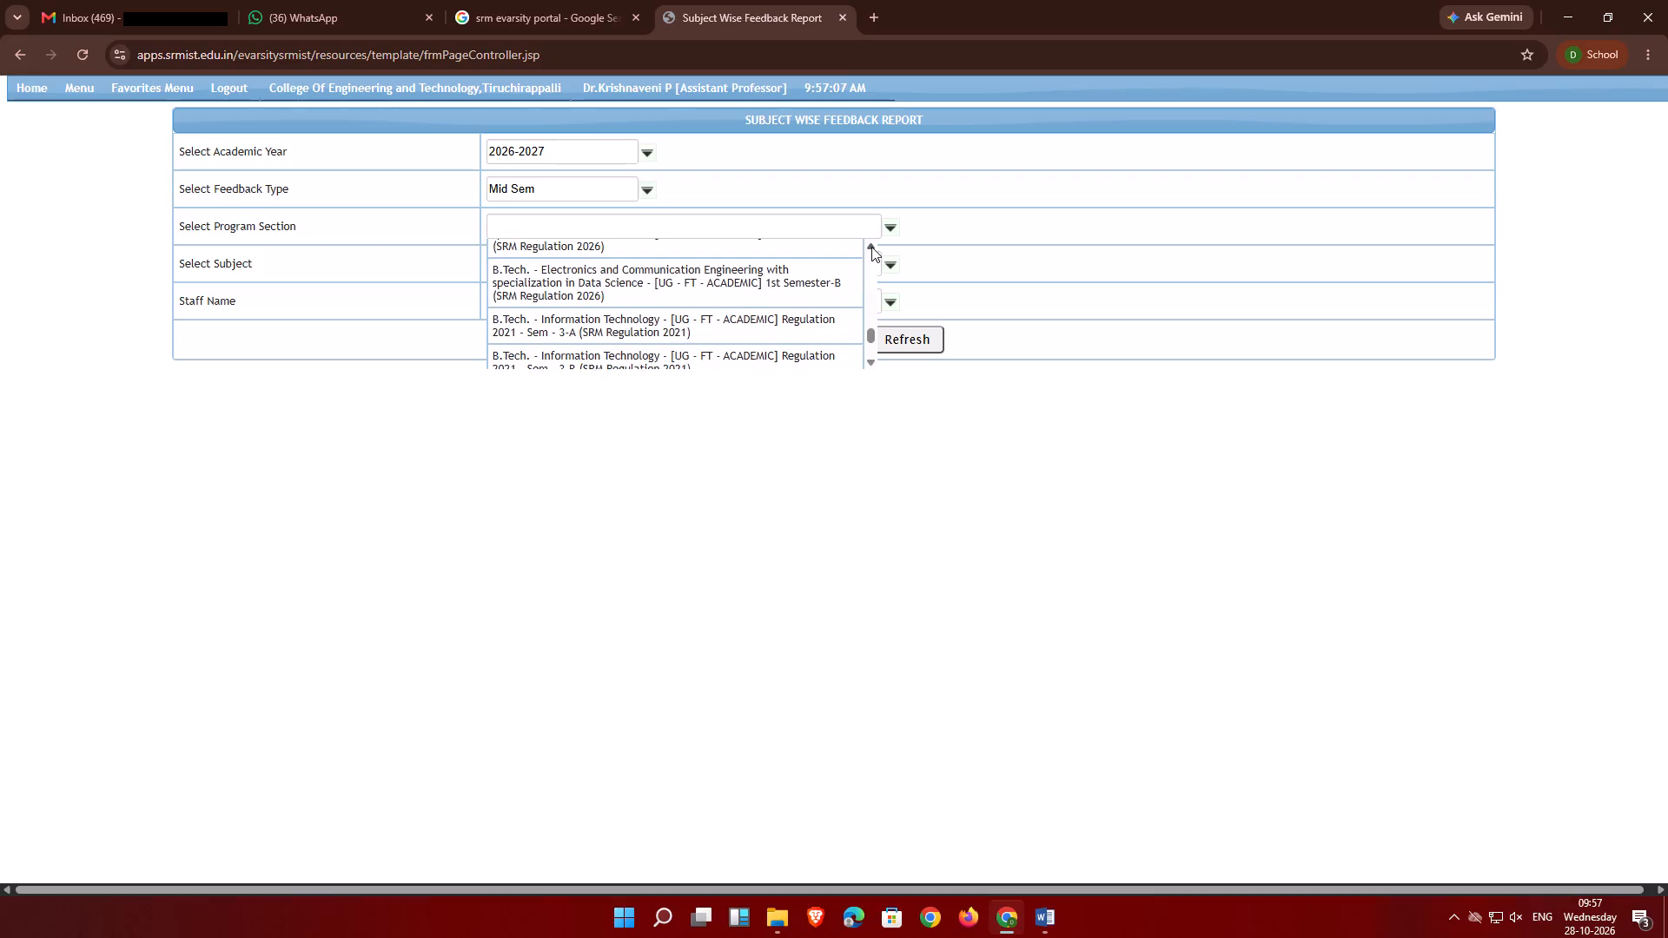
pyautogui.tripleClick(871, 247)
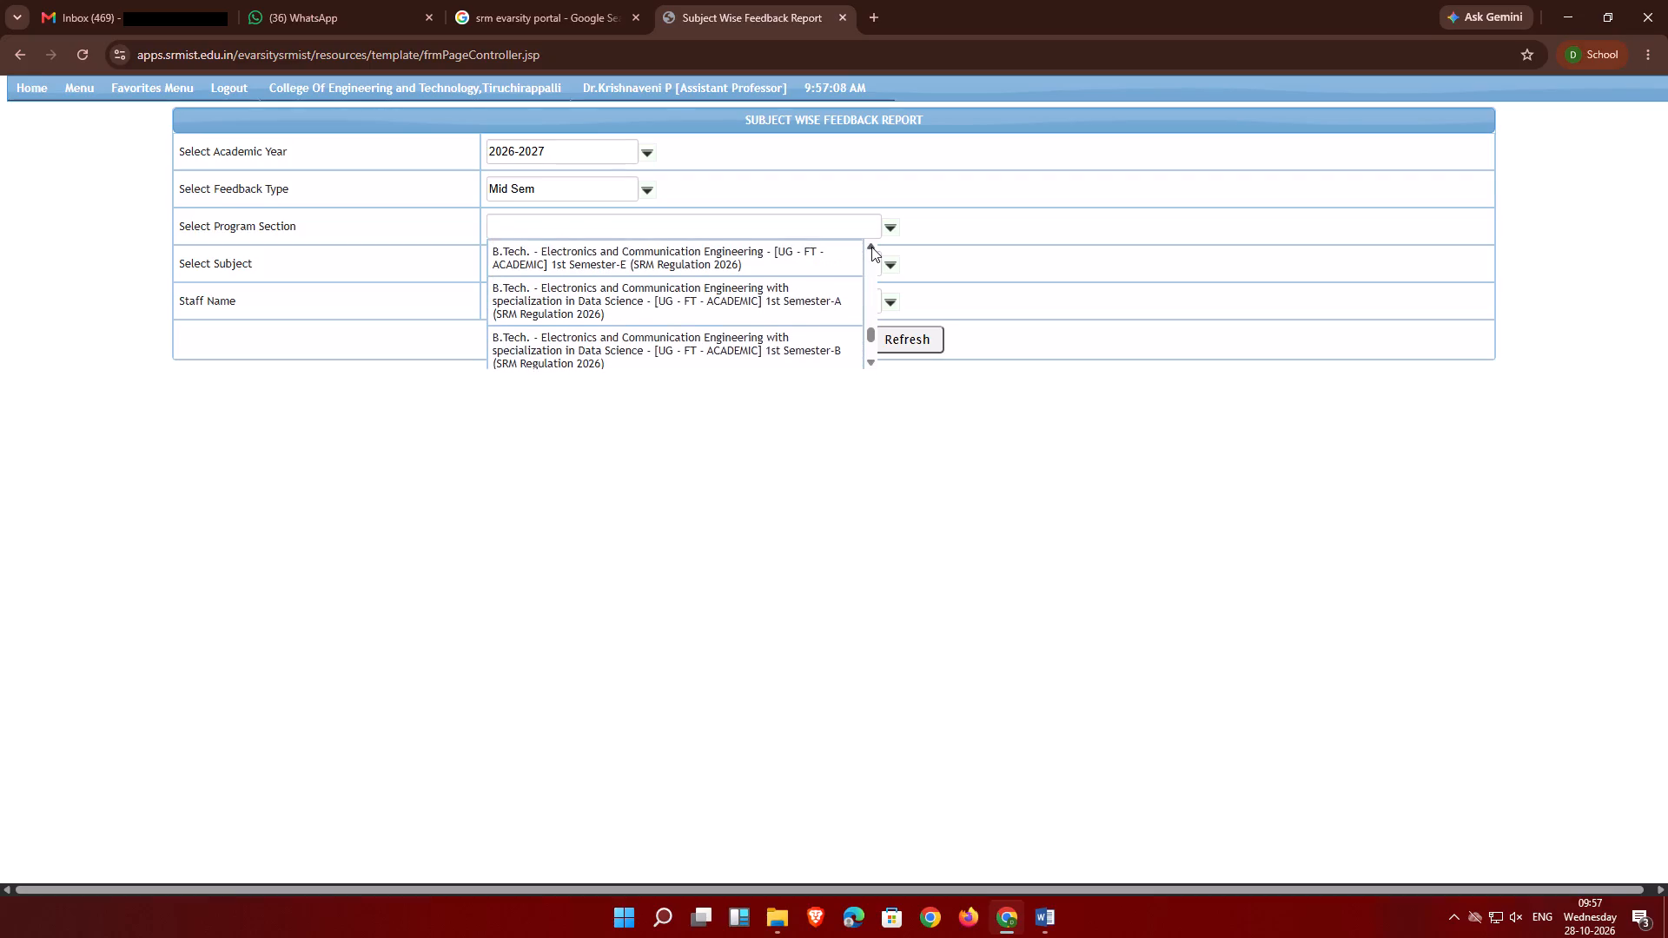
pyautogui.click(871, 247)
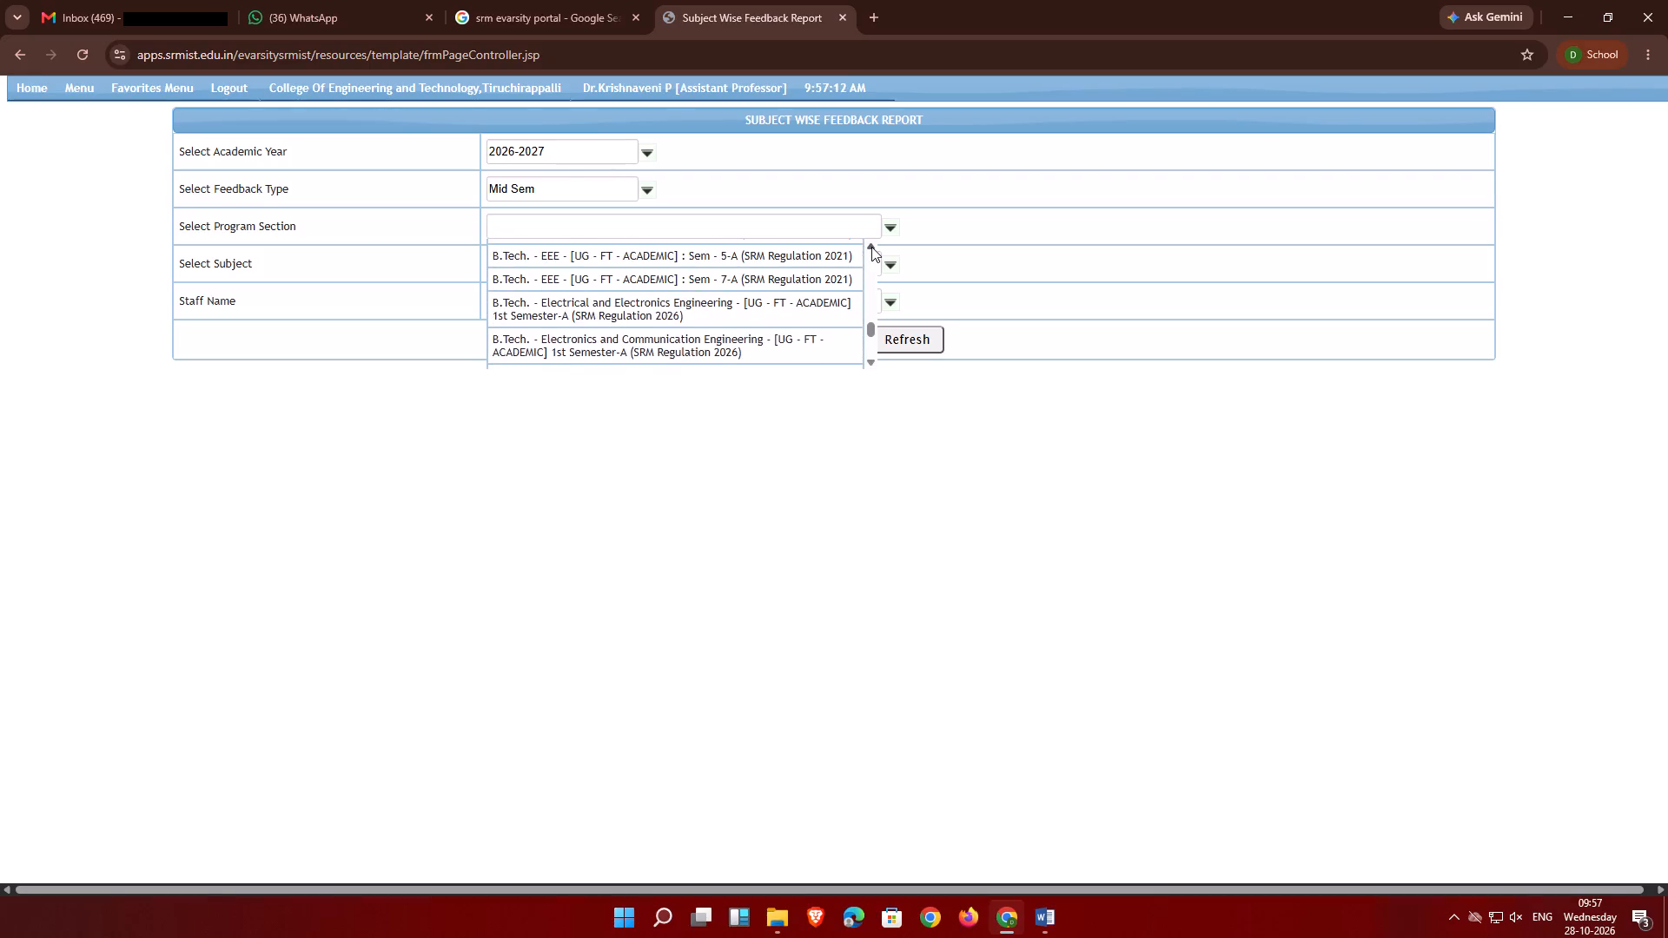
pyautogui.click(871, 247)
pyautogui.click(871, 247)
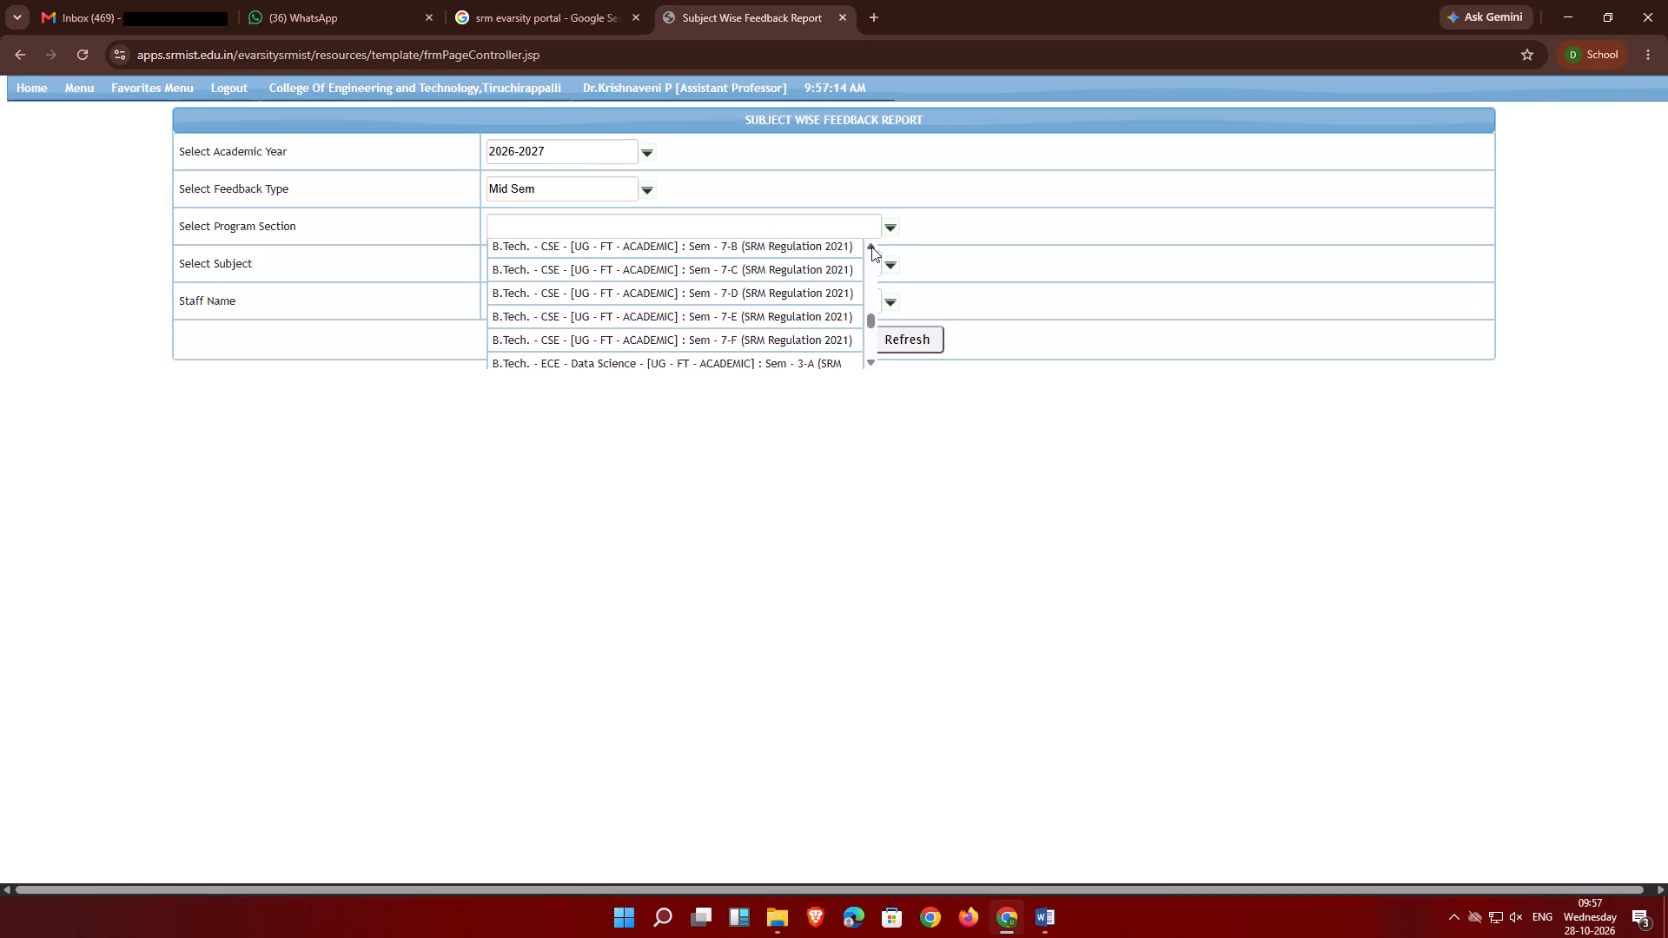
pyautogui.click(864, 360)
pyautogui.moveTo(869, 323); pyautogui.dragTo(869, 308)
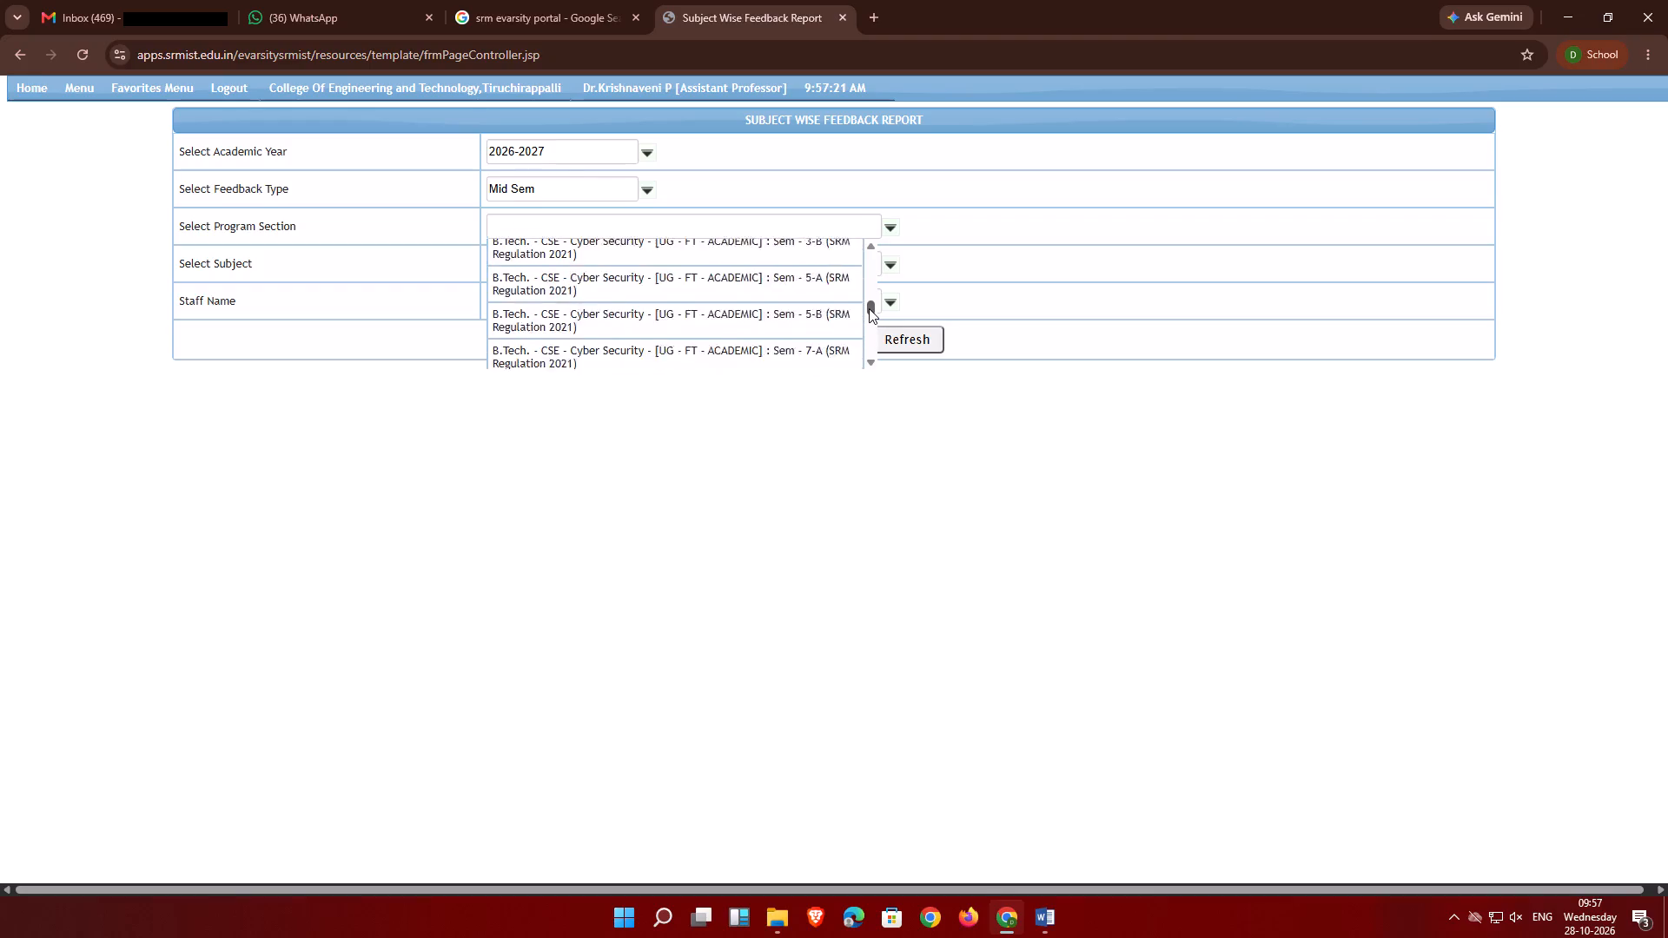
pyautogui.moveTo(869, 308); pyautogui.dragTo(870, 284)
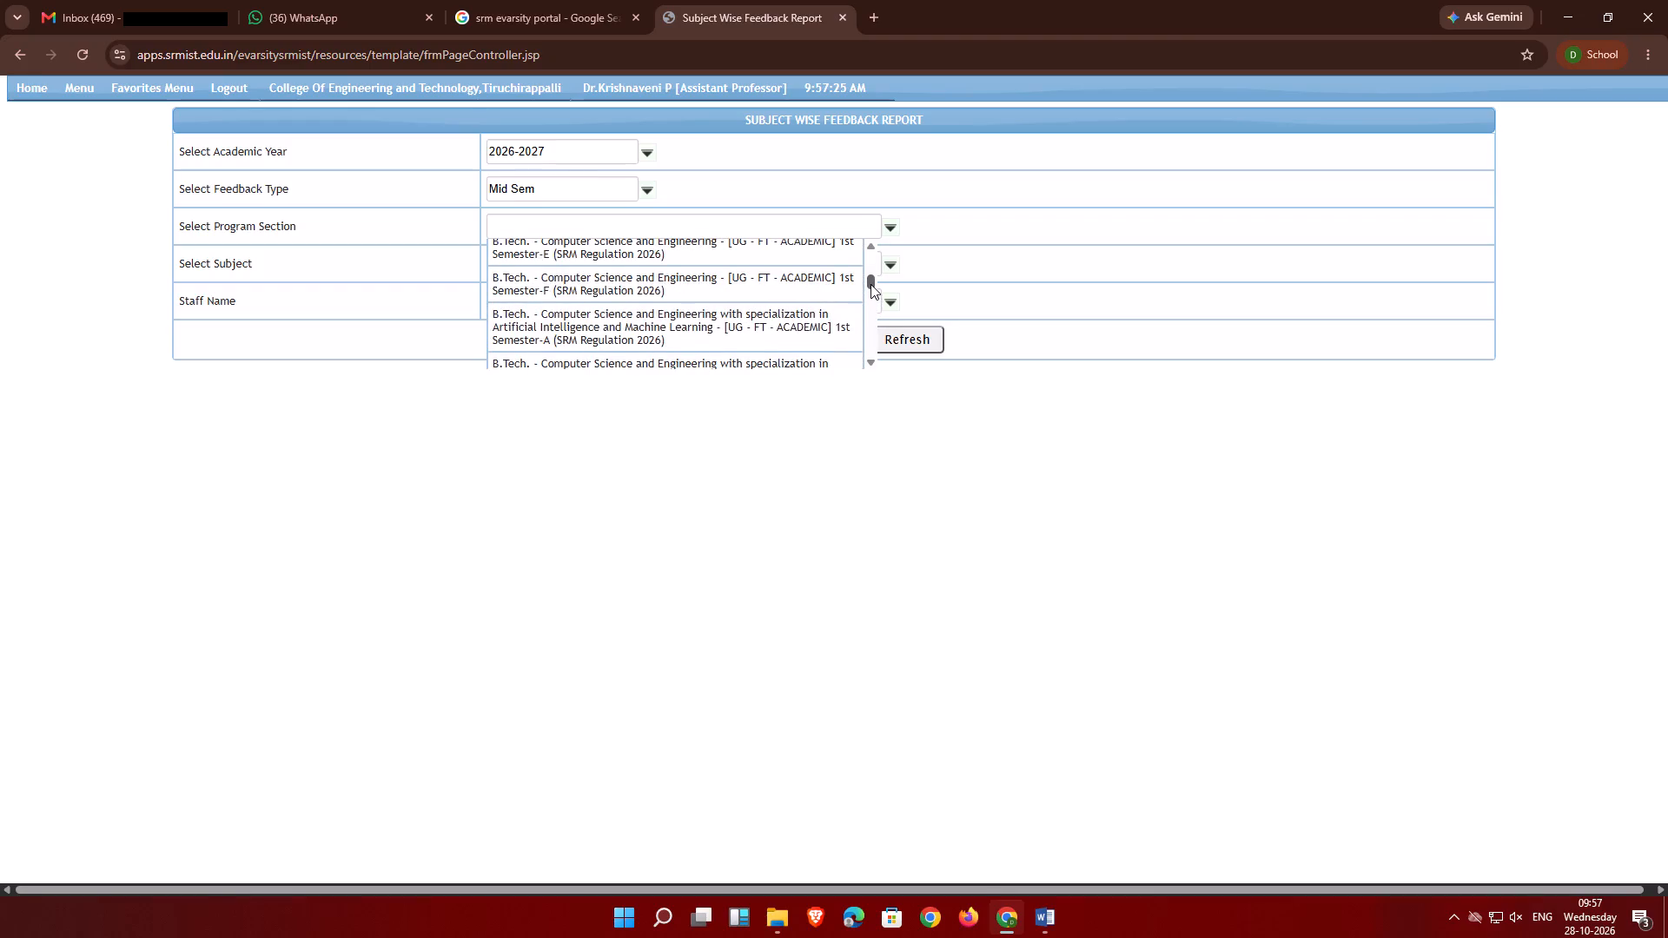
pyautogui.moveTo(870, 284); pyautogui.dragTo(871, 278)
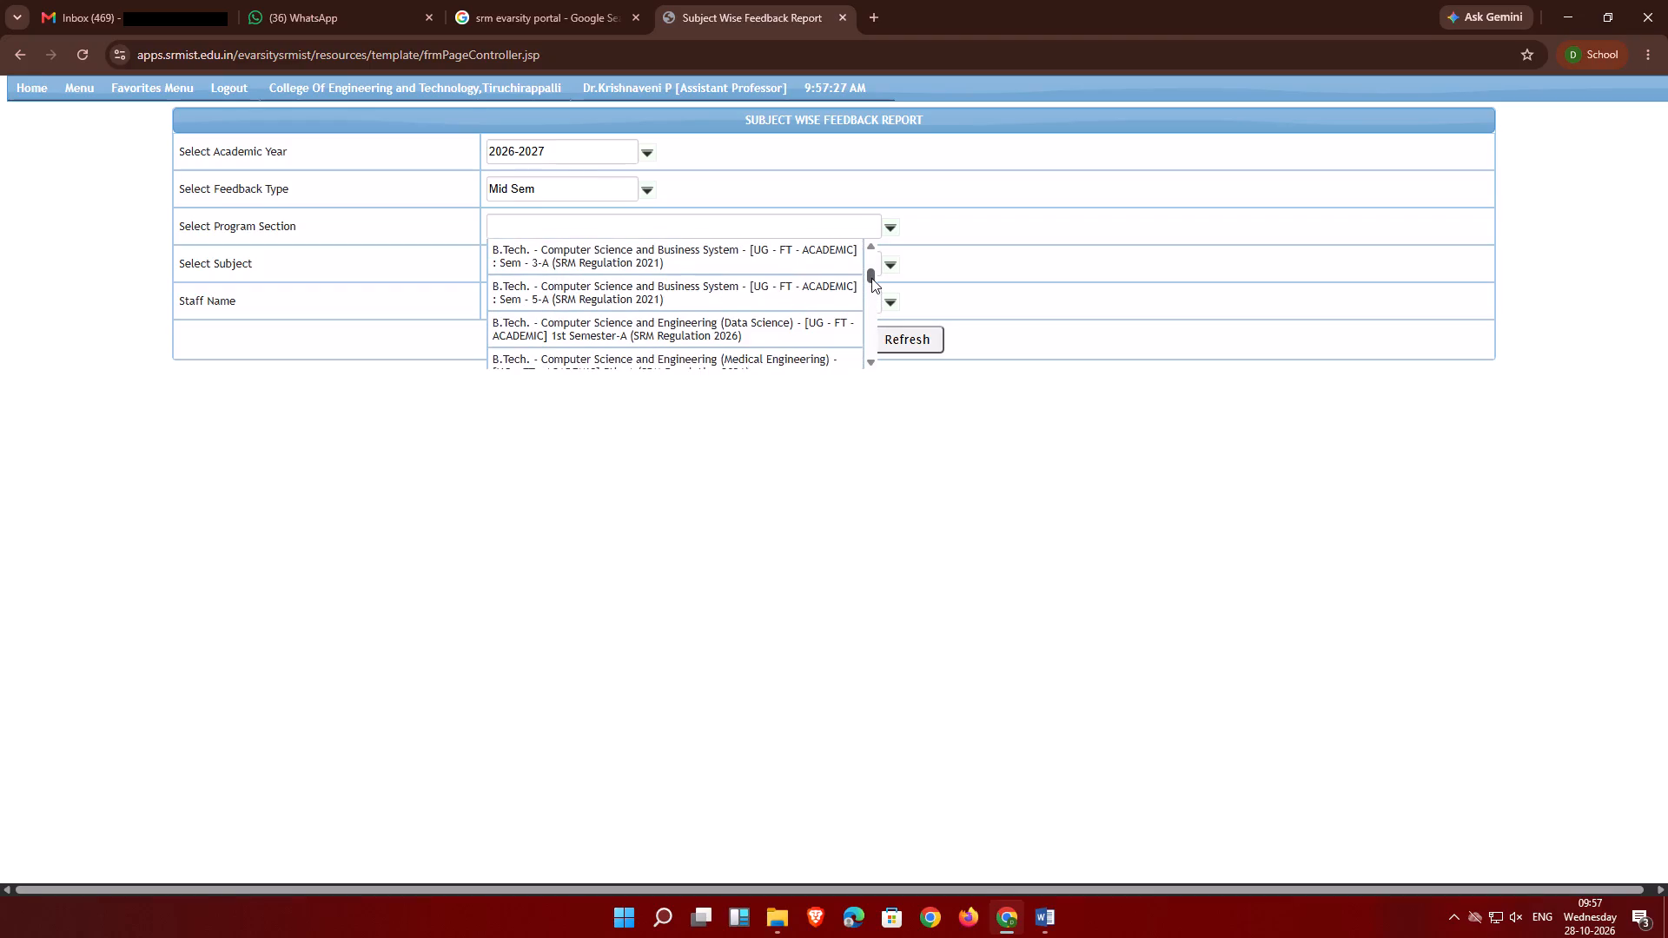
pyautogui.moveTo(871, 278); pyautogui.dragTo(871, 273)
pyautogui.tripleClick(868, 364)
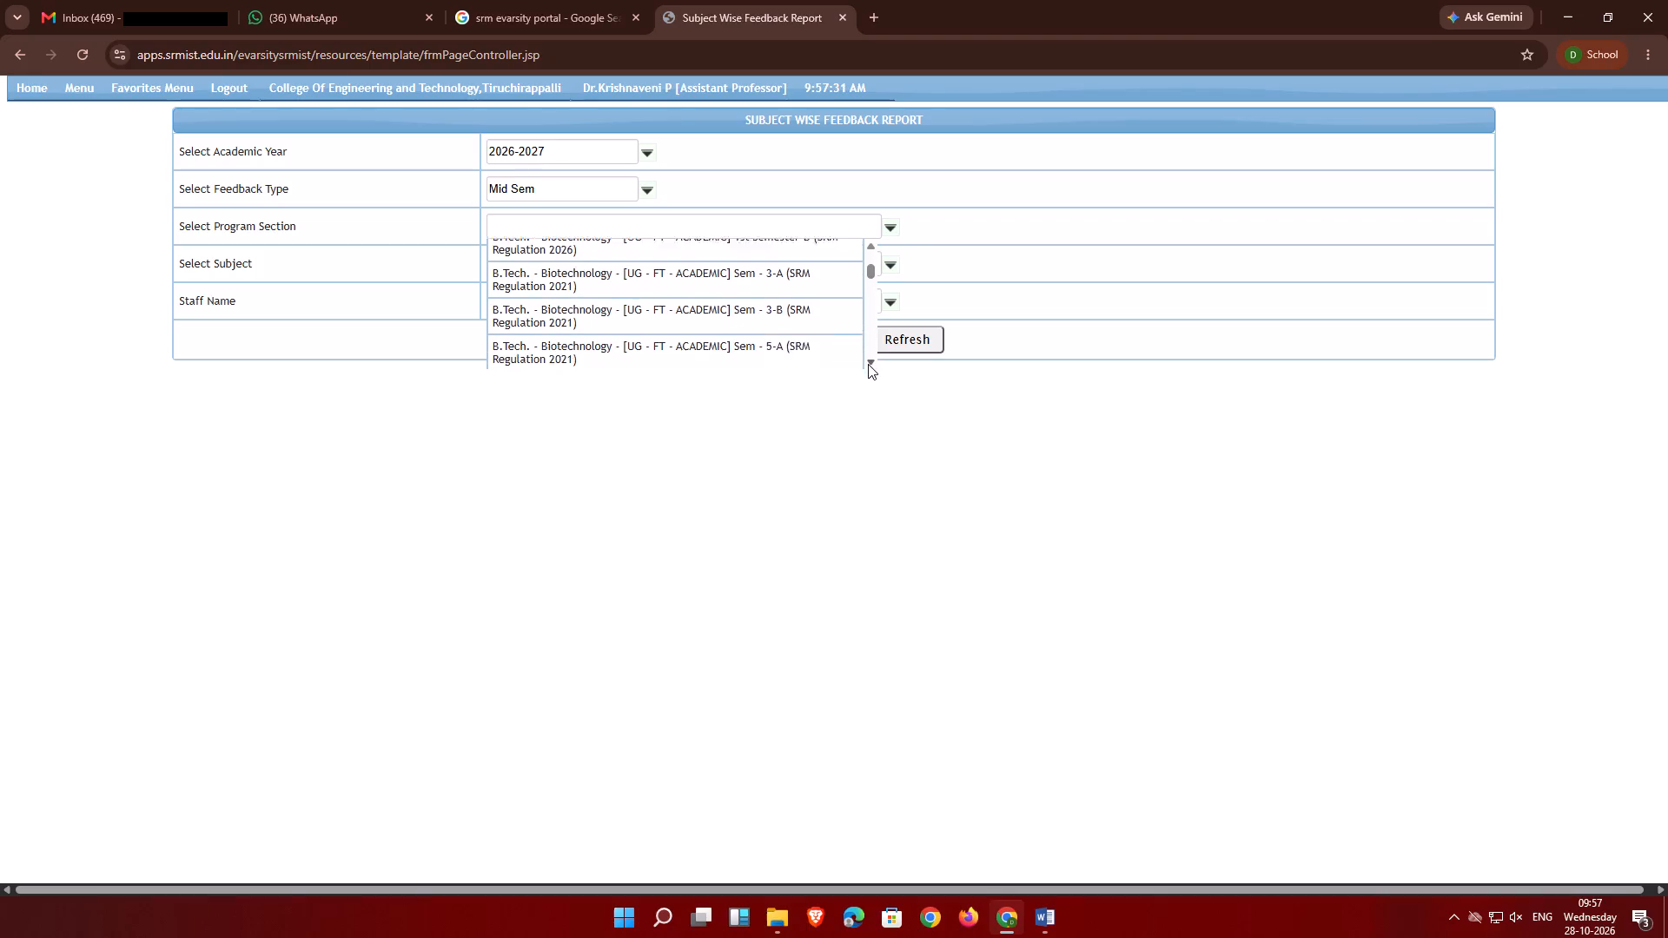
pyautogui.tripleClick(868, 364)
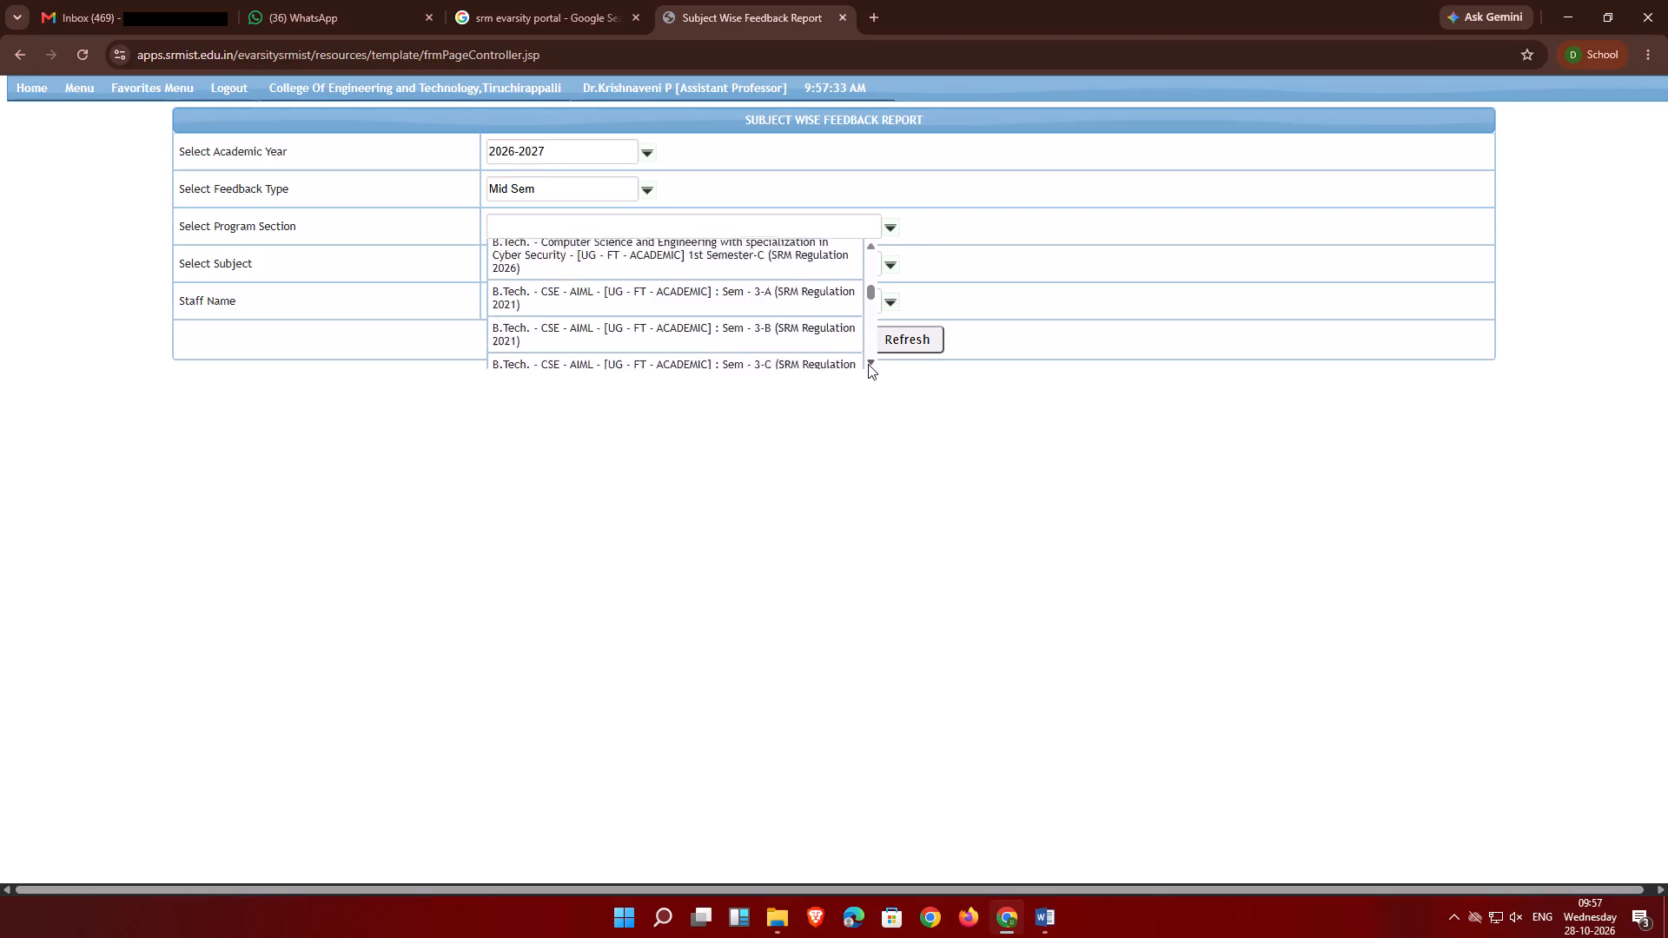
pyautogui.click(868, 364)
pyautogui.tripleClick(868, 364)
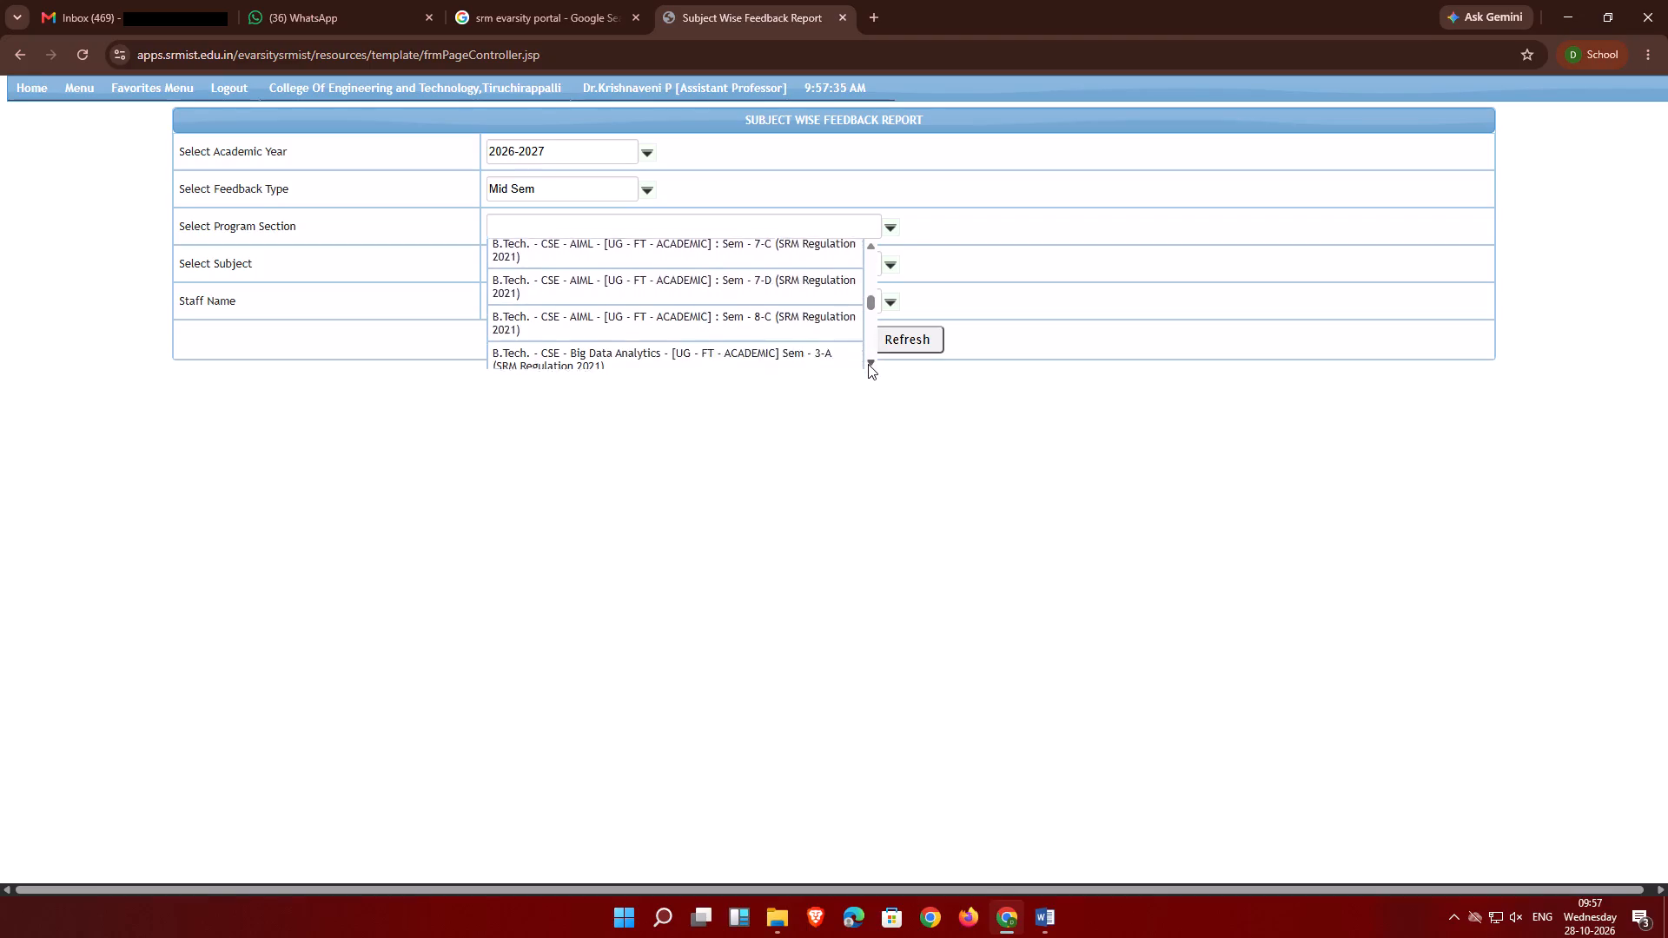
pyautogui.click(868, 364)
pyautogui.click(868, 364)
pyautogui.click(868, 364)
pyautogui.tripleClick(868, 364)
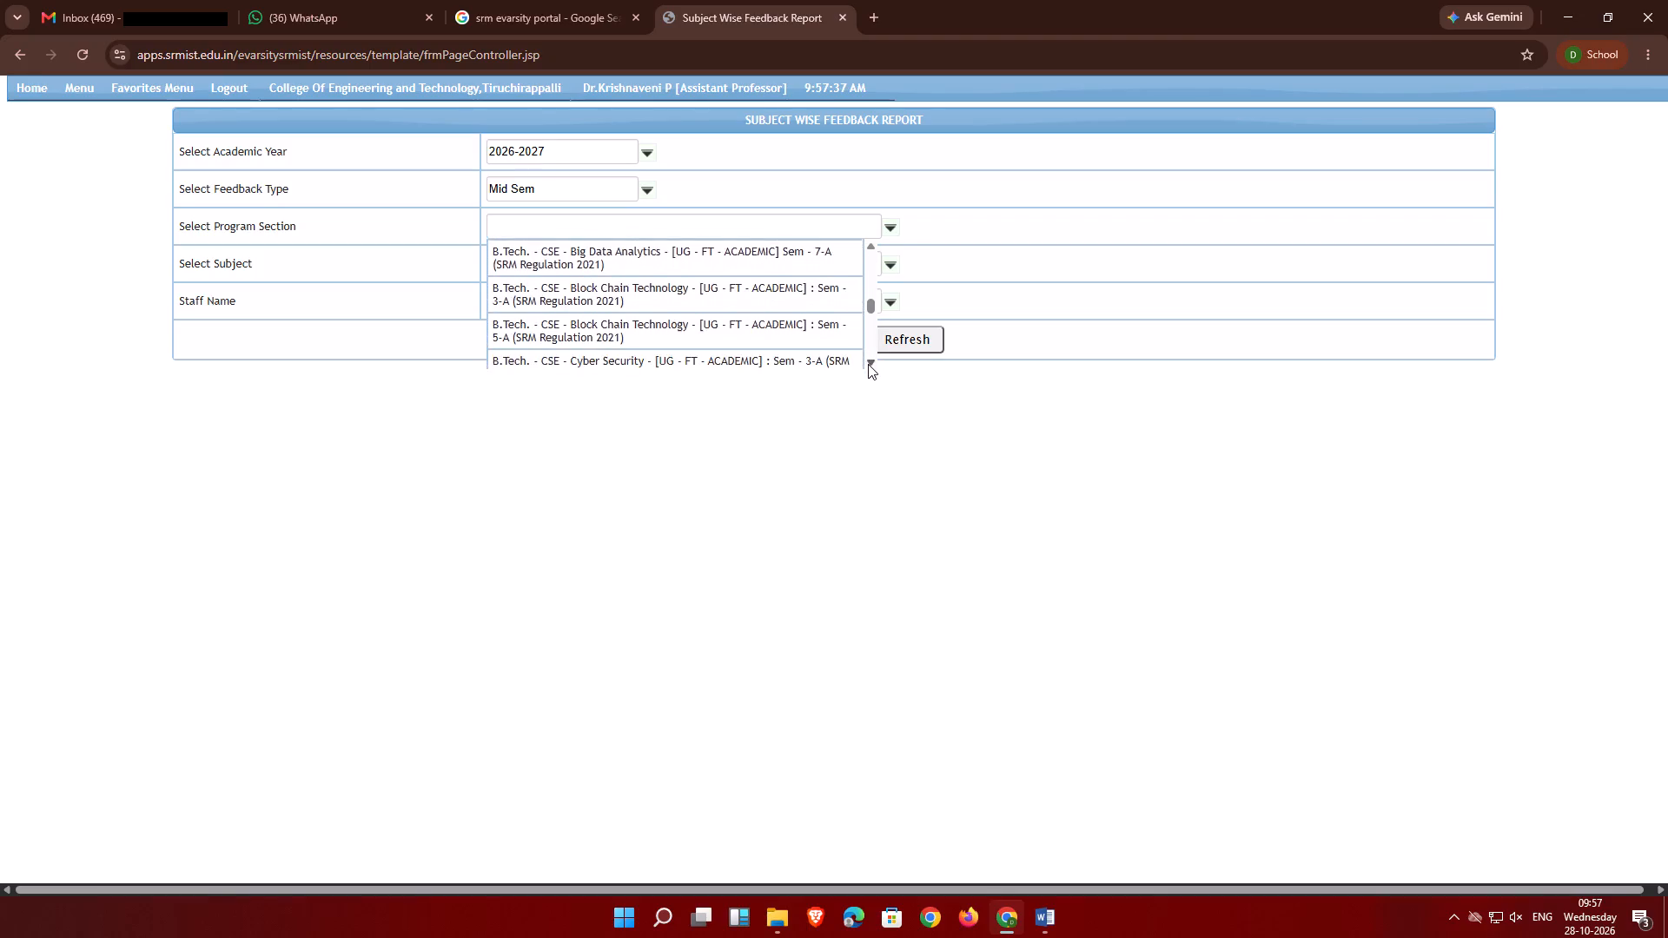
pyautogui.tripleClick(868, 364)
pyautogui.doubleClick(868, 364)
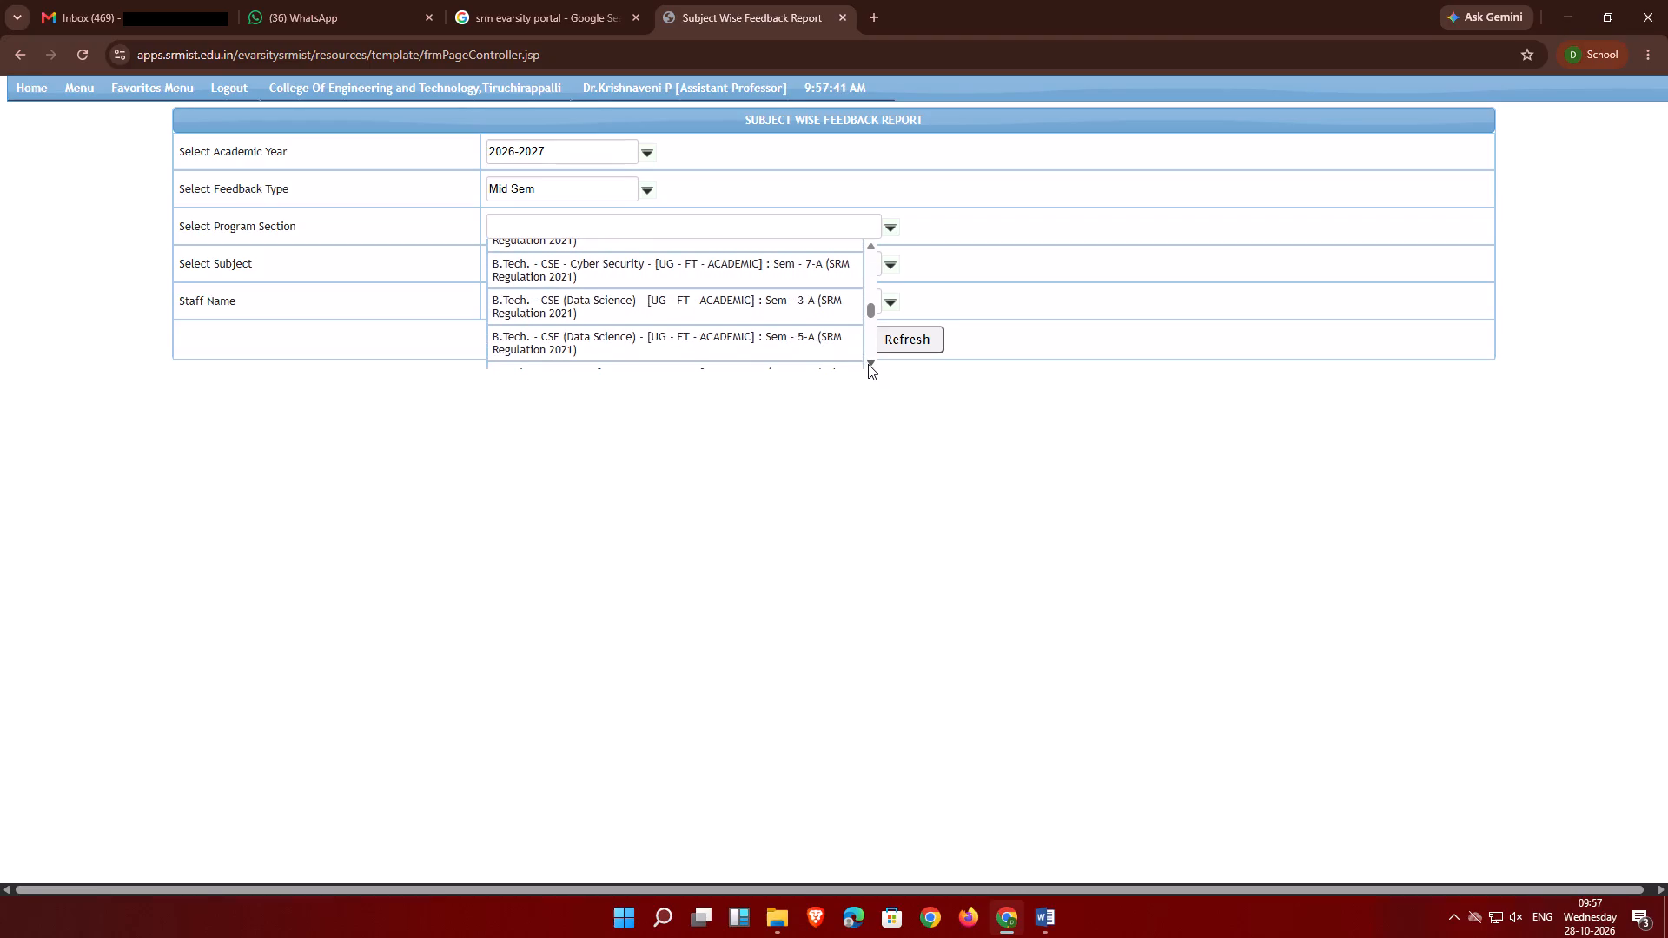
pyautogui.click(868, 250)
pyautogui.click(868, 250)
pyautogui.click(868, 250)
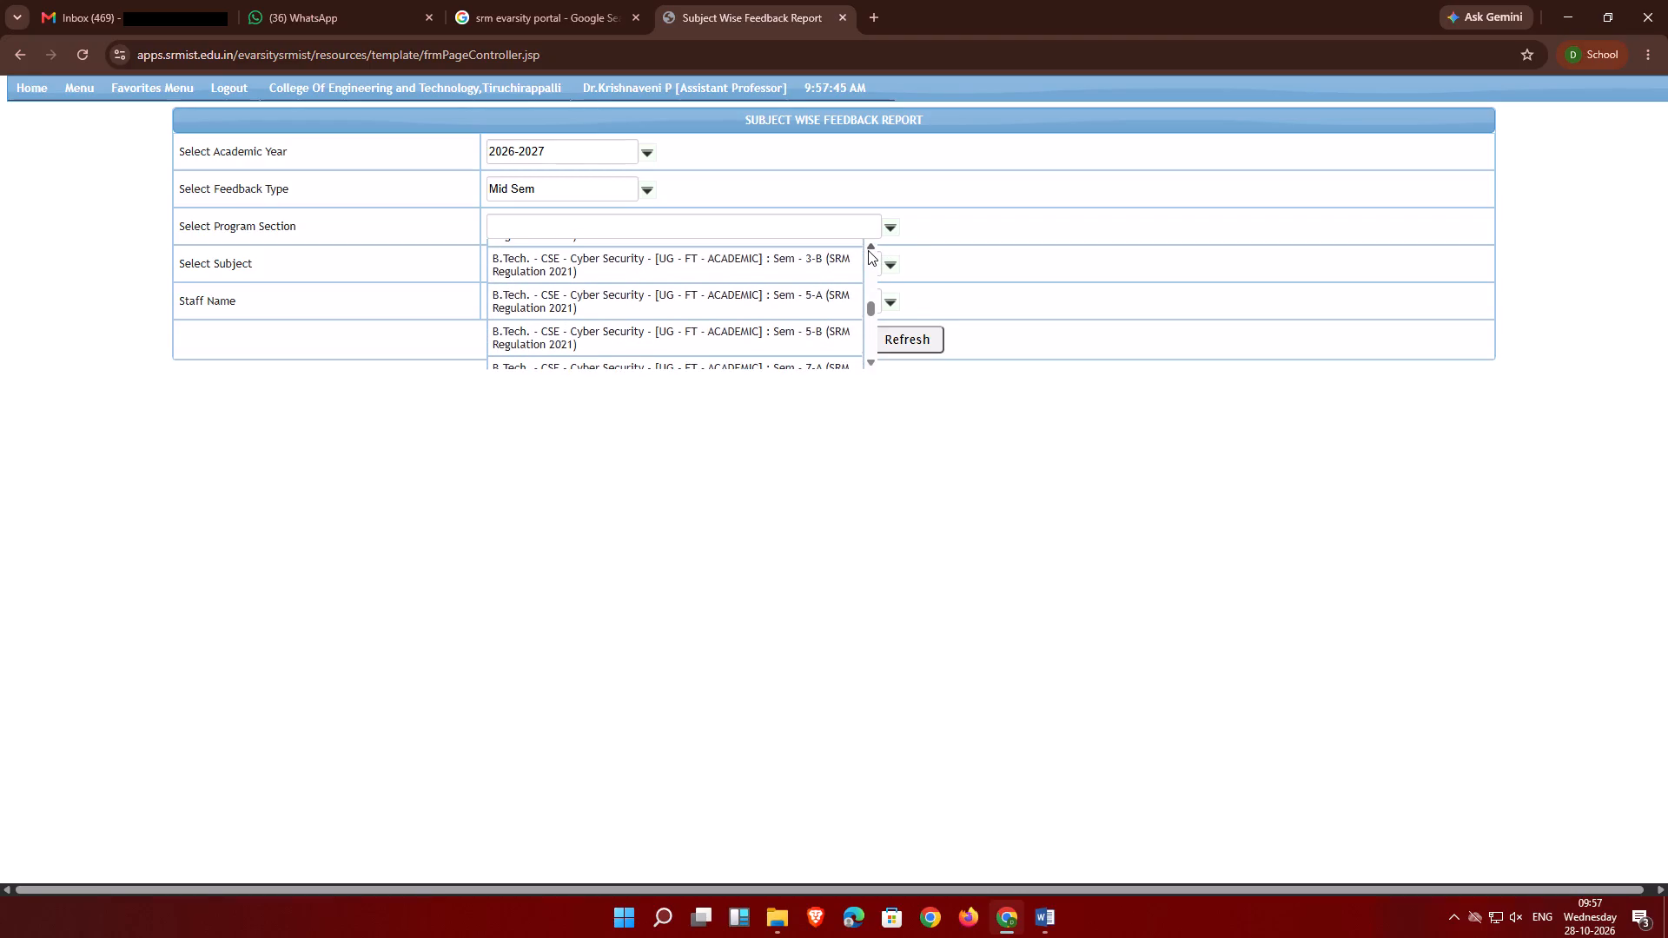
pyautogui.click(868, 250)
pyautogui.click(868, 250)
pyautogui.click(868, 250)
pyautogui.tripleClick(868, 250)
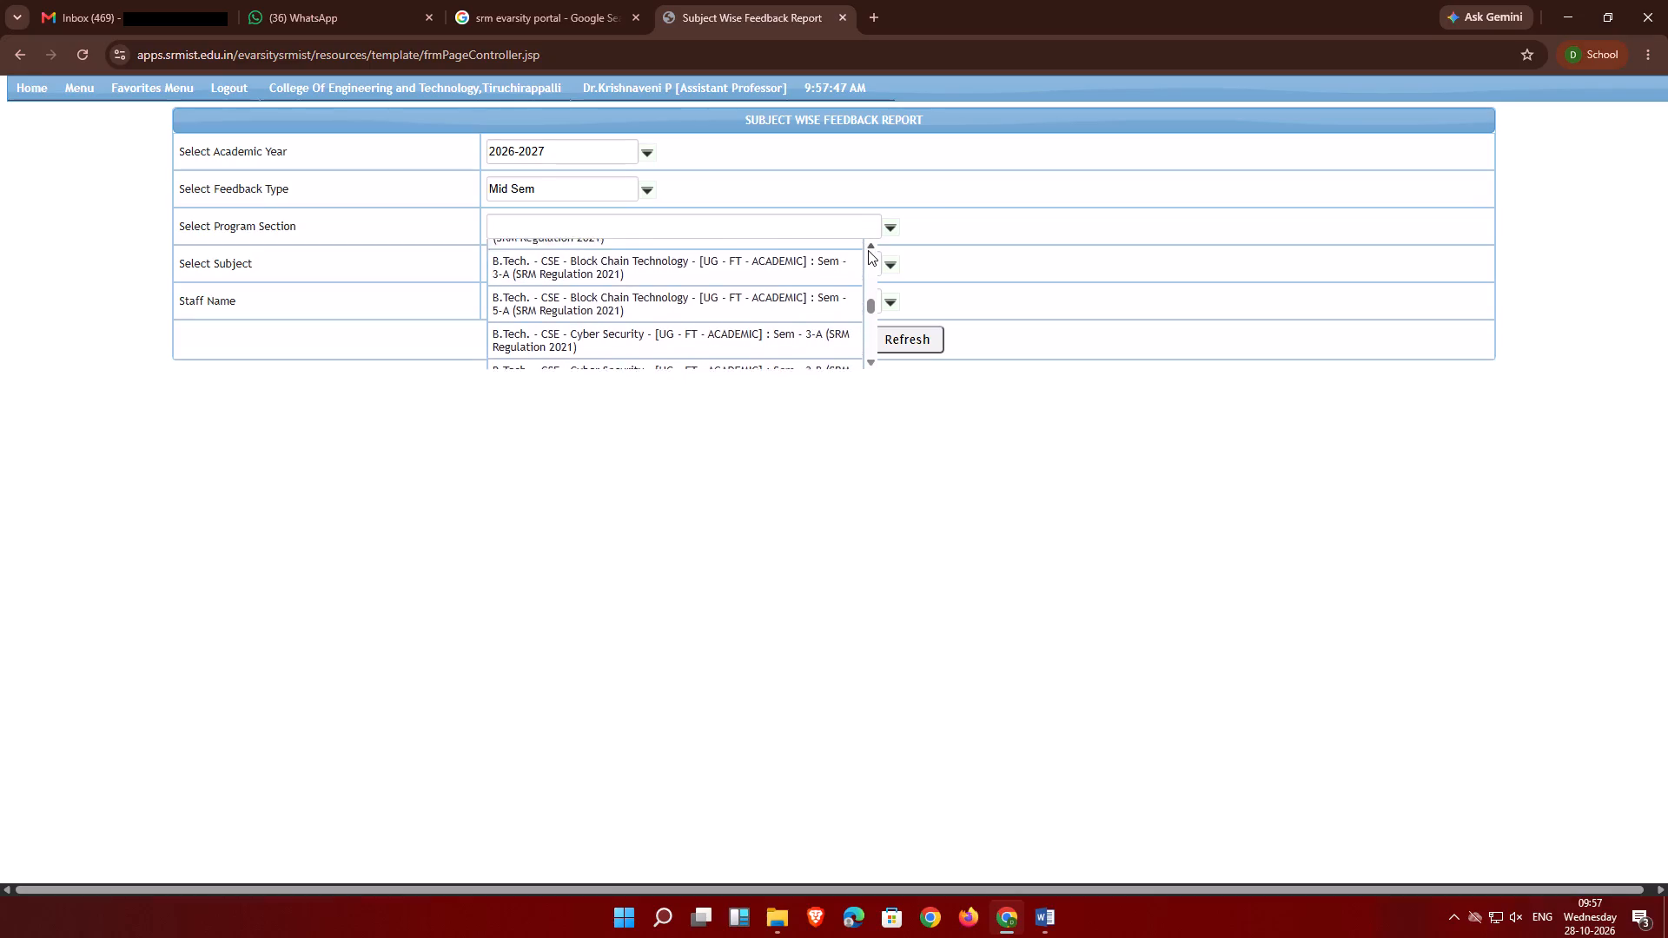
pyautogui.tripleClick(867, 362)
pyautogui.tripleClick(867, 362)
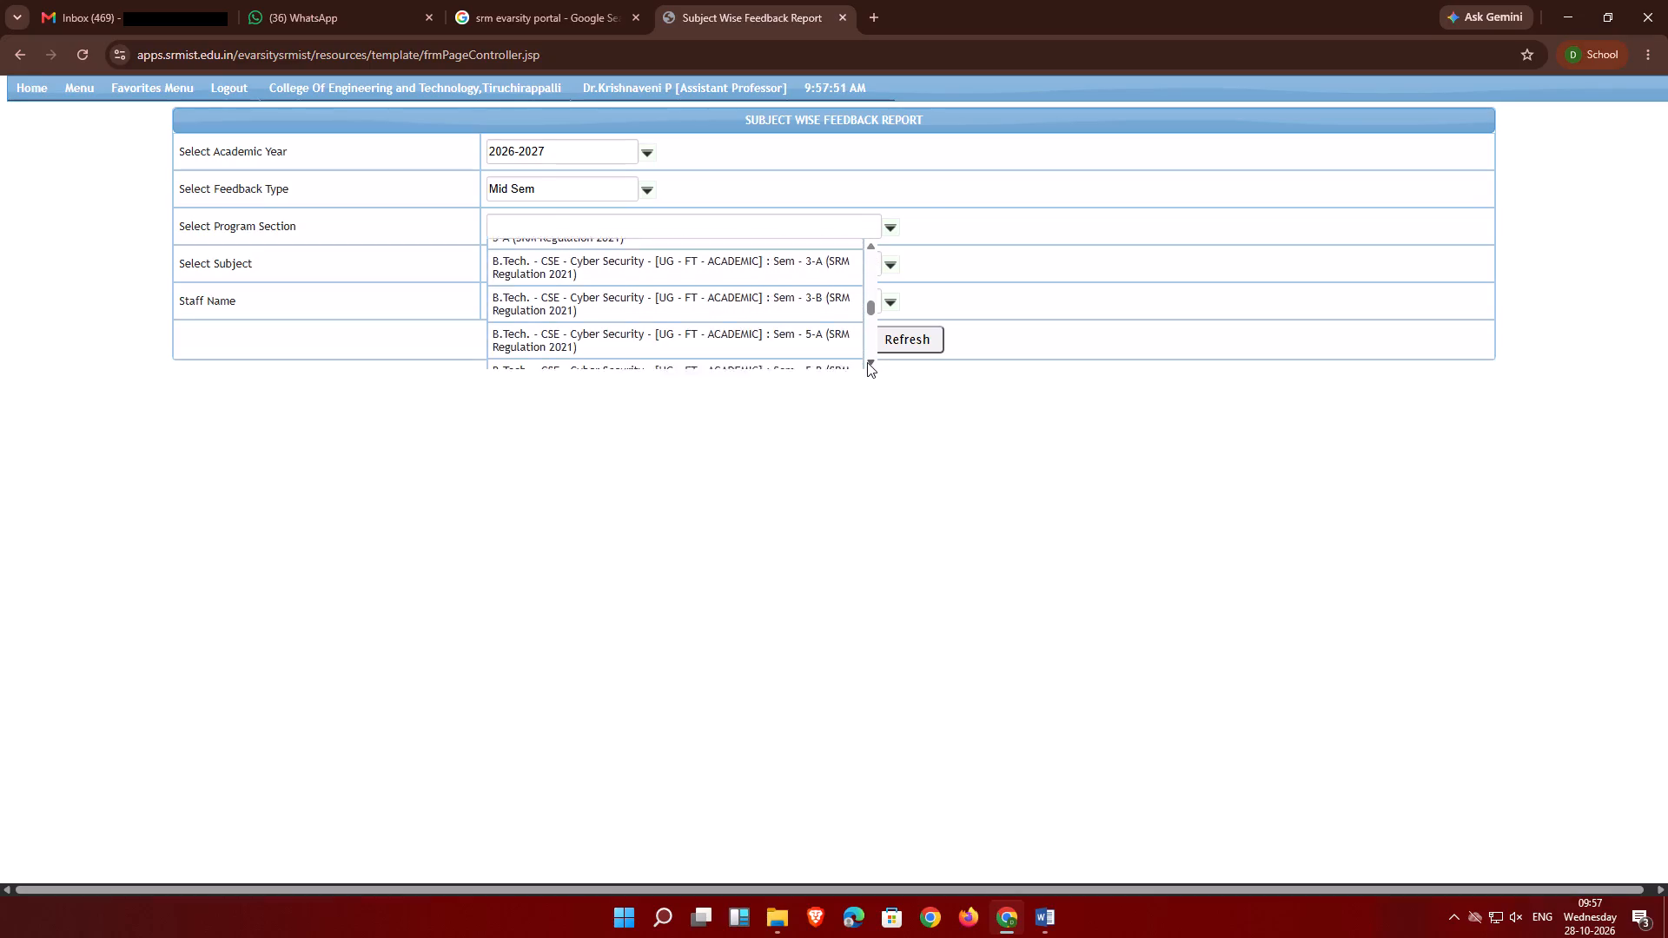
pyautogui.tripleClick(867, 362)
pyautogui.click(867, 362)
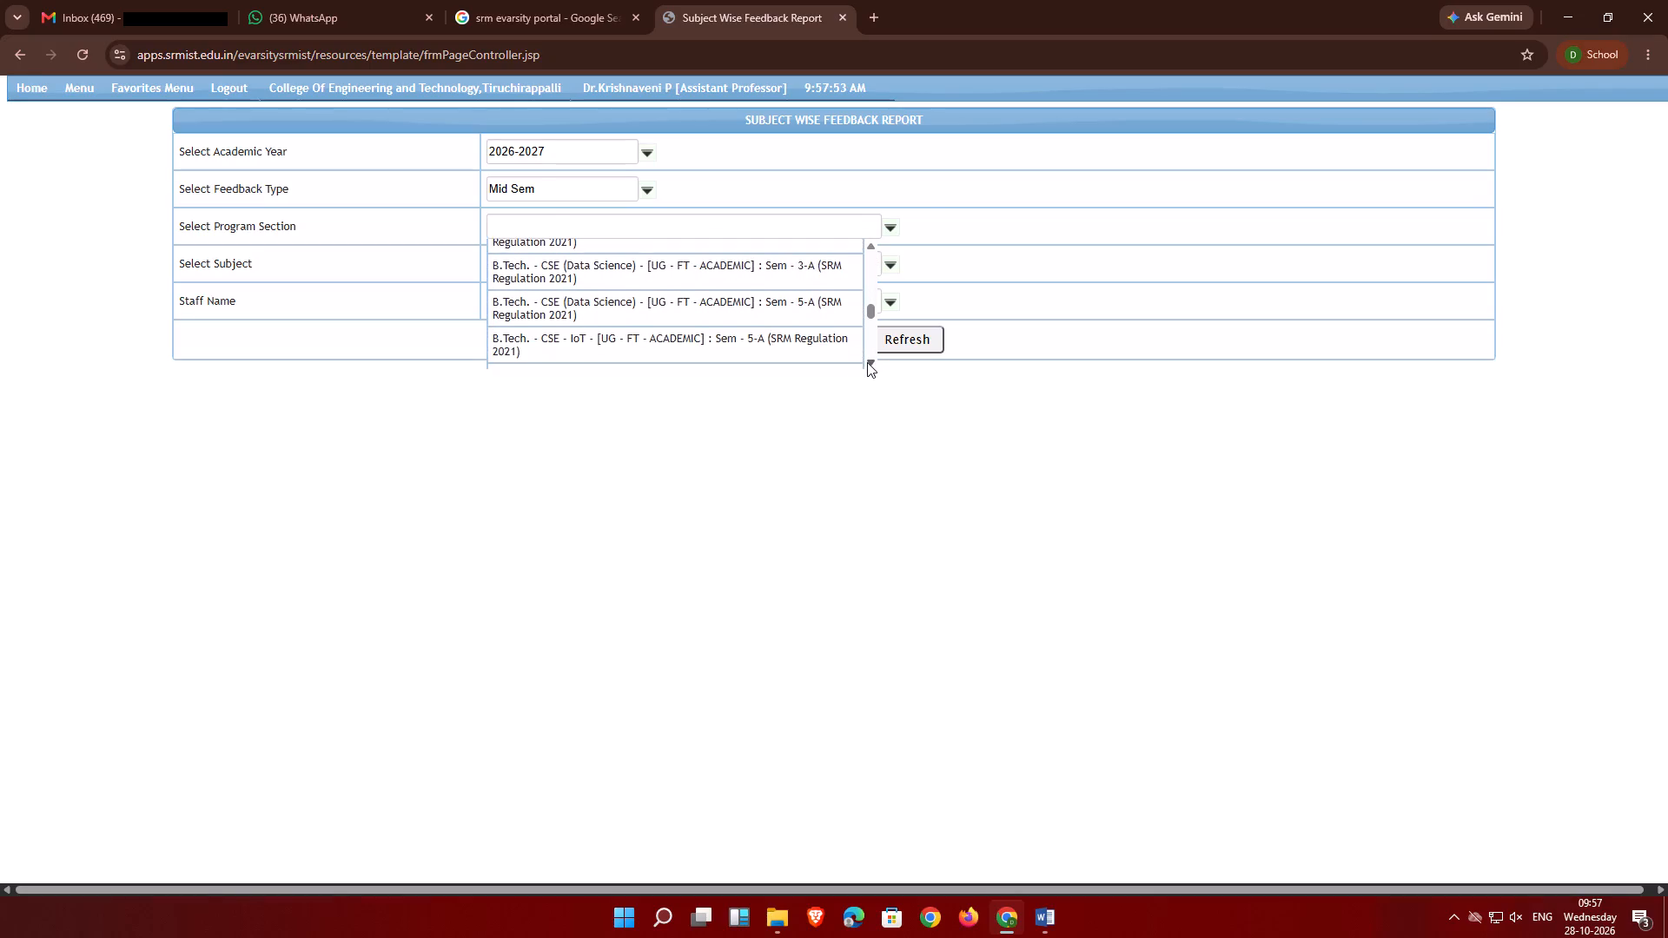
pyautogui.click(692, 302)
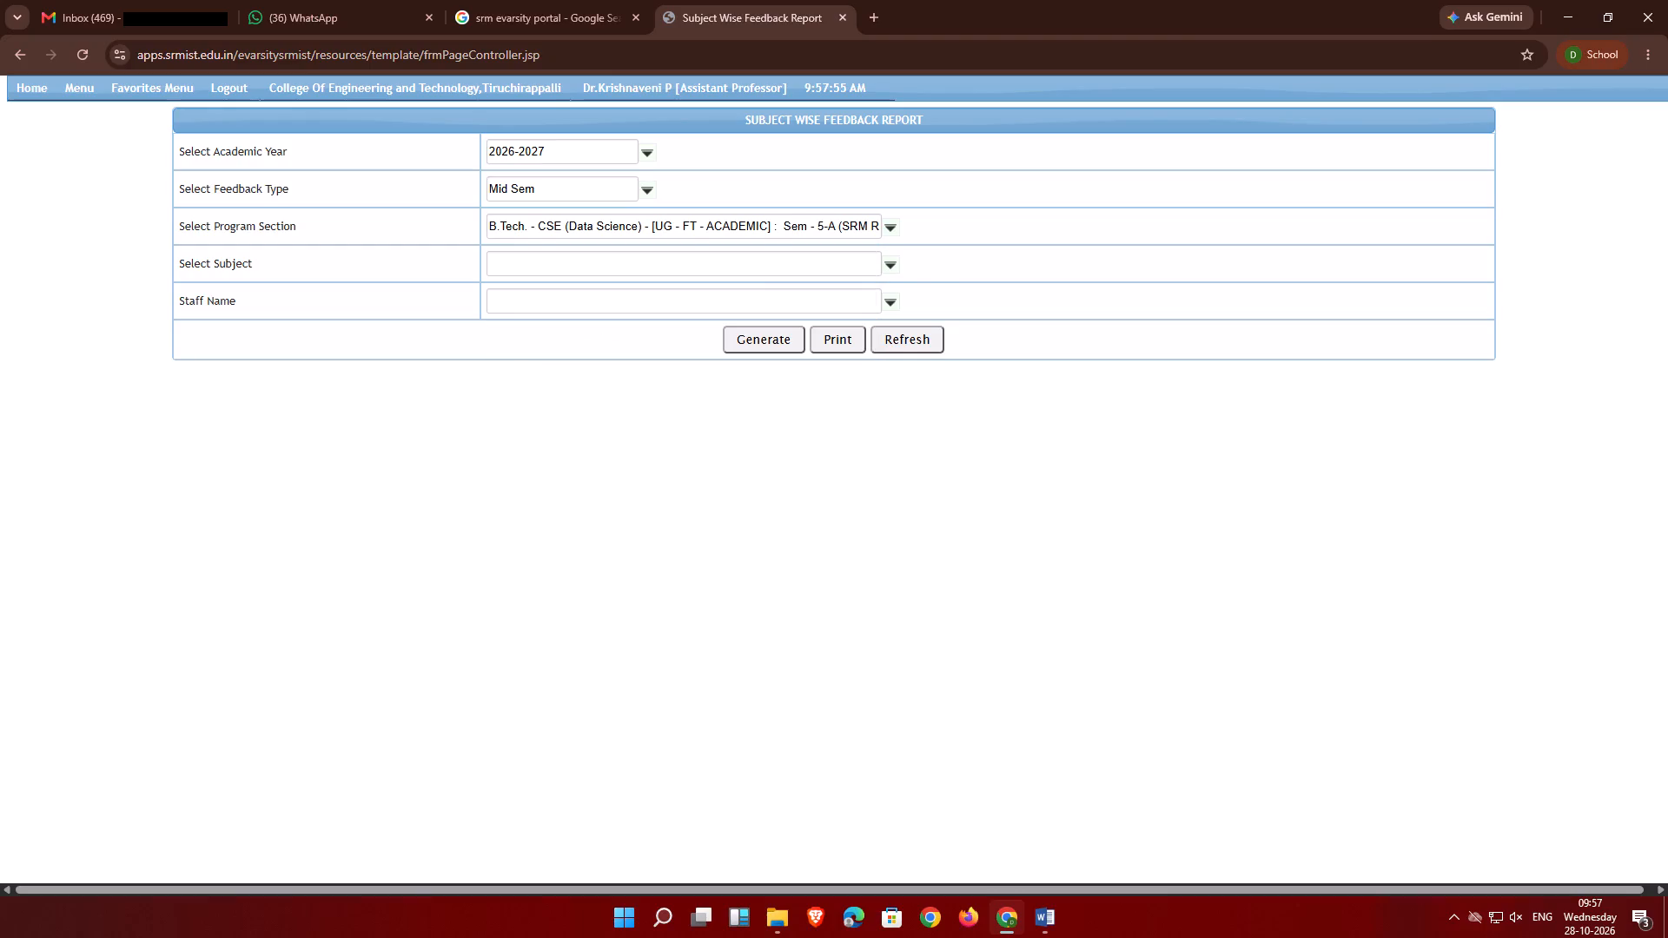
# Generate the feedback report for 21CSE321T-DATA WAREHOUSING AND DATA MINING-Theory with its listed staff member.
pyautogui.click(885, 262)
pyautogui.click(693, 388)
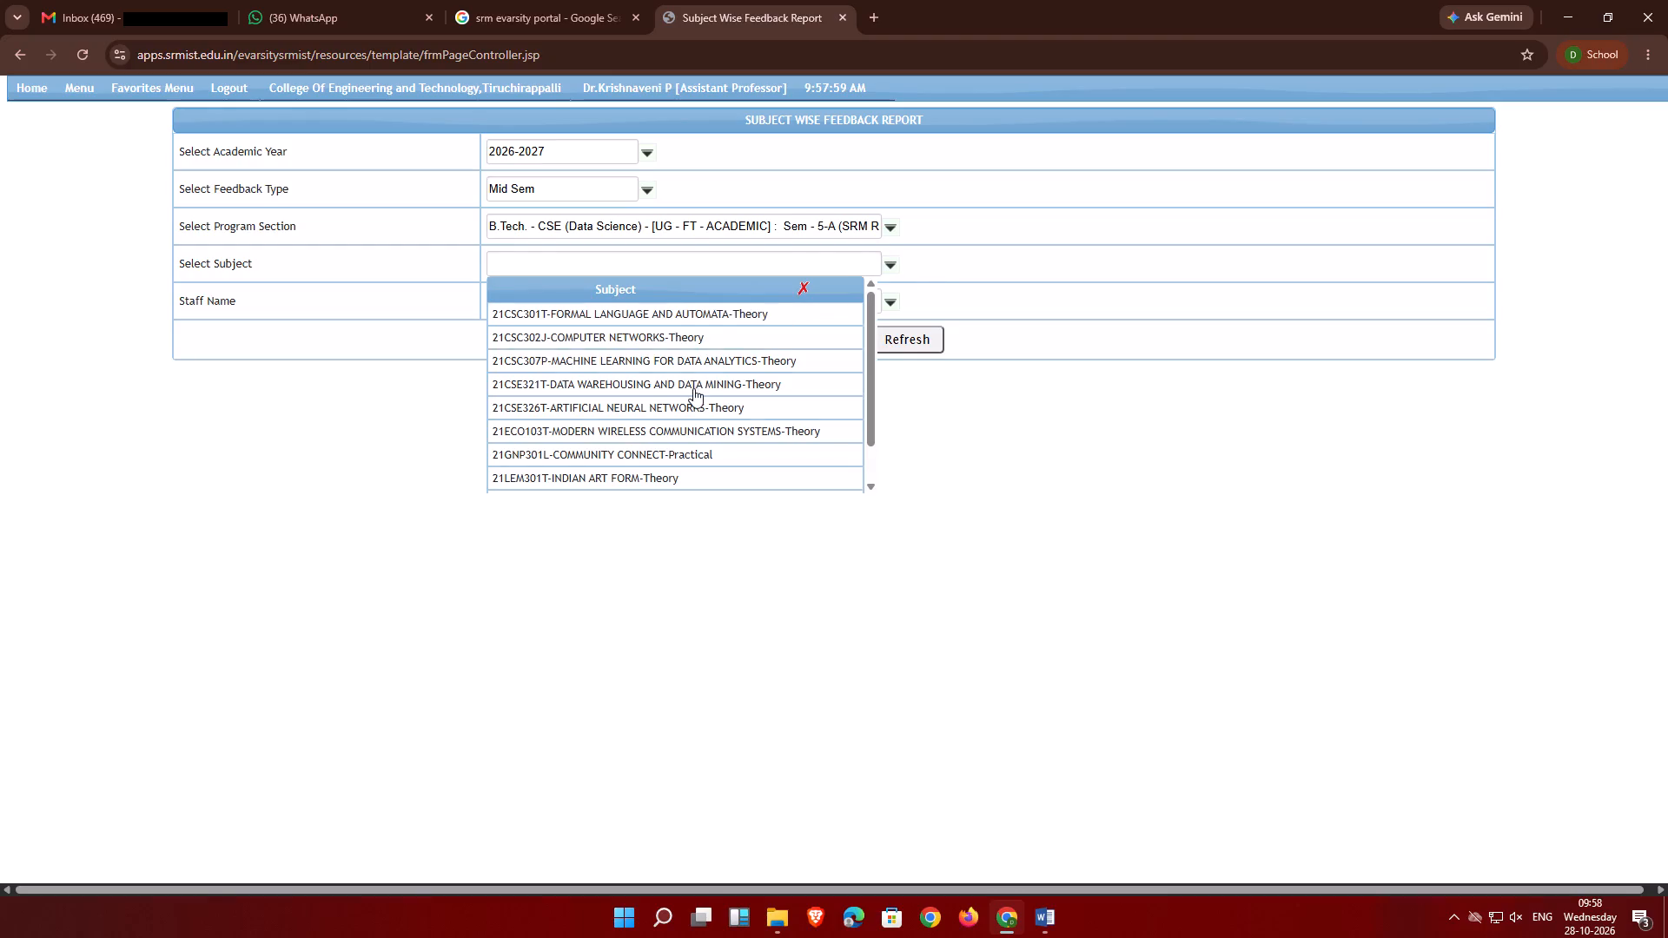
pyautogui.click(890, 307)
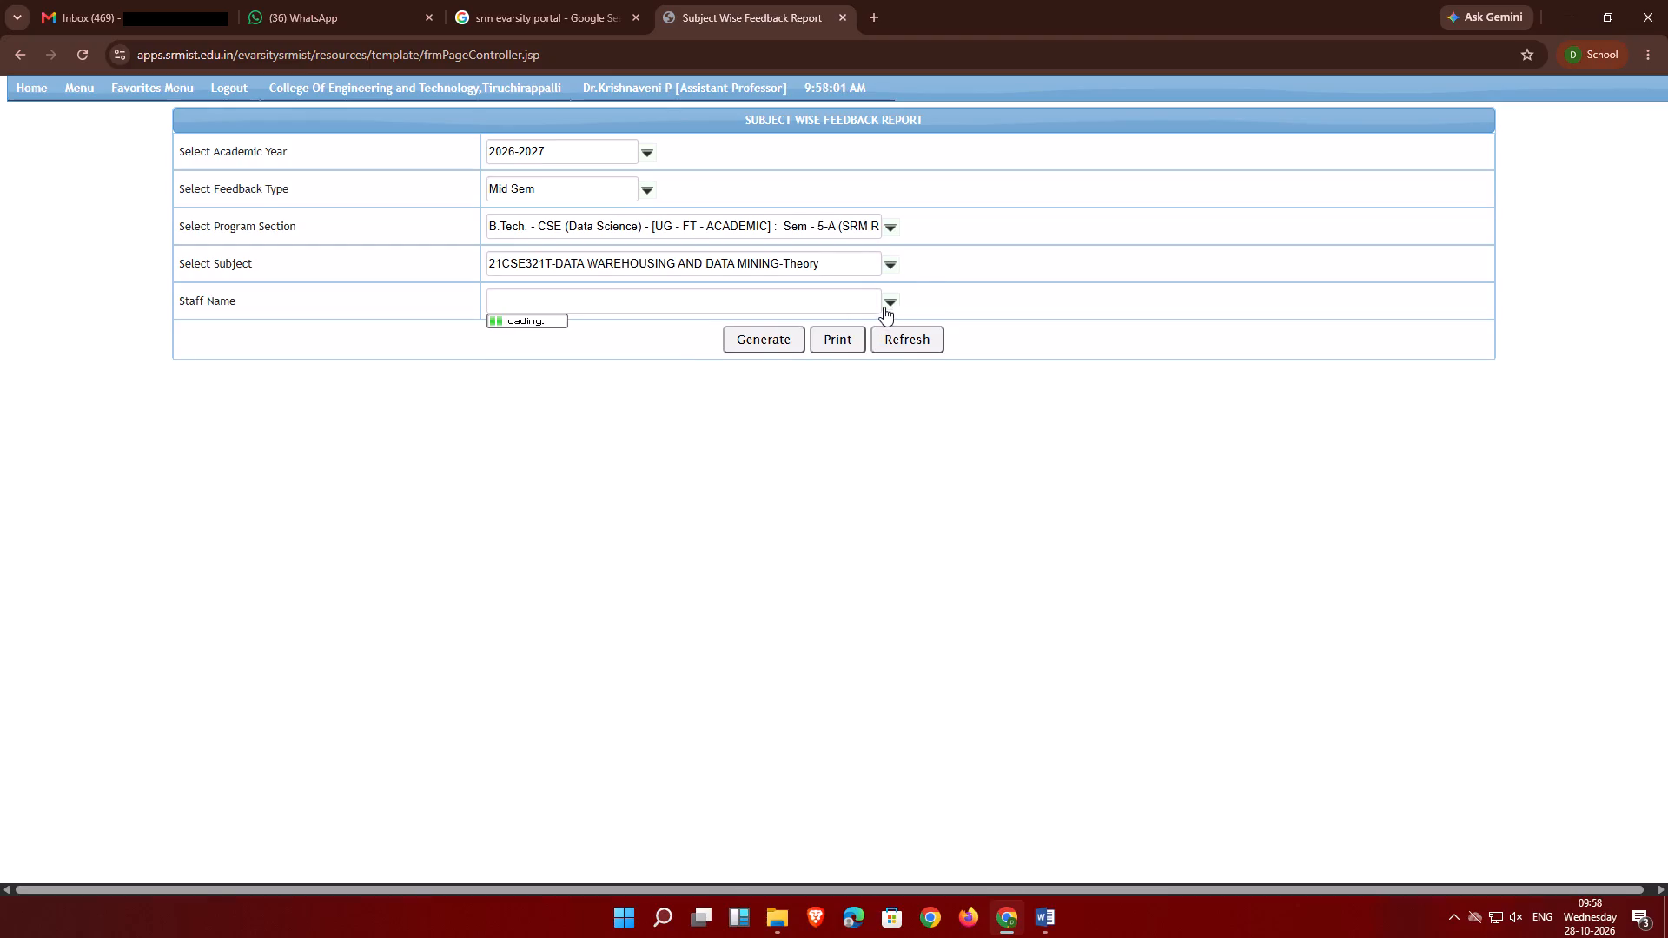
pyautogui.click(542, 351)
pyautogui.click(779, 340)
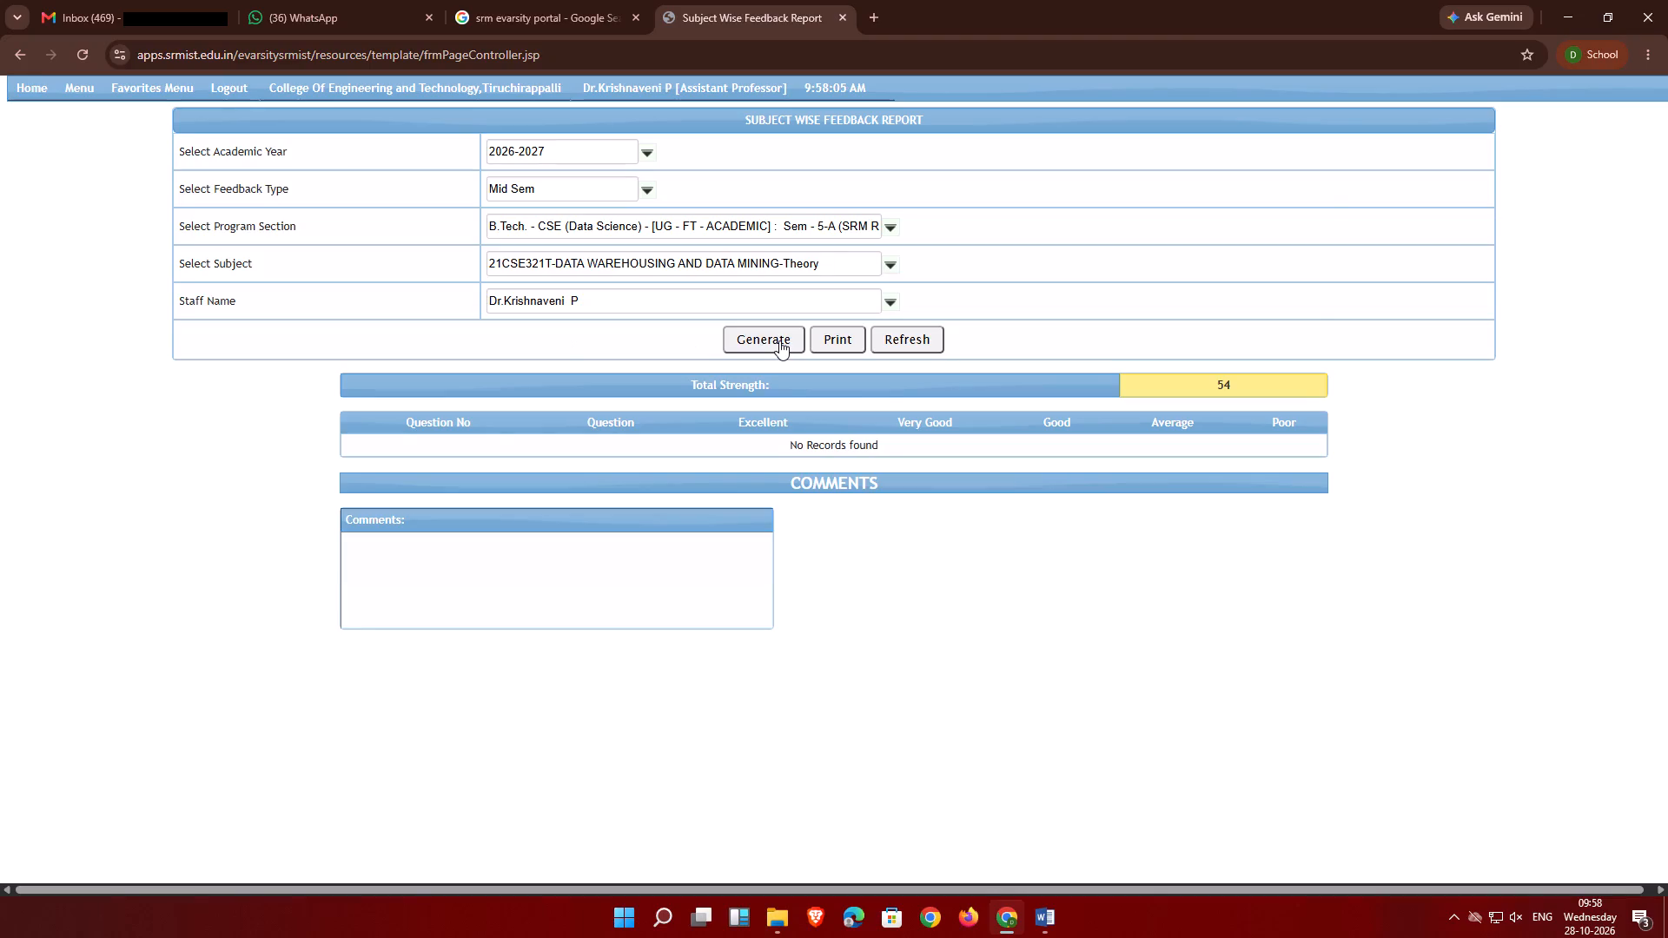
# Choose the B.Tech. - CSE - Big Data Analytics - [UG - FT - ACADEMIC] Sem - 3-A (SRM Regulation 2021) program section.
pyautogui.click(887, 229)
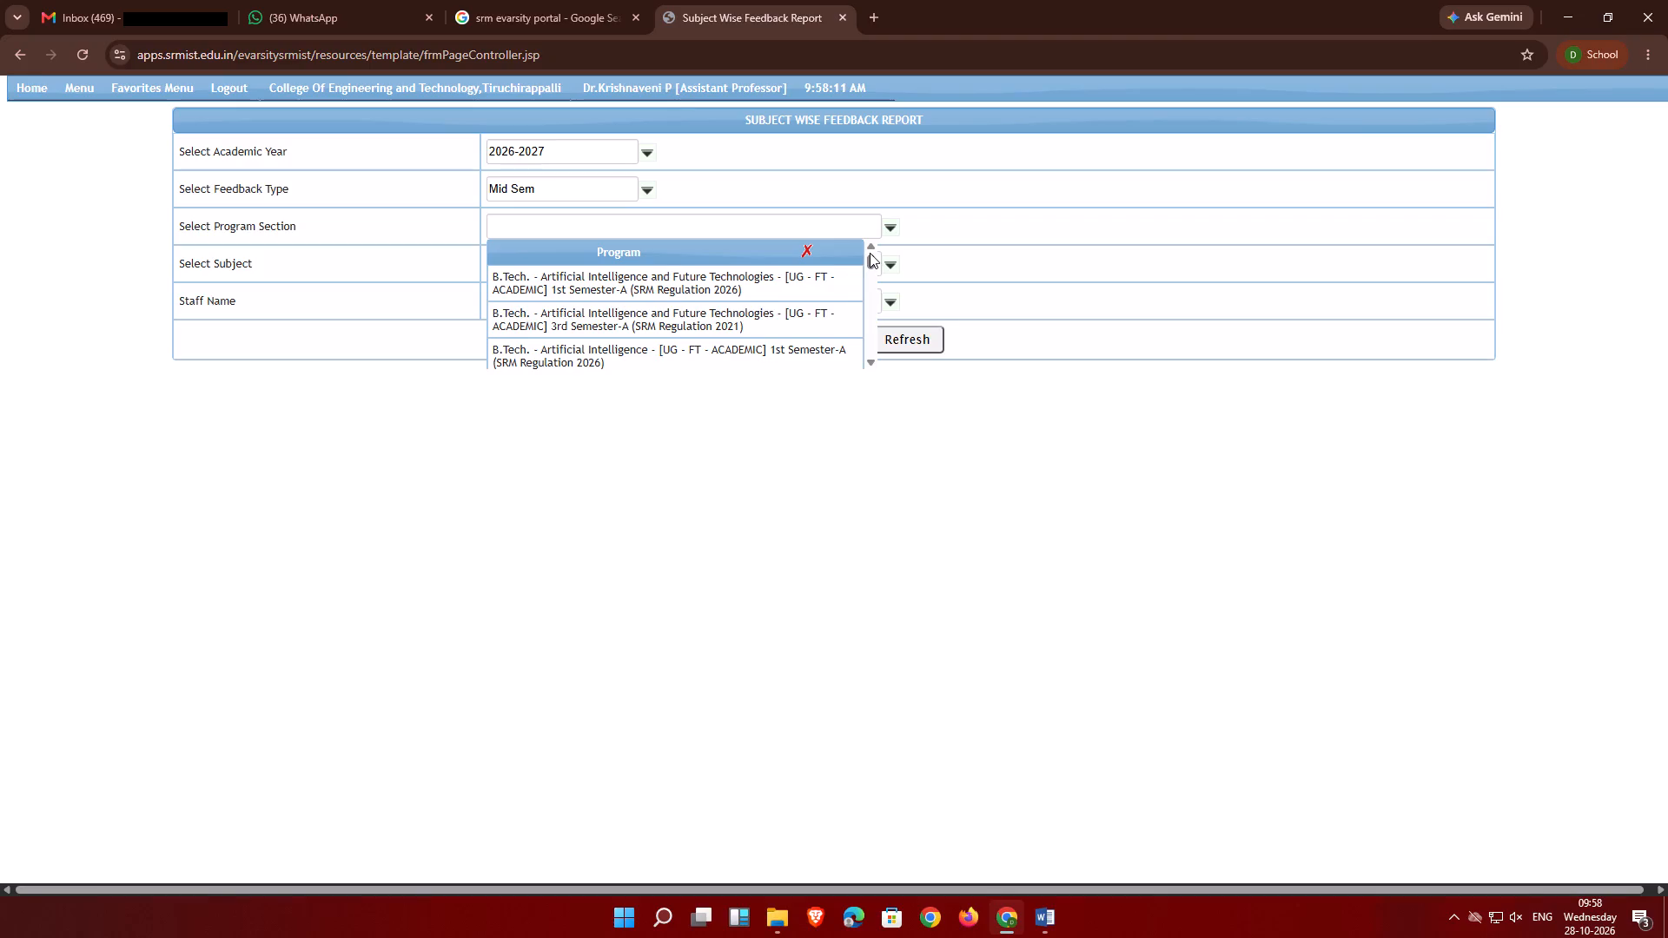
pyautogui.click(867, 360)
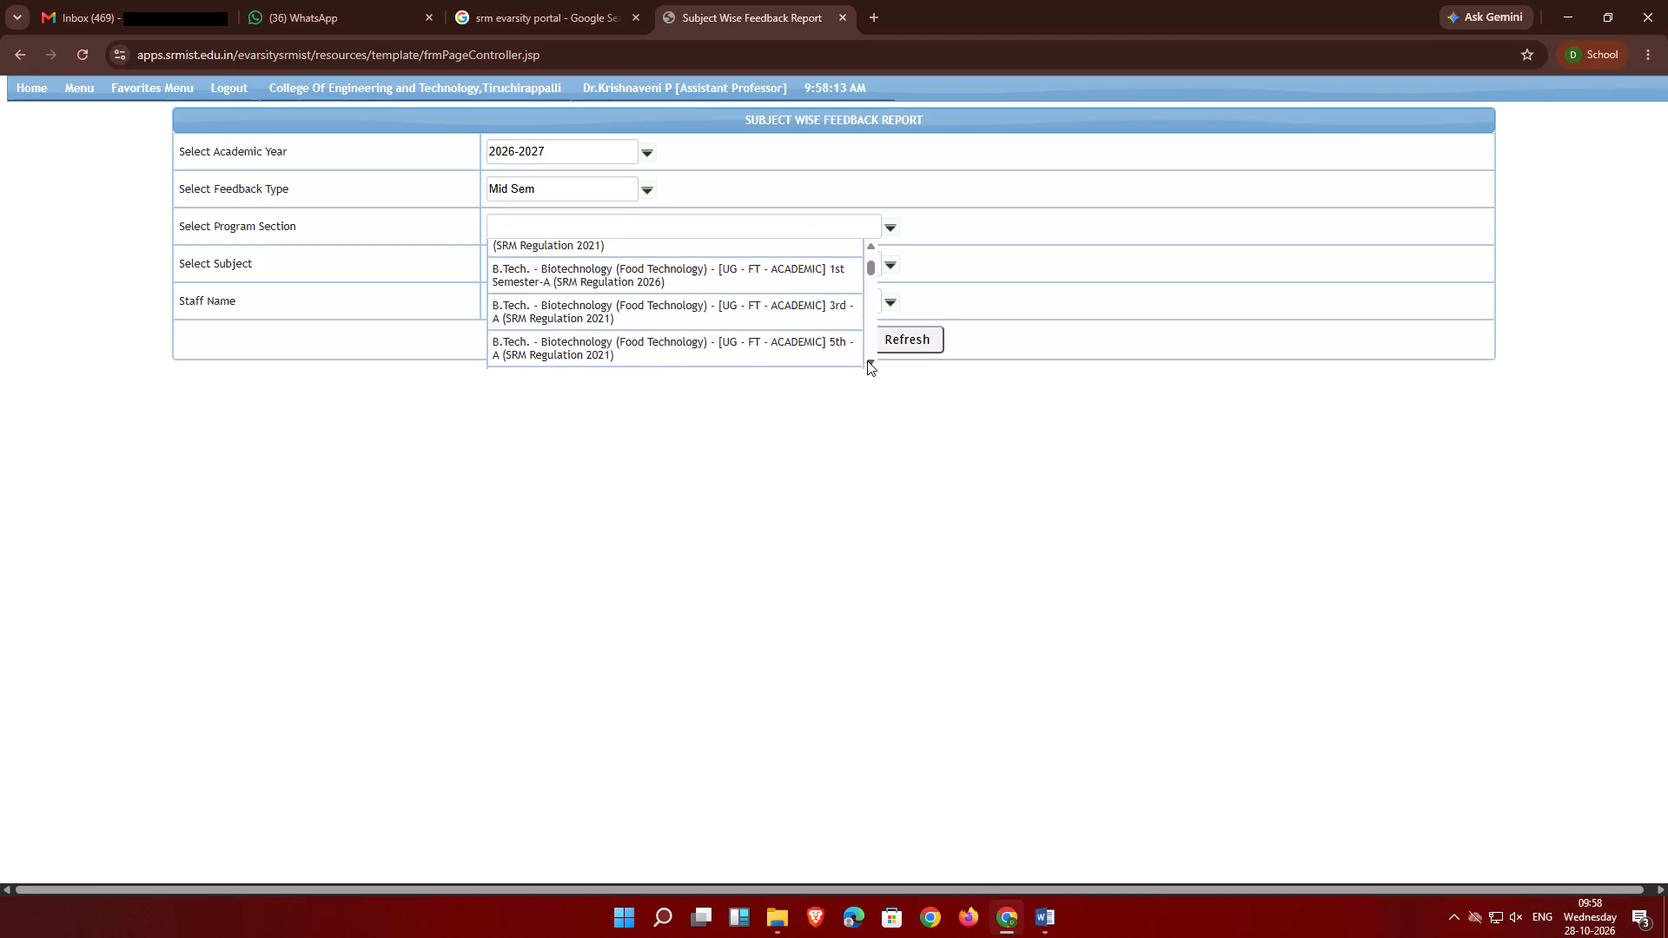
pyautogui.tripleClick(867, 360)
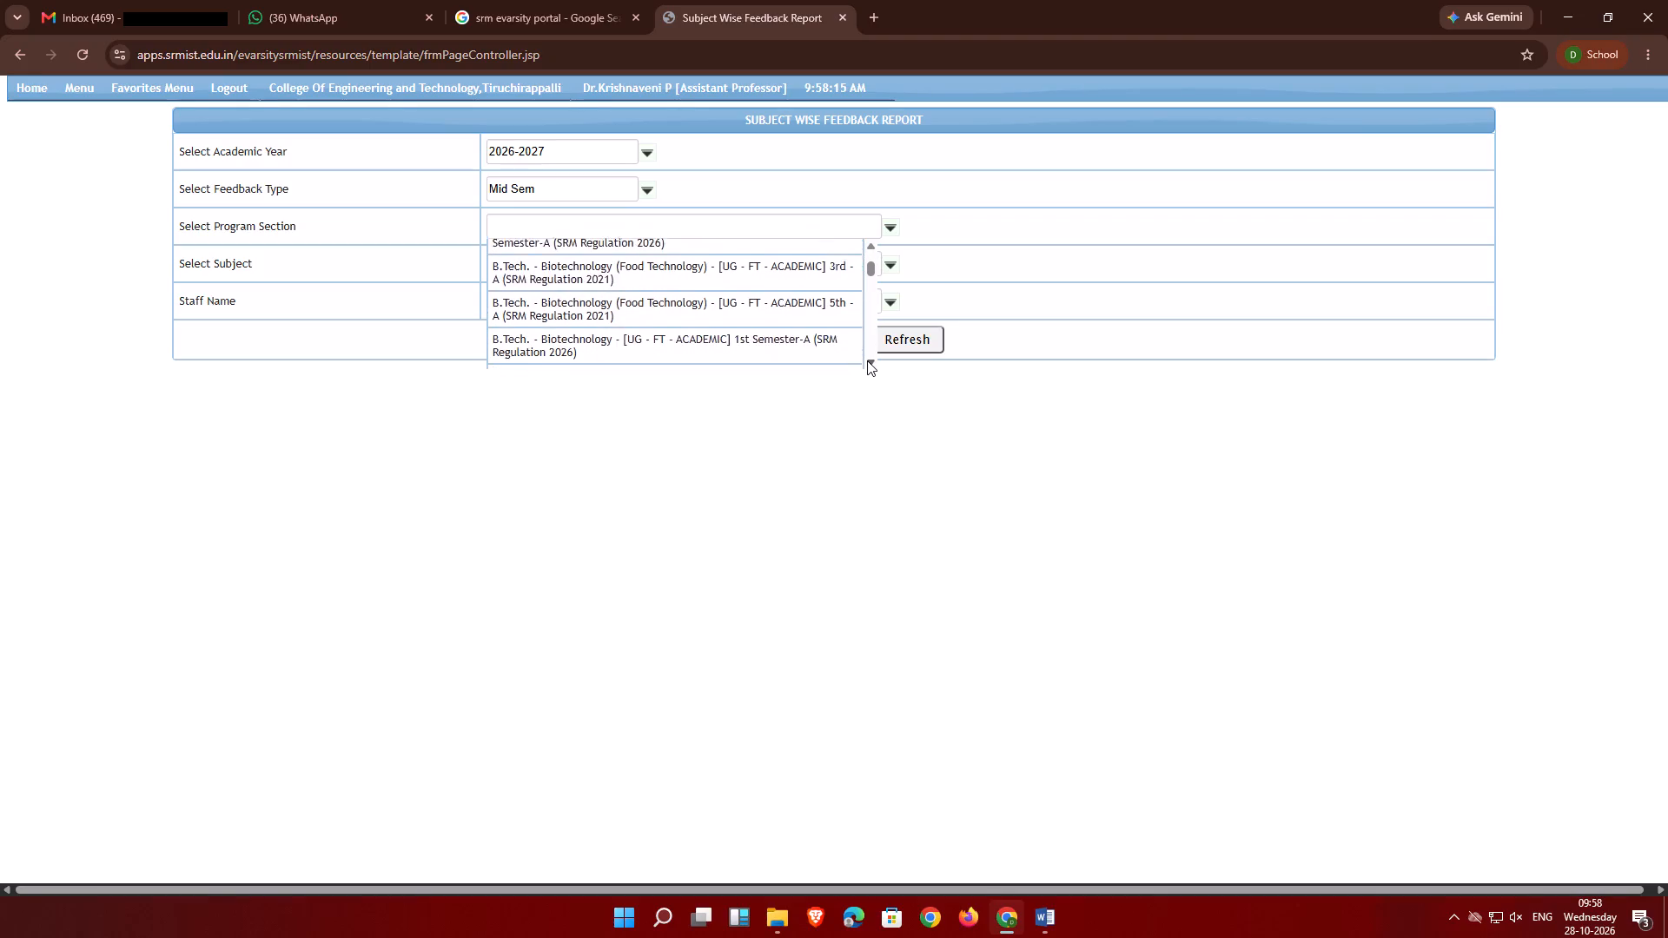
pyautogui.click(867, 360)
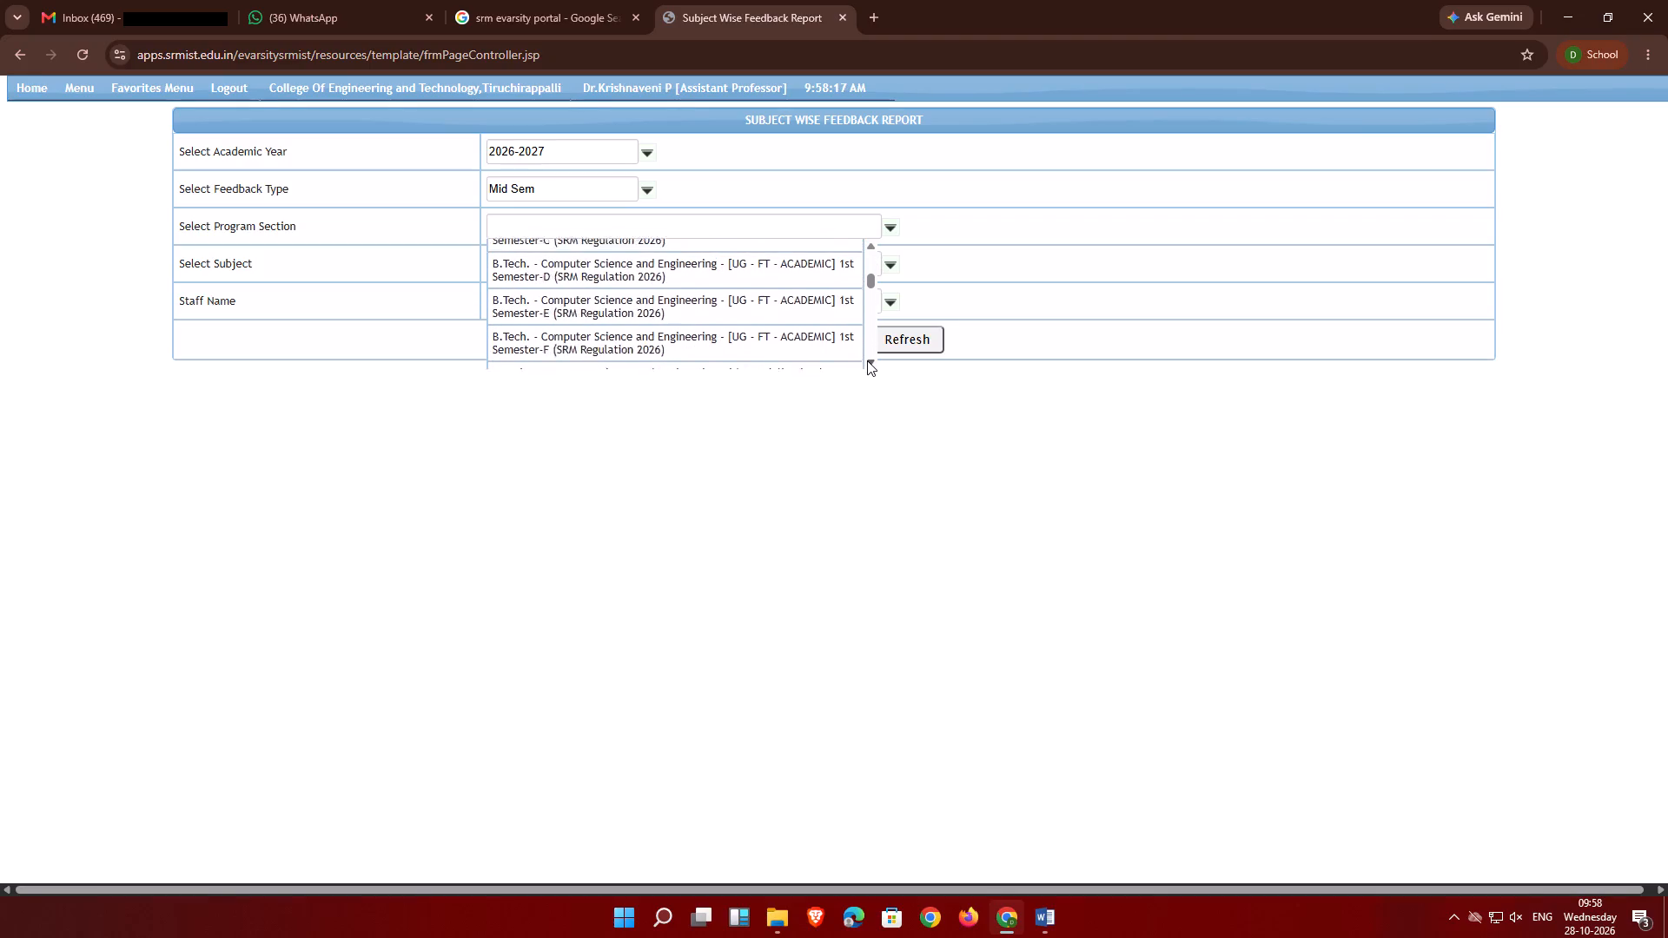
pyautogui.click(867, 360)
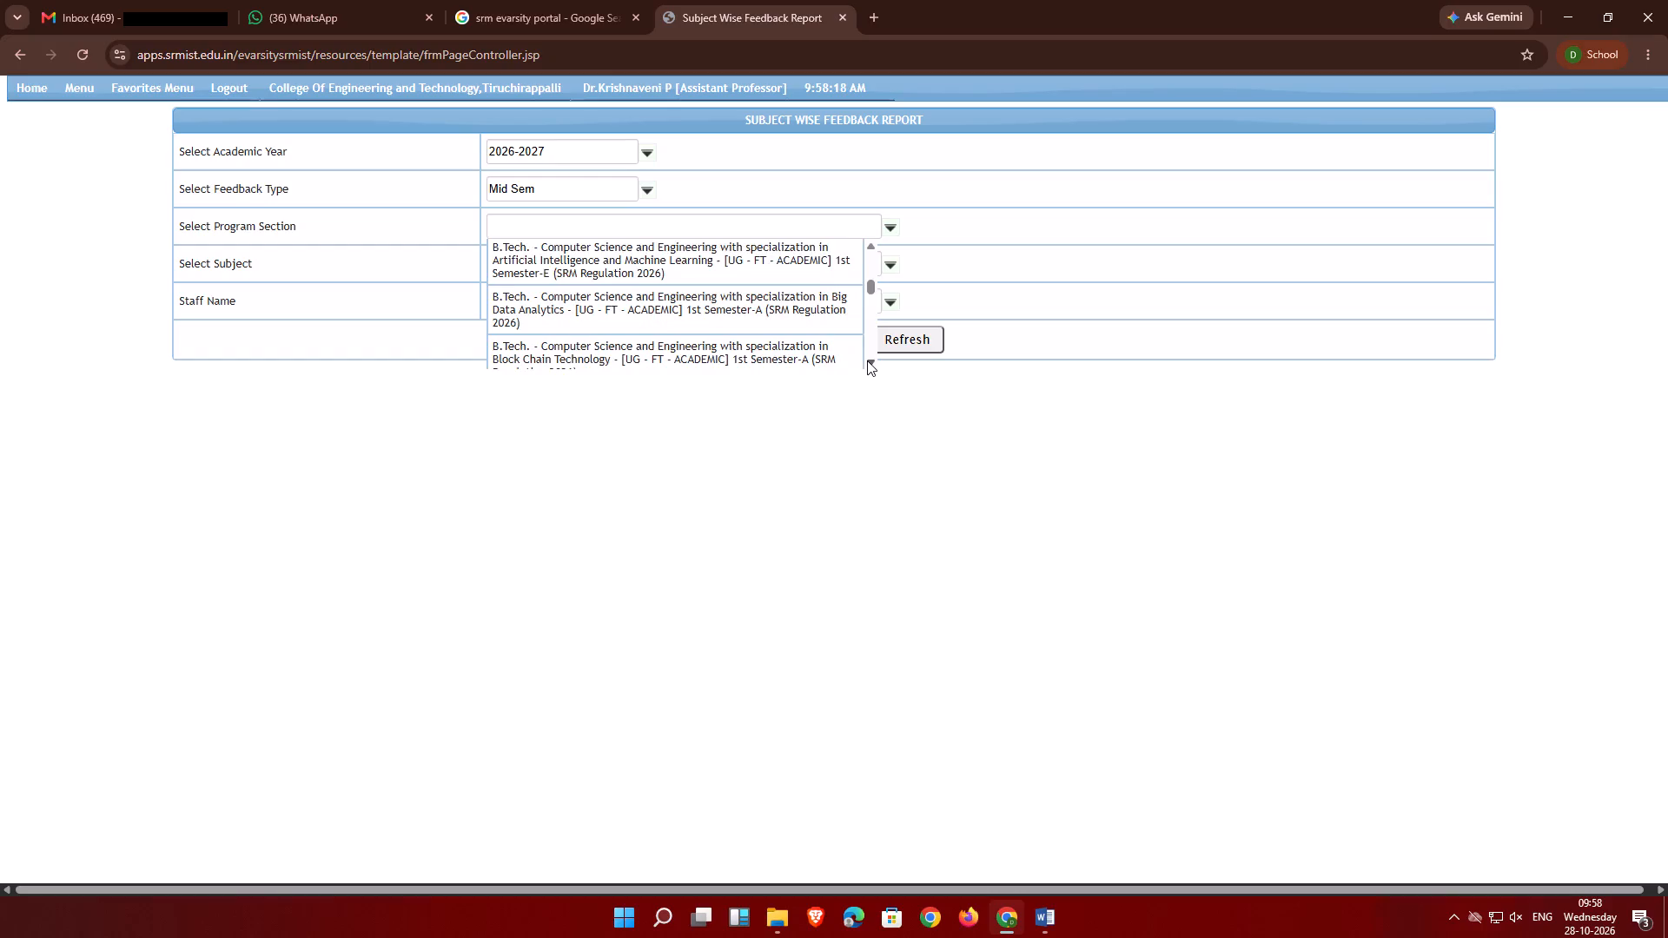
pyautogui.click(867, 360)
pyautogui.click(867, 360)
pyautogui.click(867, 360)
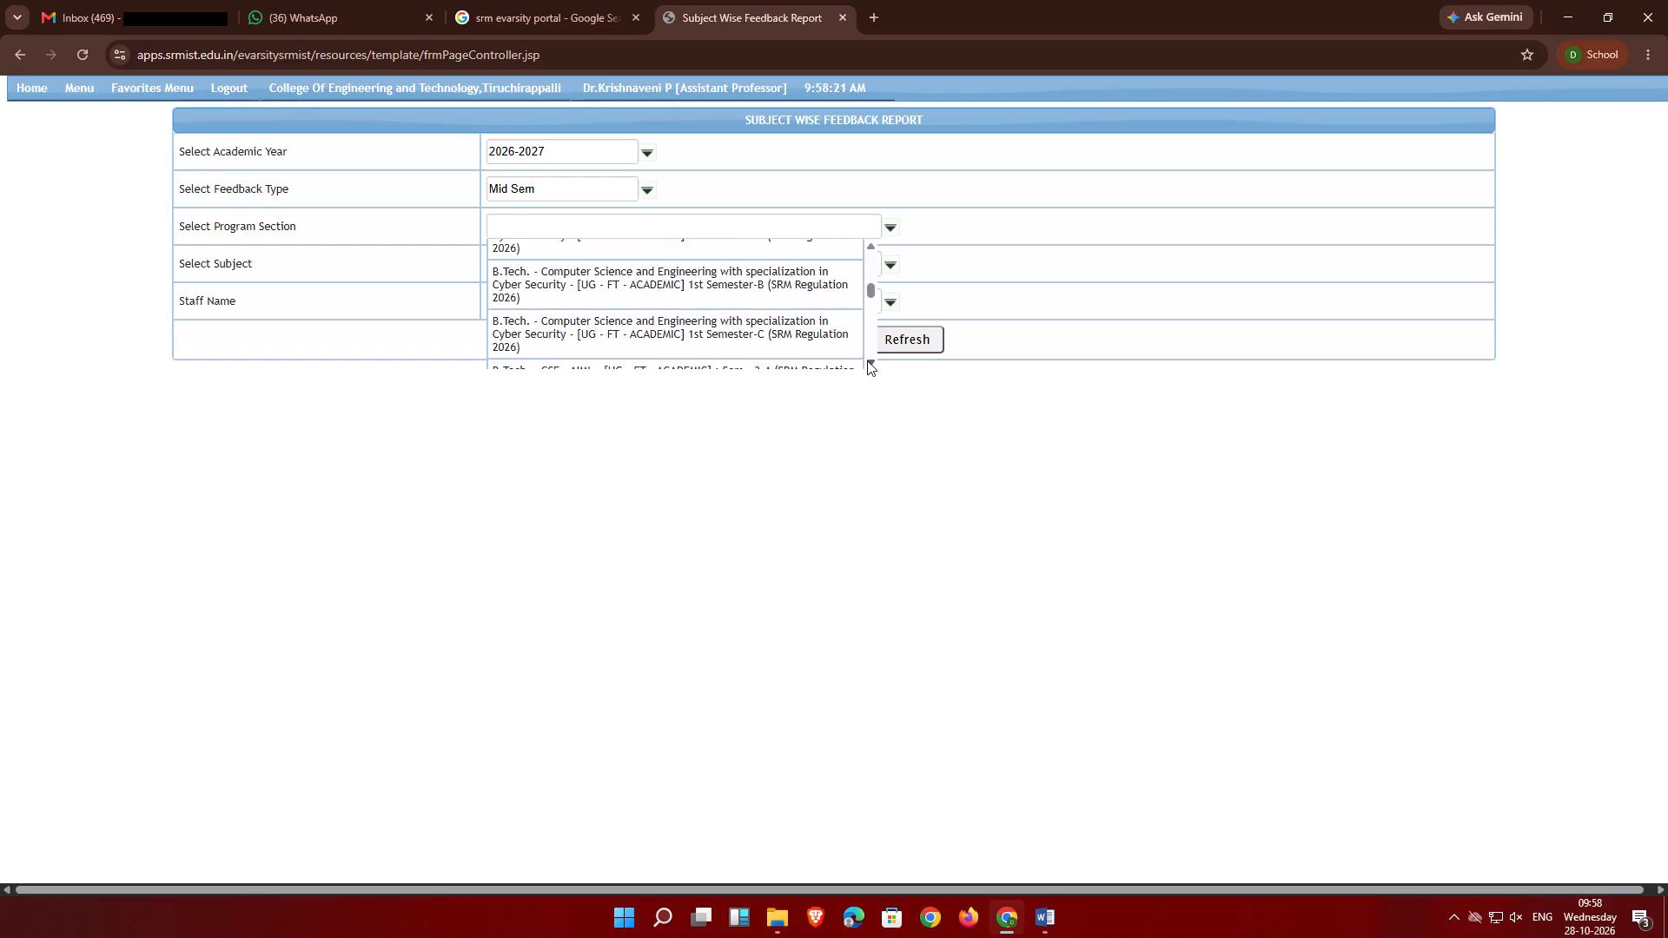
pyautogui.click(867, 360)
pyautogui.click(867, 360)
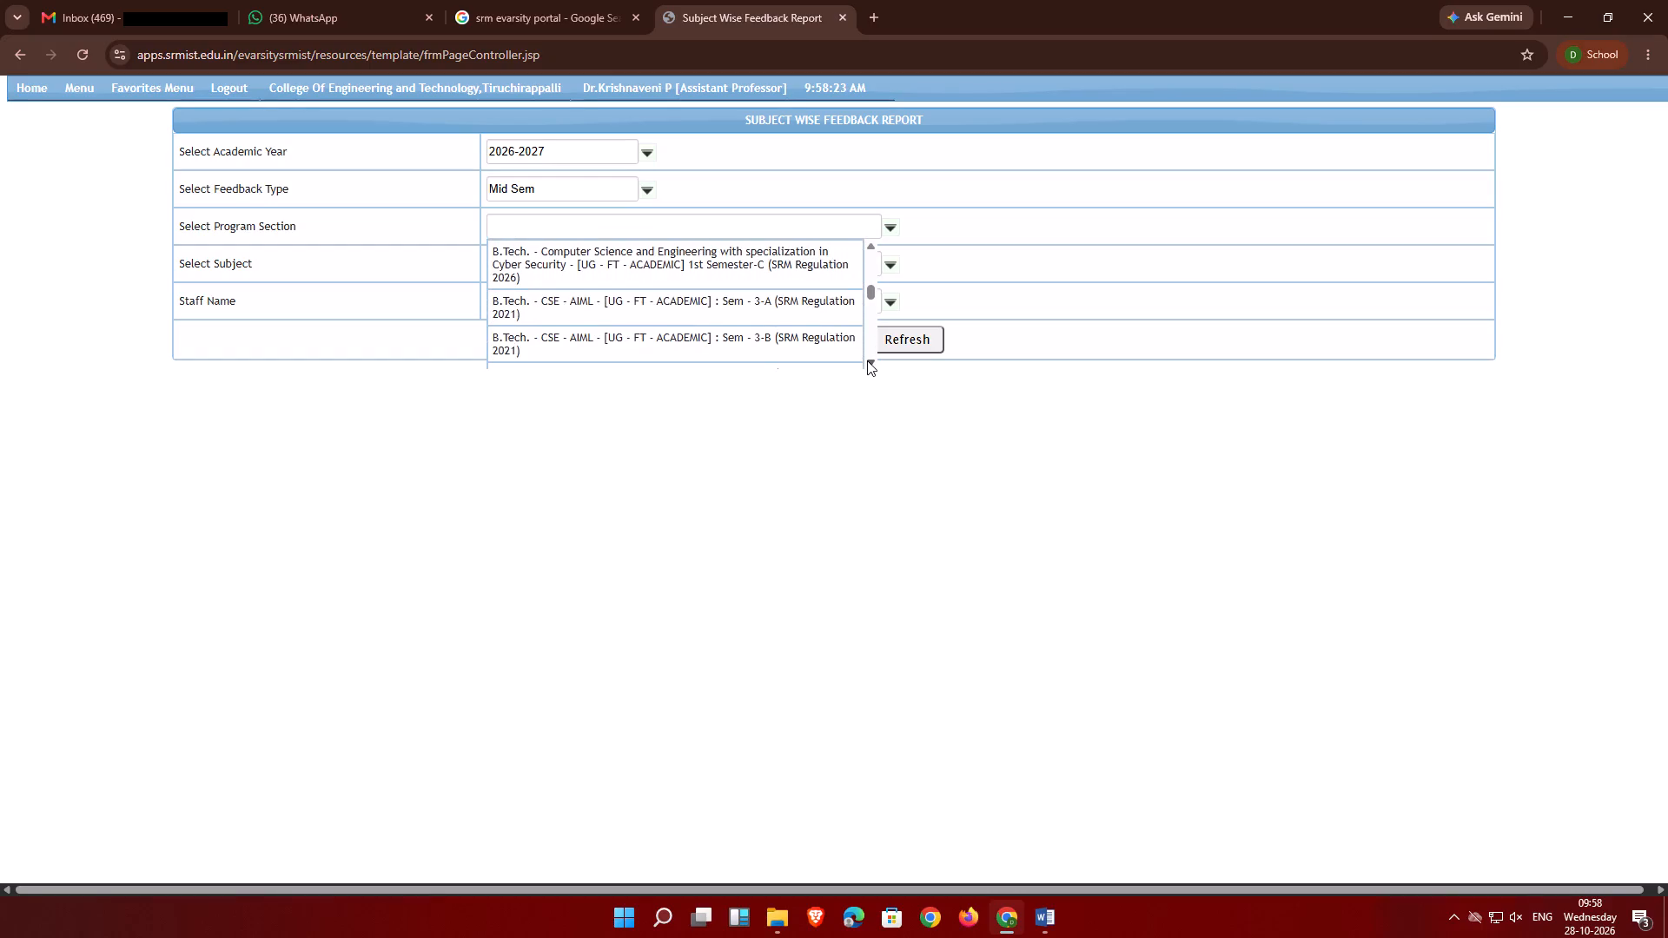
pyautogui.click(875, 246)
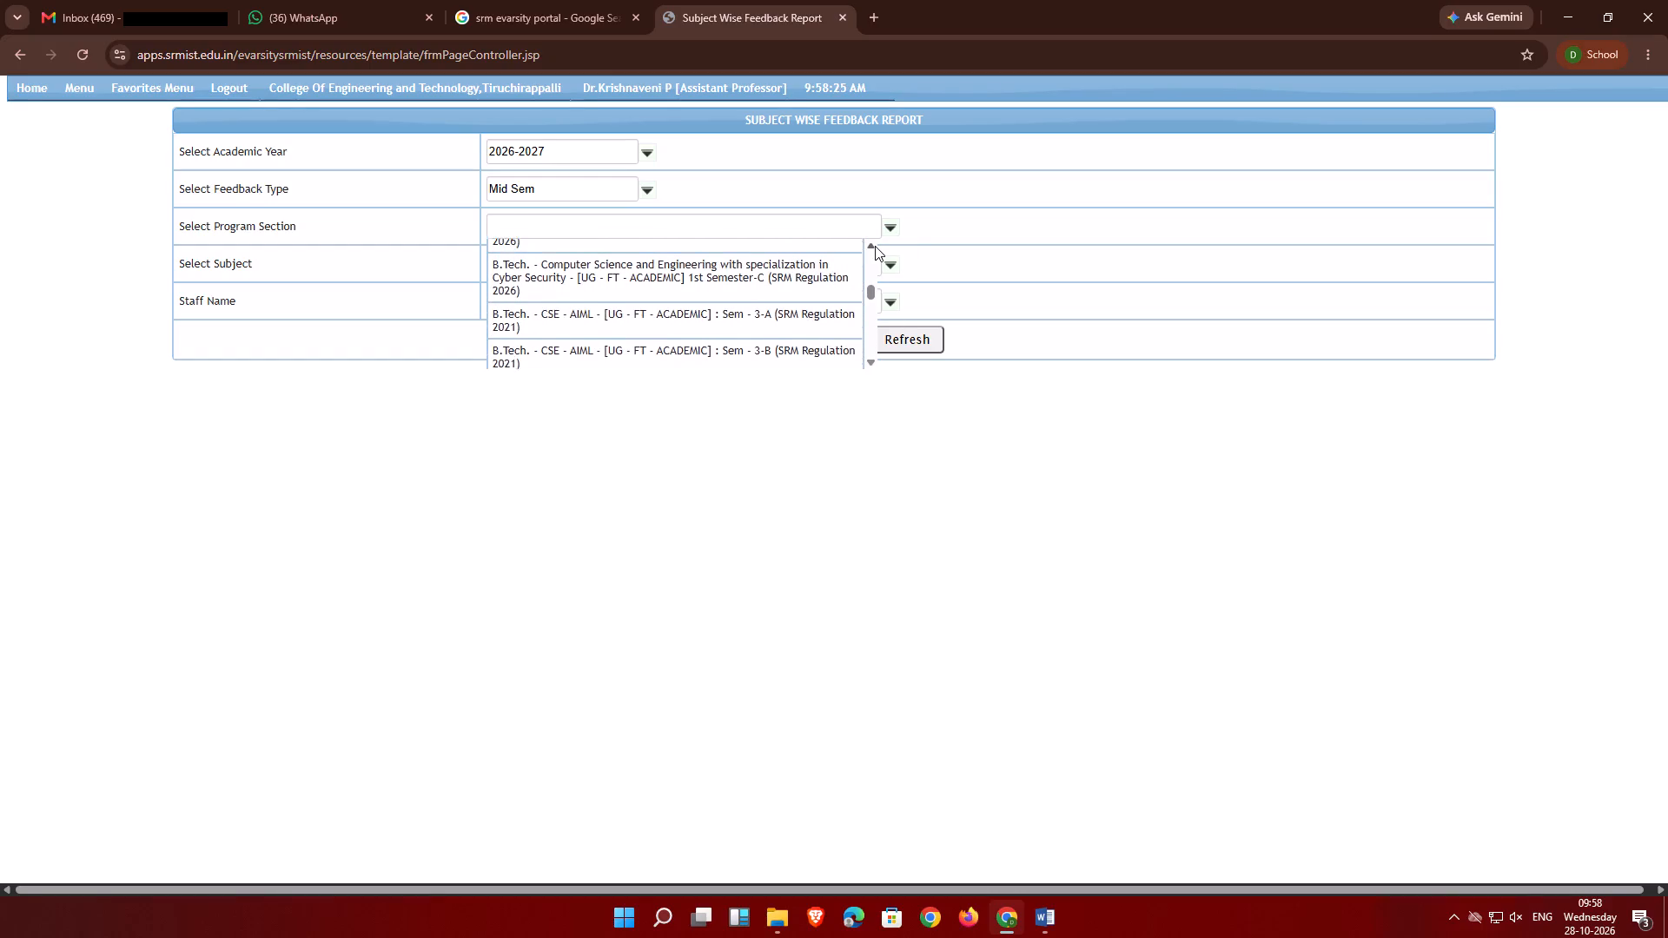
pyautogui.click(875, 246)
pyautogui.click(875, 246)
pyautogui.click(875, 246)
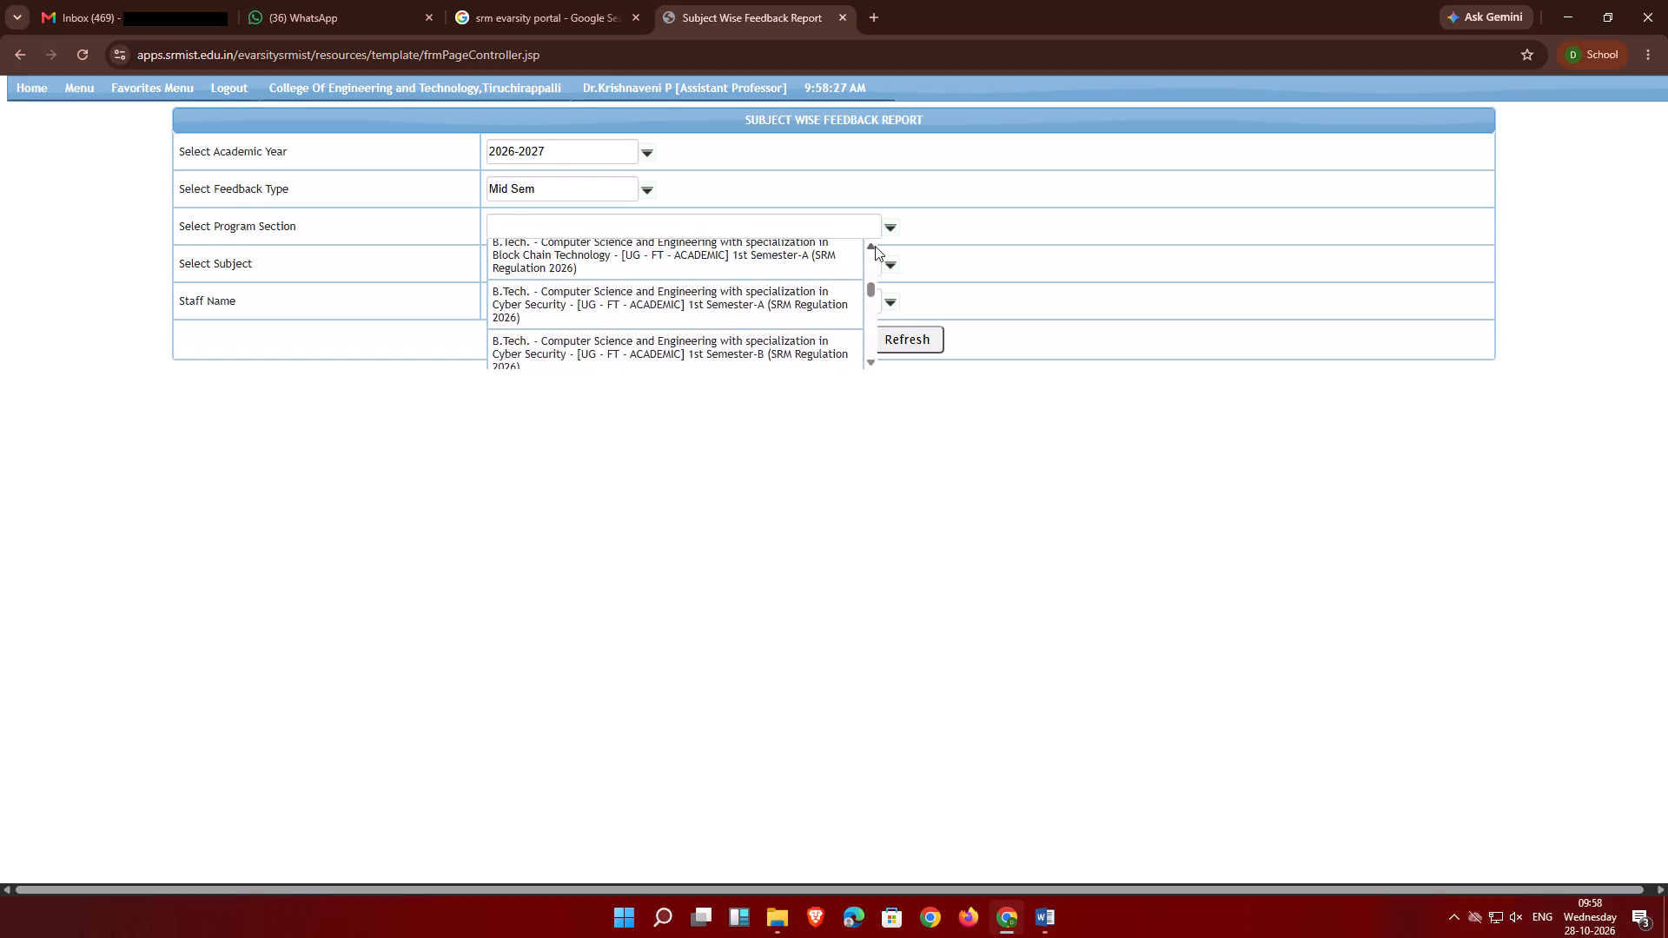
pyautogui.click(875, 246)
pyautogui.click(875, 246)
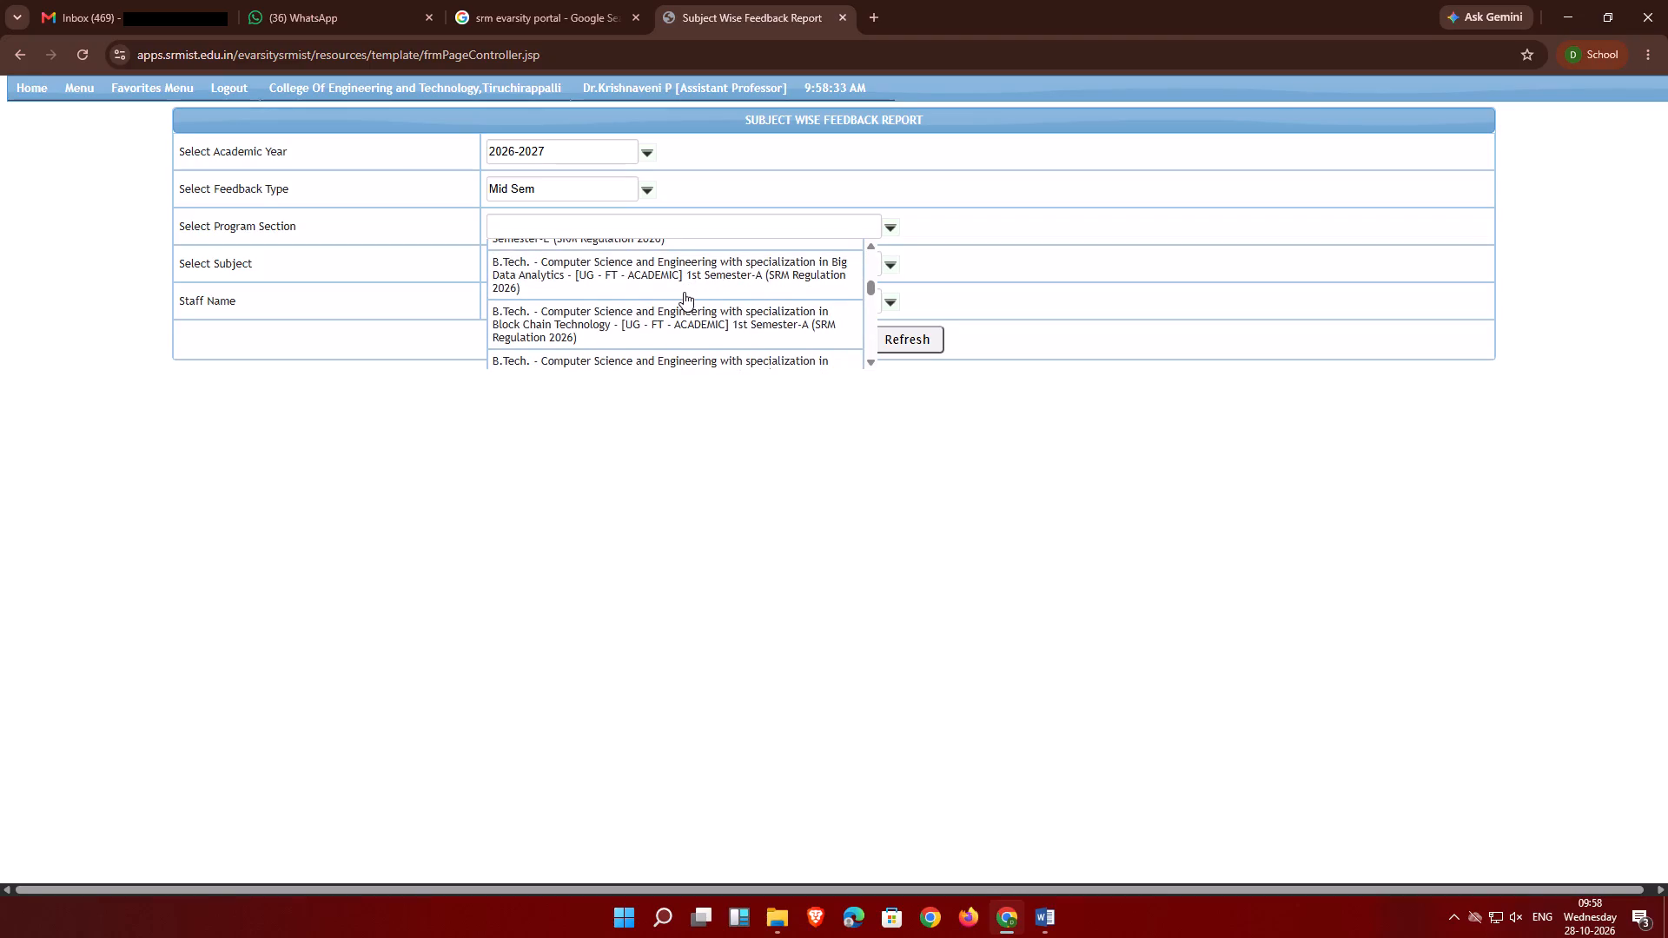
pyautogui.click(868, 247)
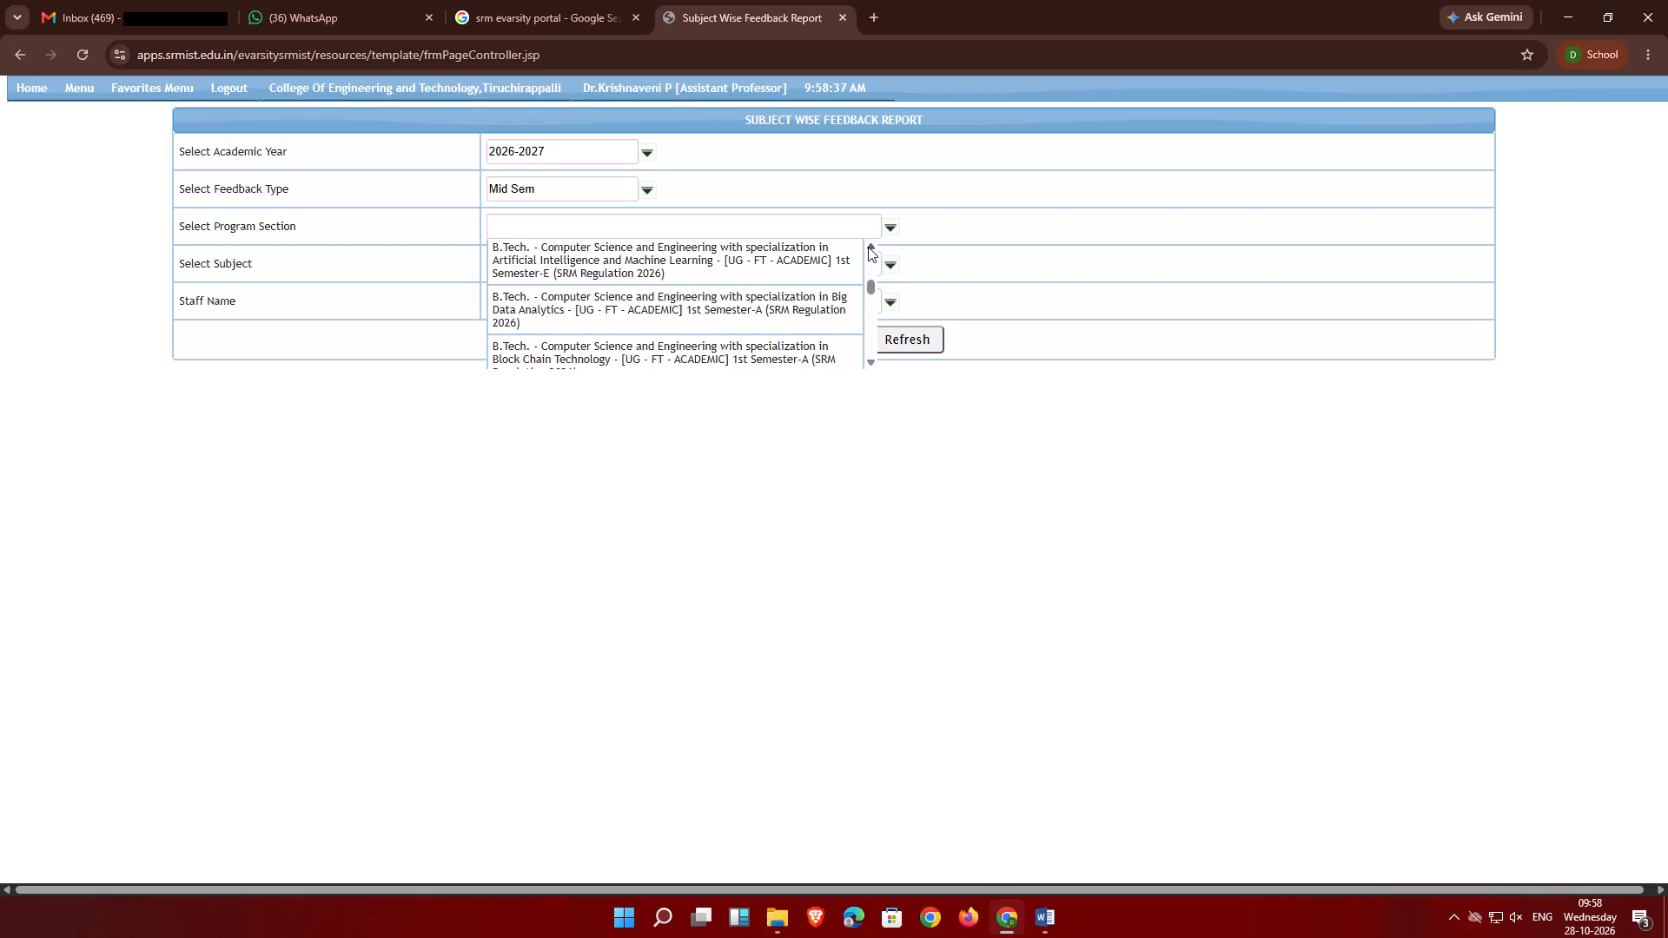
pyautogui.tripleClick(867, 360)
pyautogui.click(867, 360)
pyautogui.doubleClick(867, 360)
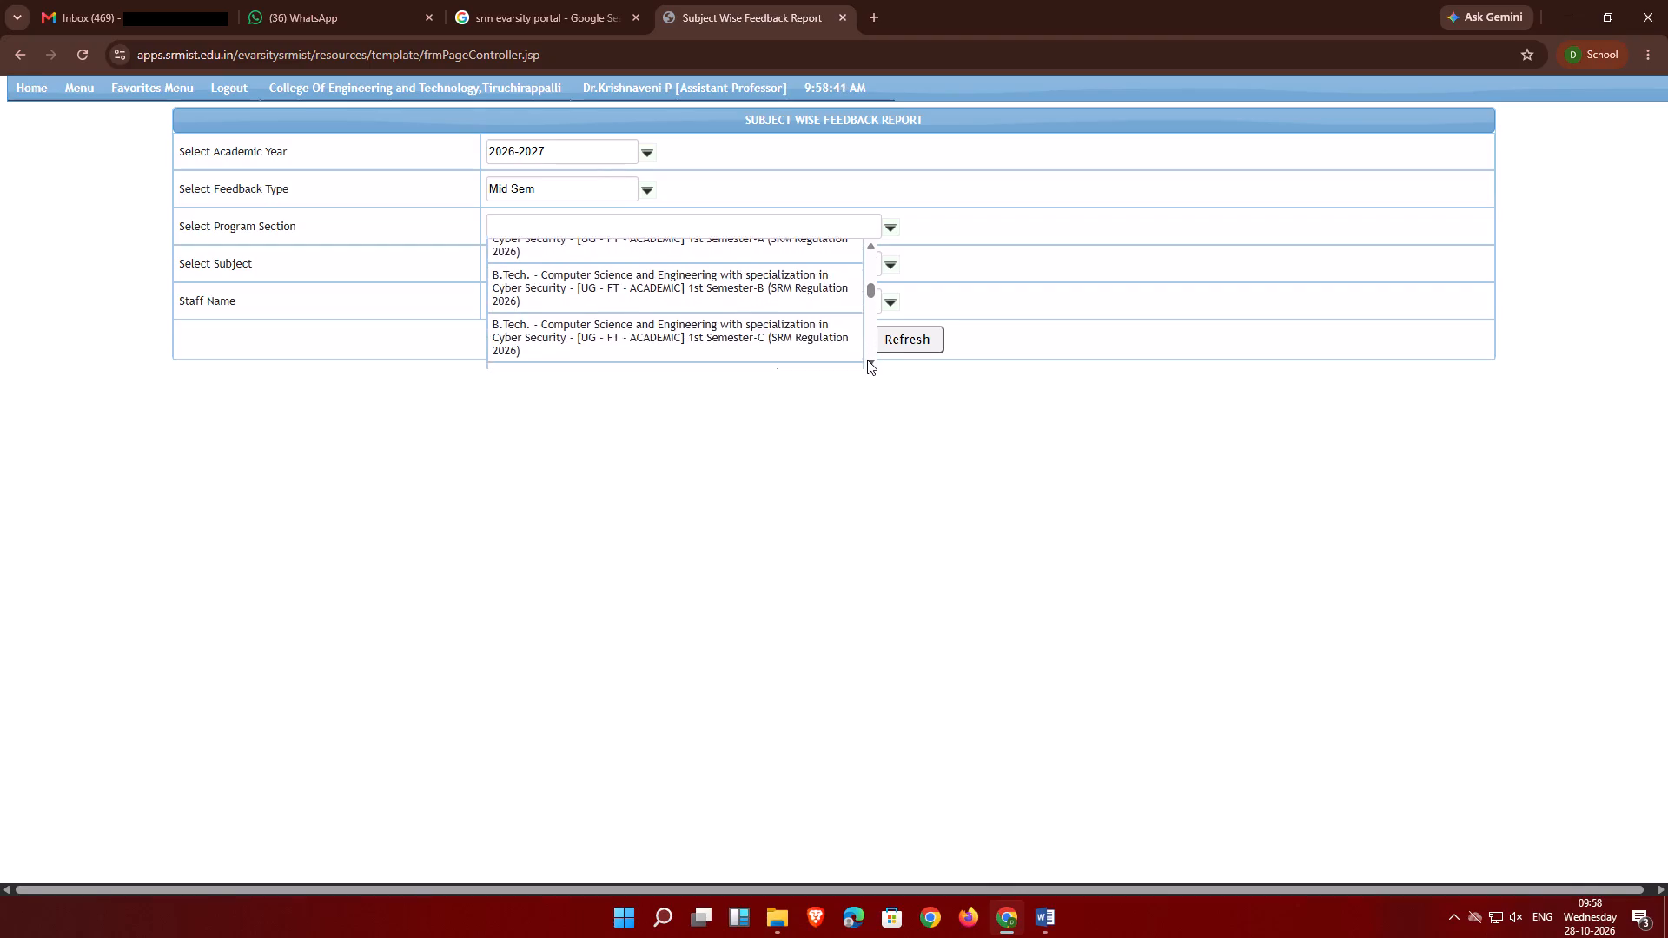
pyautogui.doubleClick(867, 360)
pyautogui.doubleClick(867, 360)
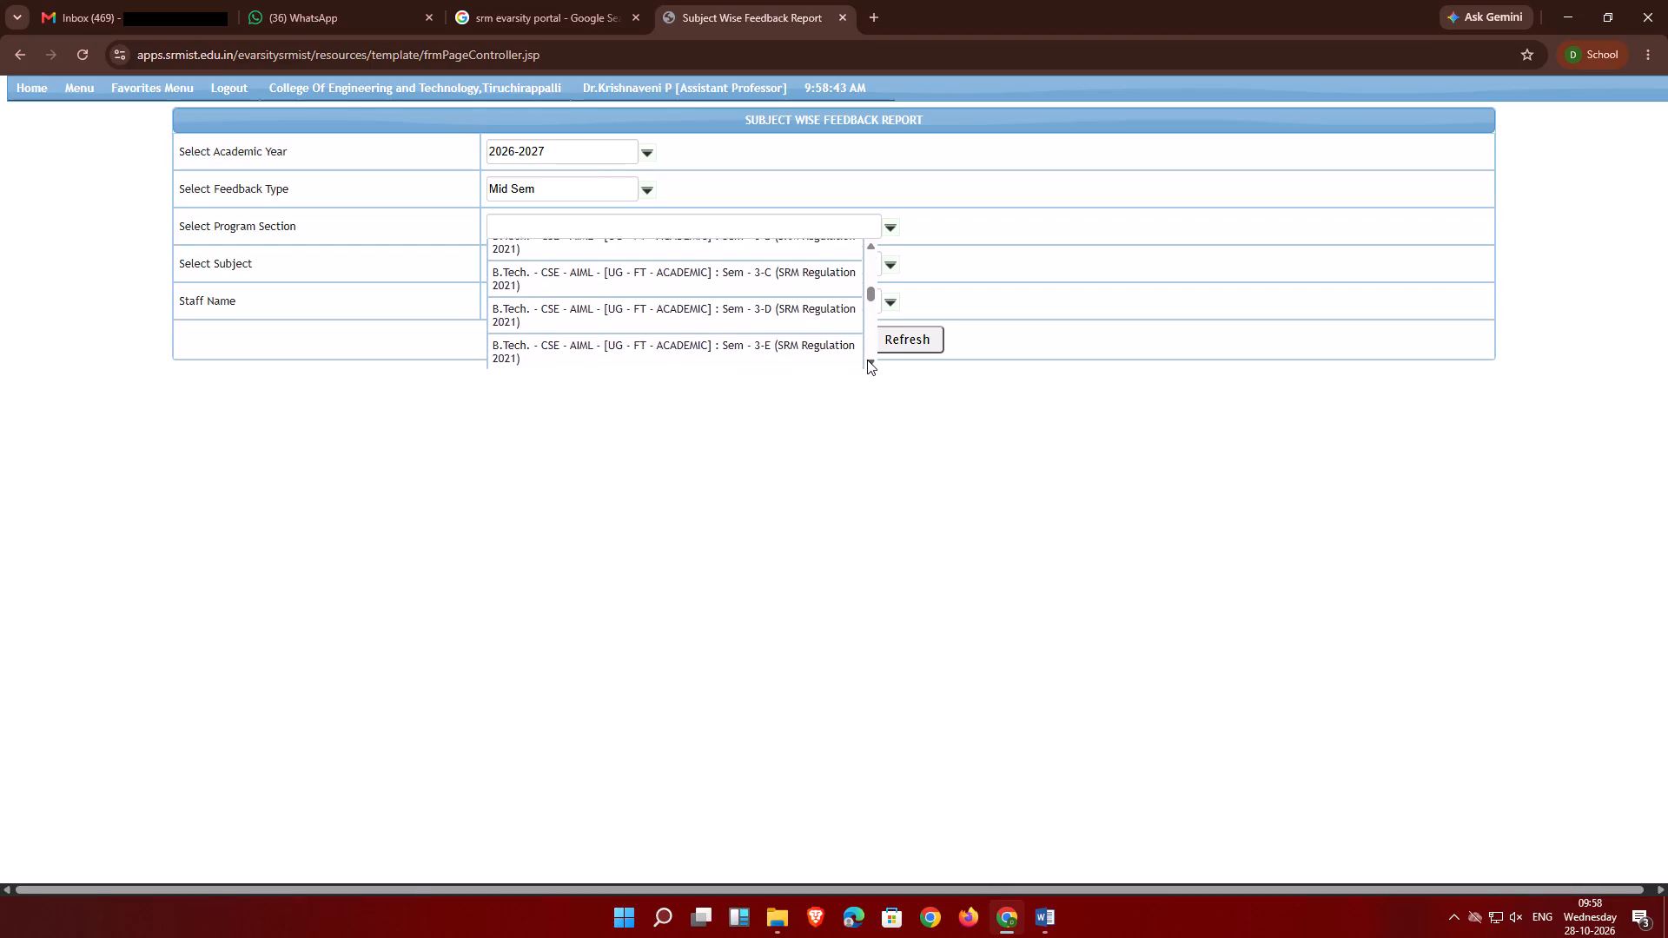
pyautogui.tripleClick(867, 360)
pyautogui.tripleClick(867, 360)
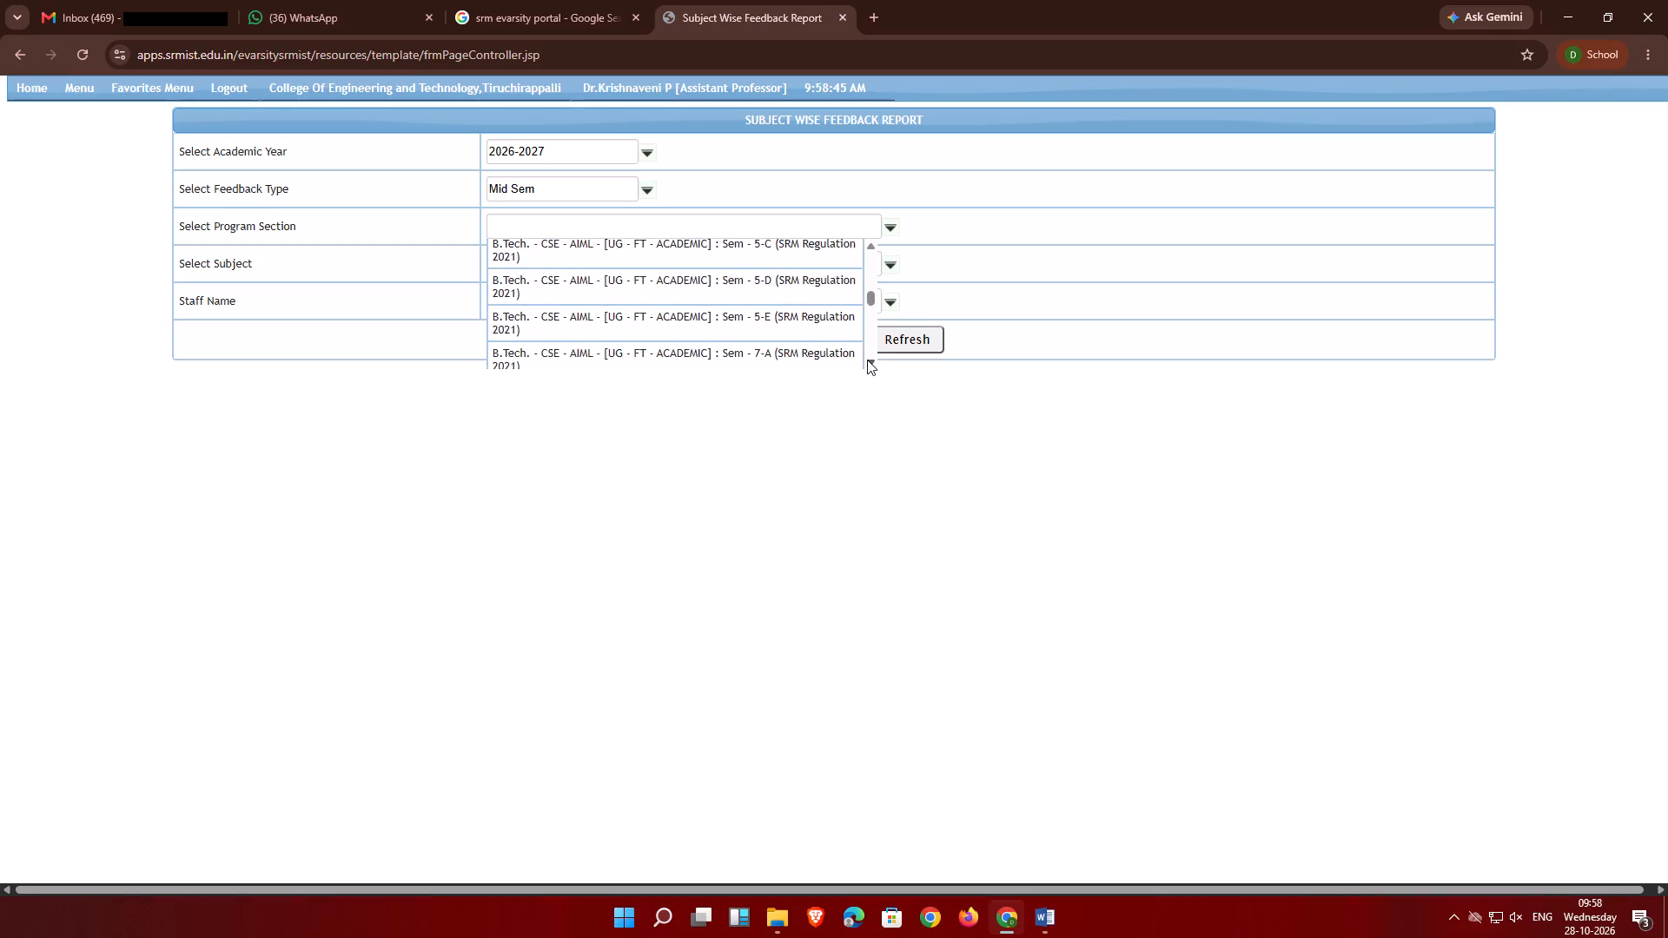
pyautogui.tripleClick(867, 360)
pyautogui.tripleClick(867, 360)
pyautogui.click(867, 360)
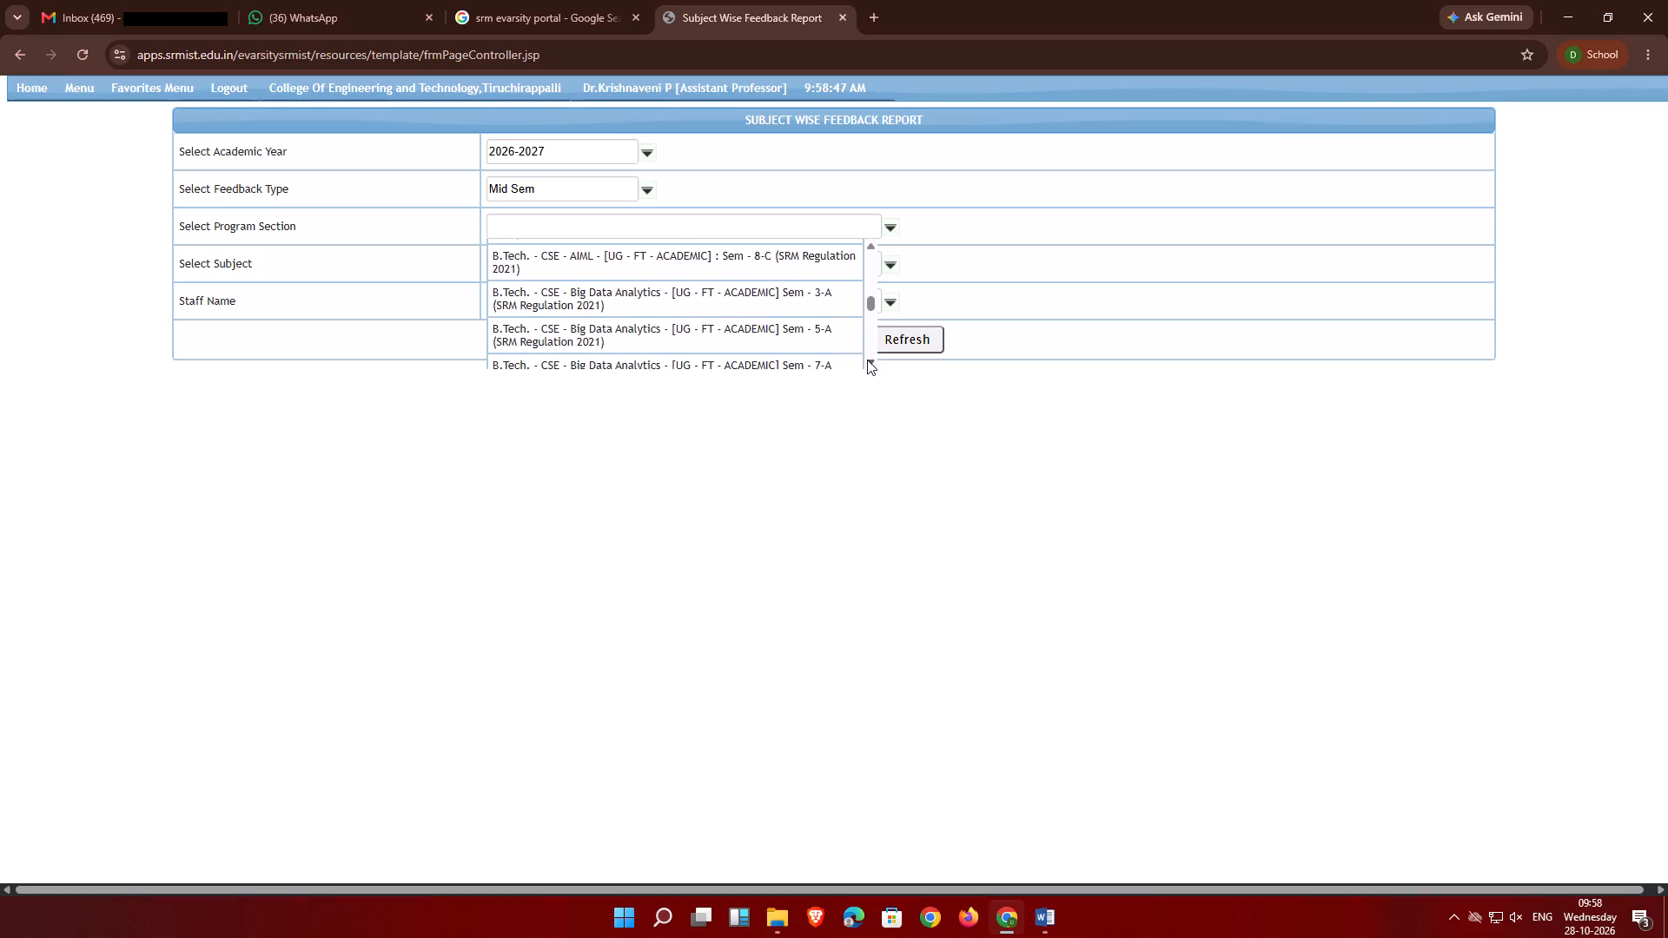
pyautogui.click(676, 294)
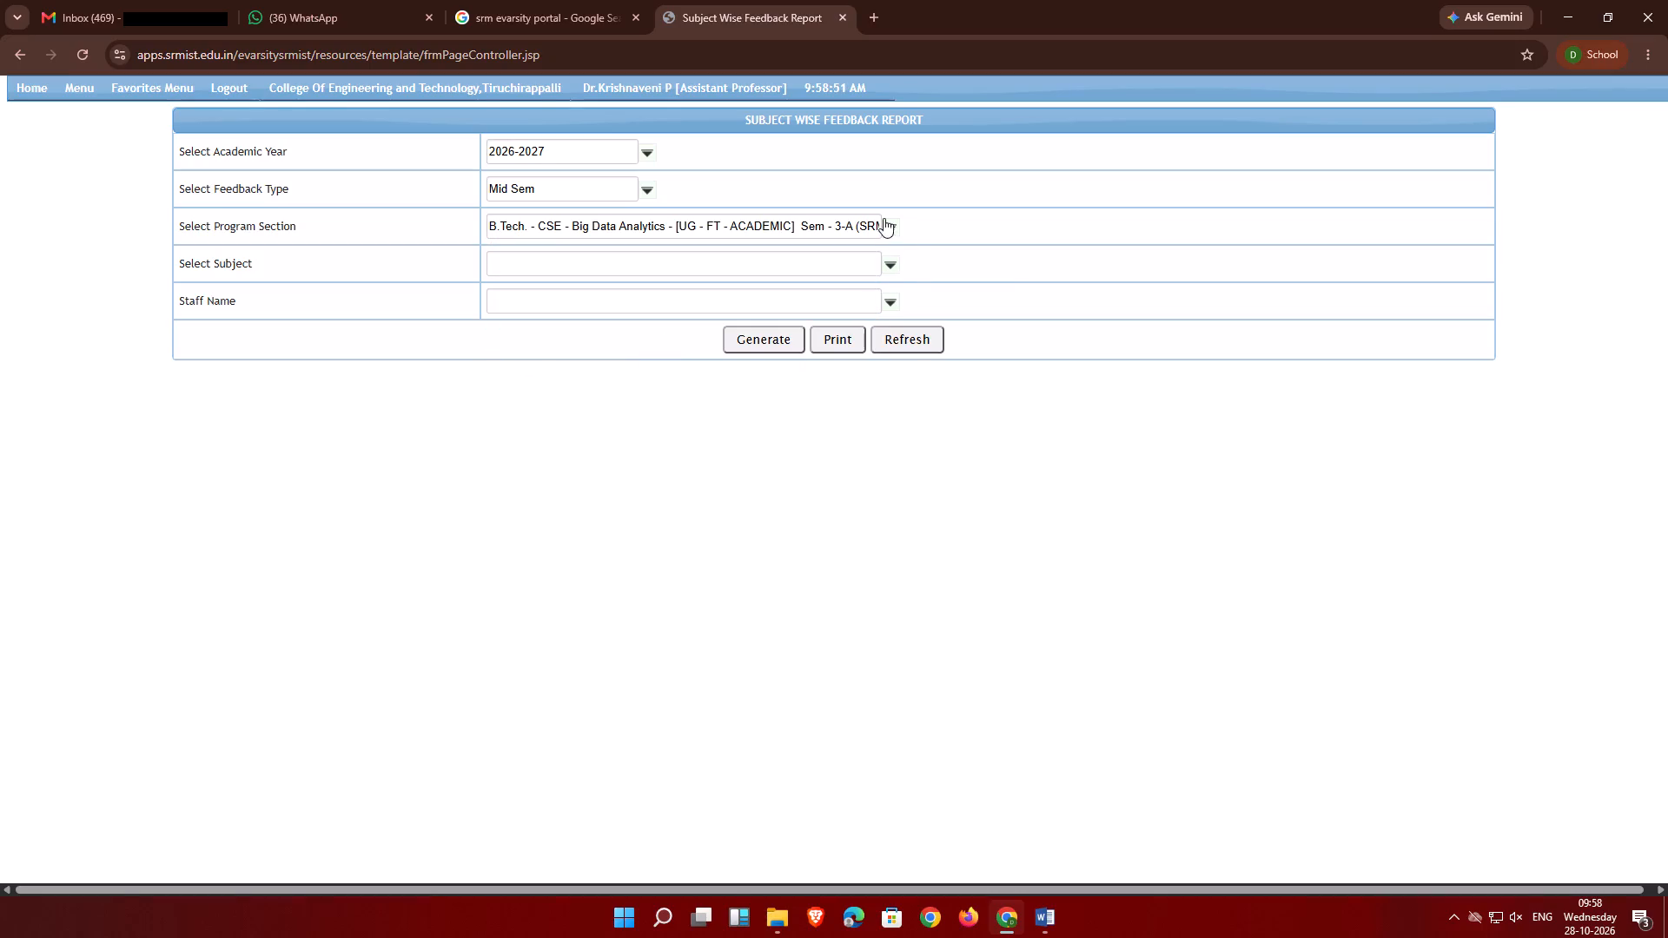
# Reopen the program section choices and look through the B.Tech. Computer Science and Engineering sections as far as the CSE - AIML ones.
pyautogui.click(889, 229)
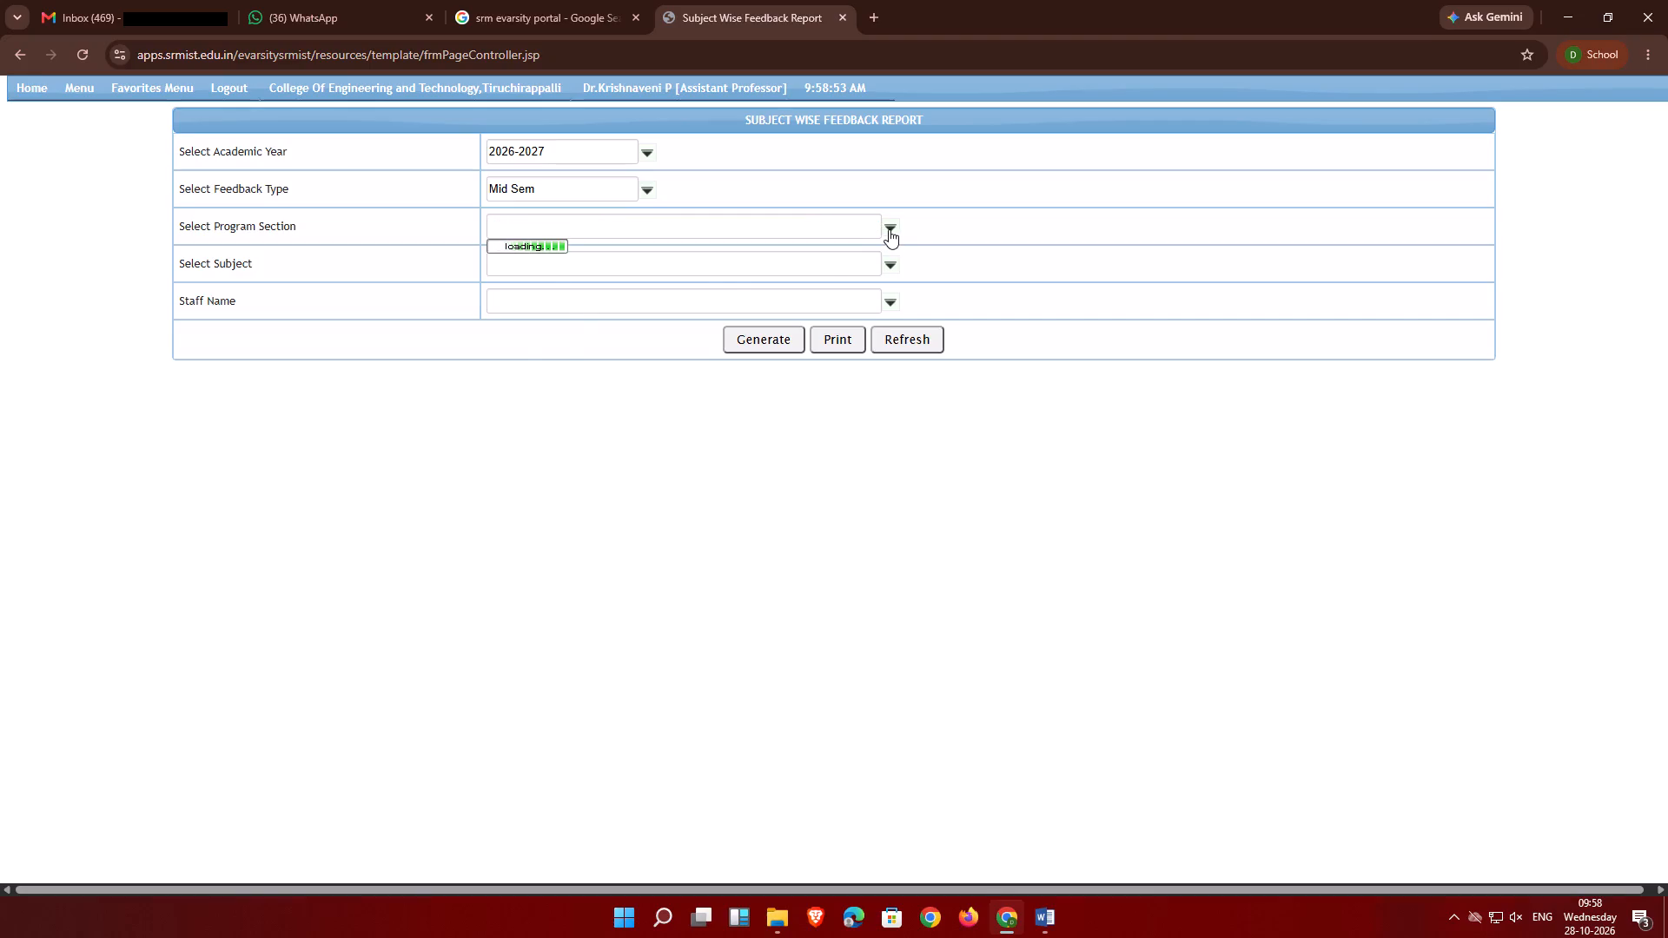
pyautogui.click(864, 362)
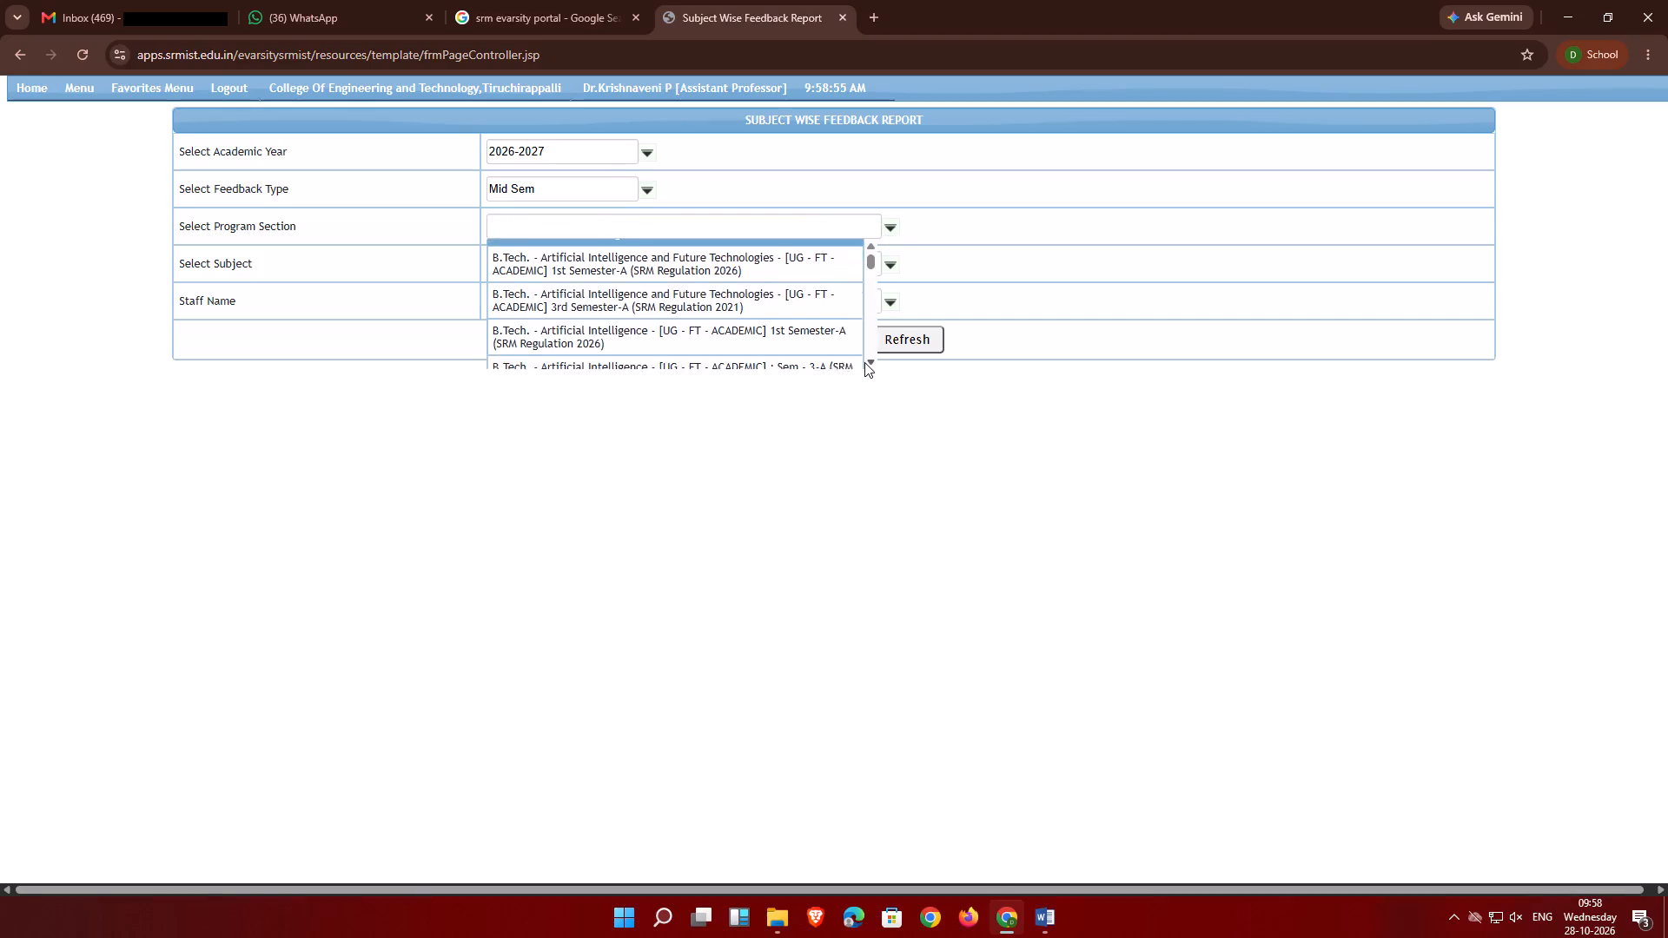
pyautogui.click(864, 362)
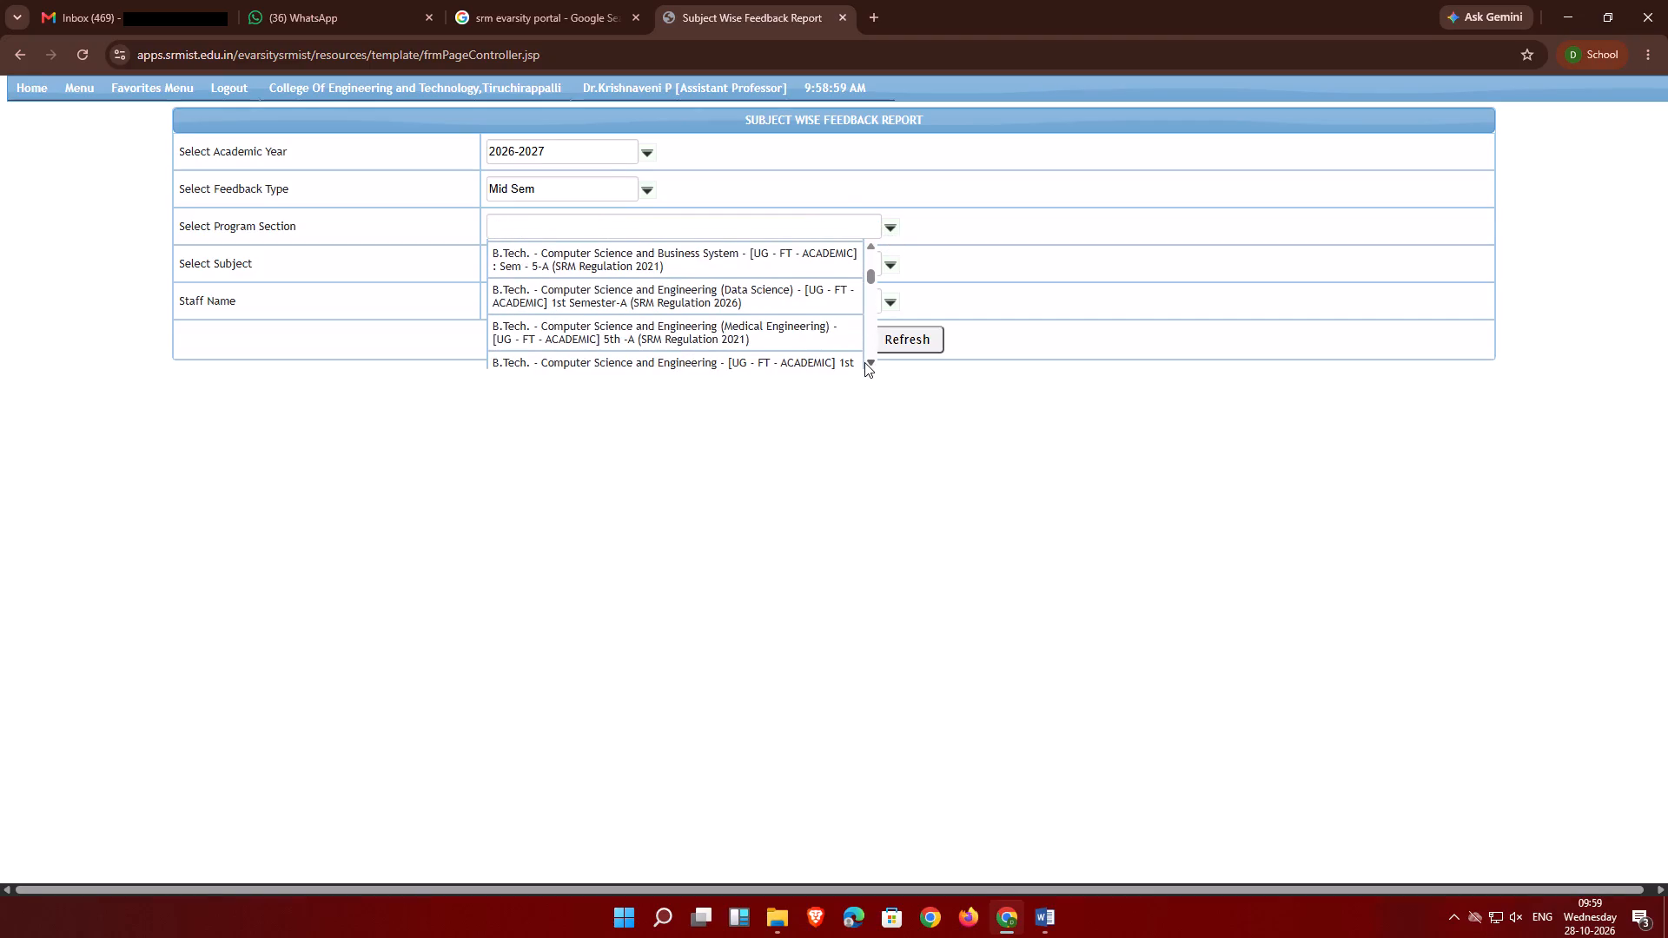
pyautogui.click(864, 362)
pyautogui.click(864, 362)
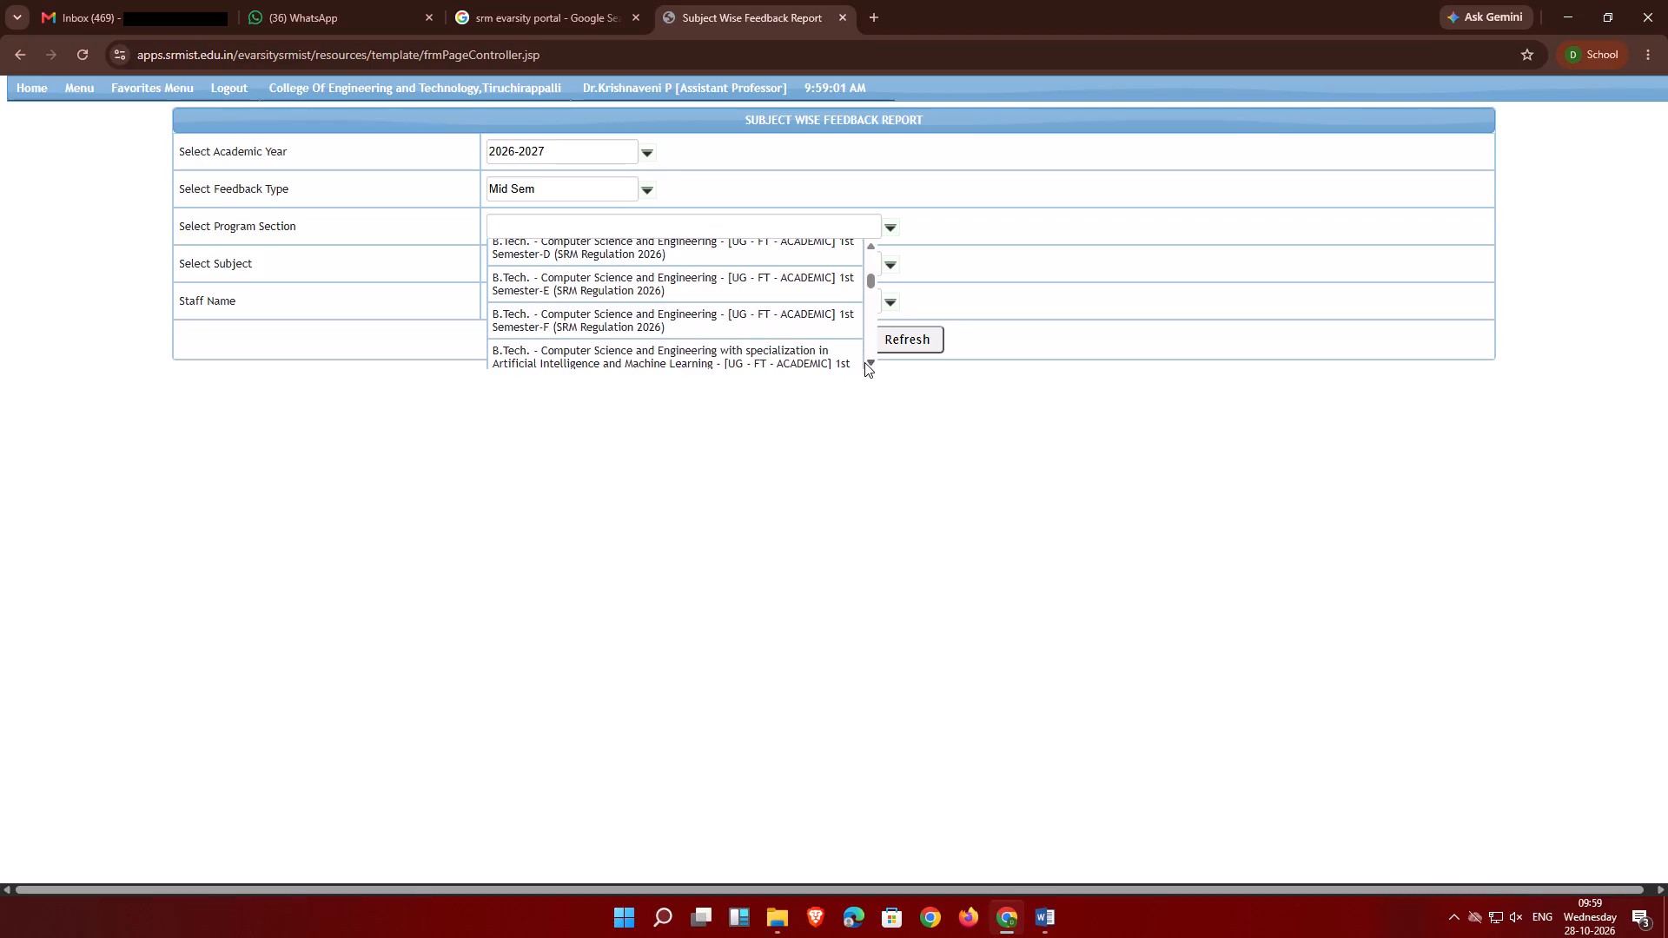
pyautogui.doubleClick(864, 362)
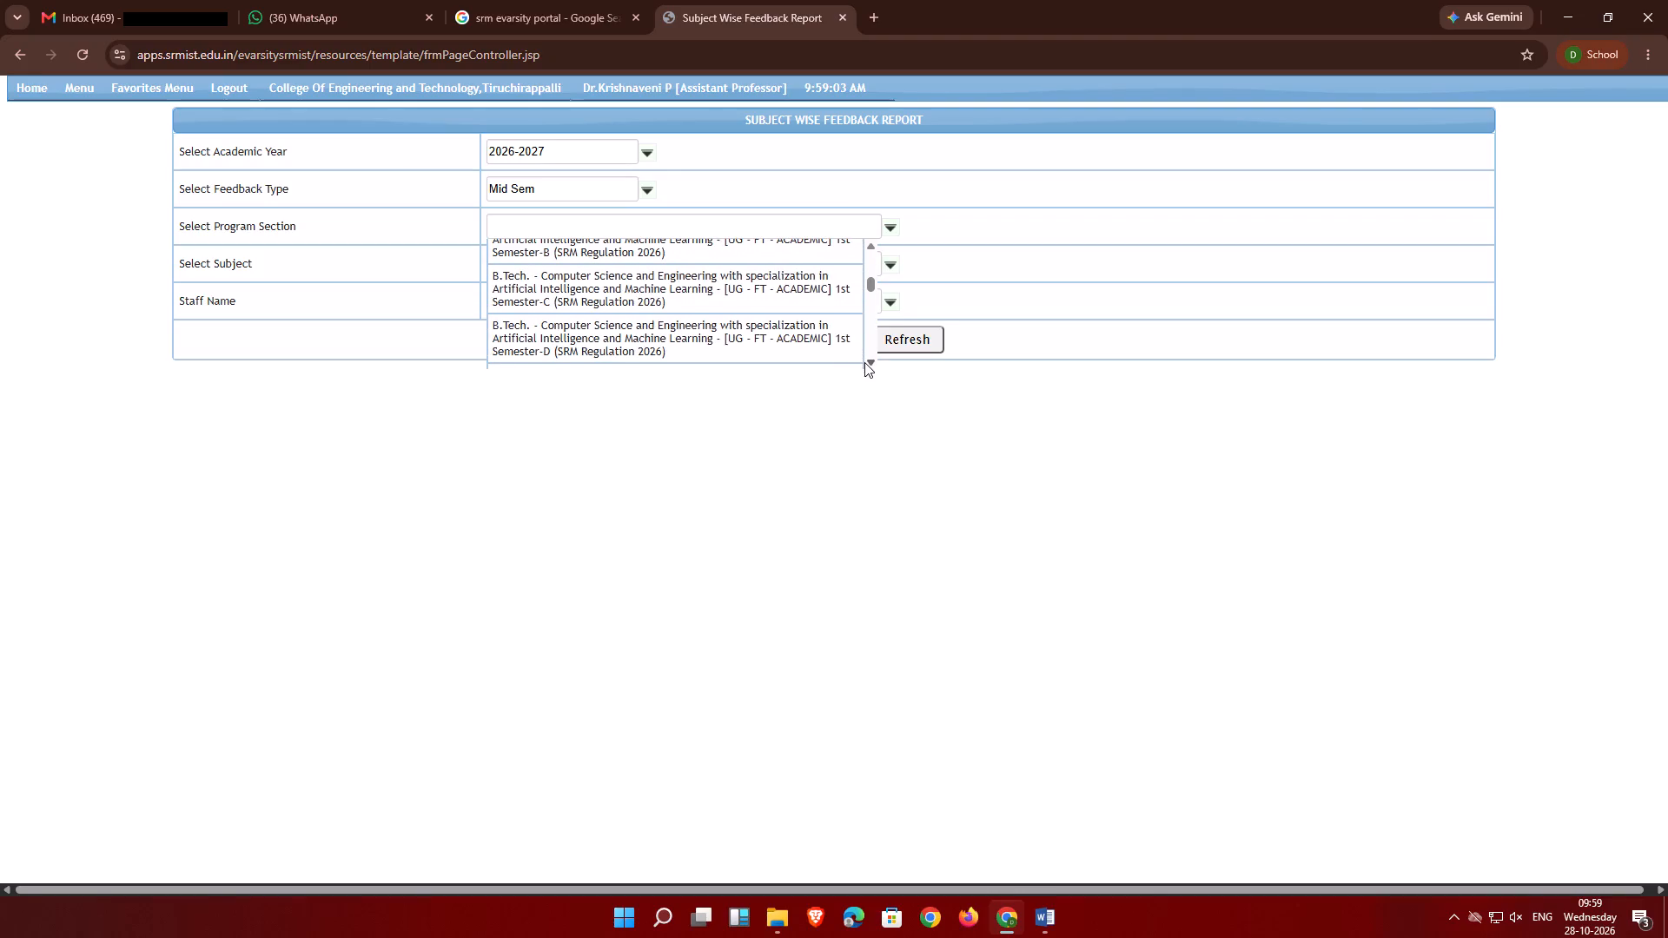
pyautogui.tripleClick(864, 362)
pyautogui.click(864, 362)
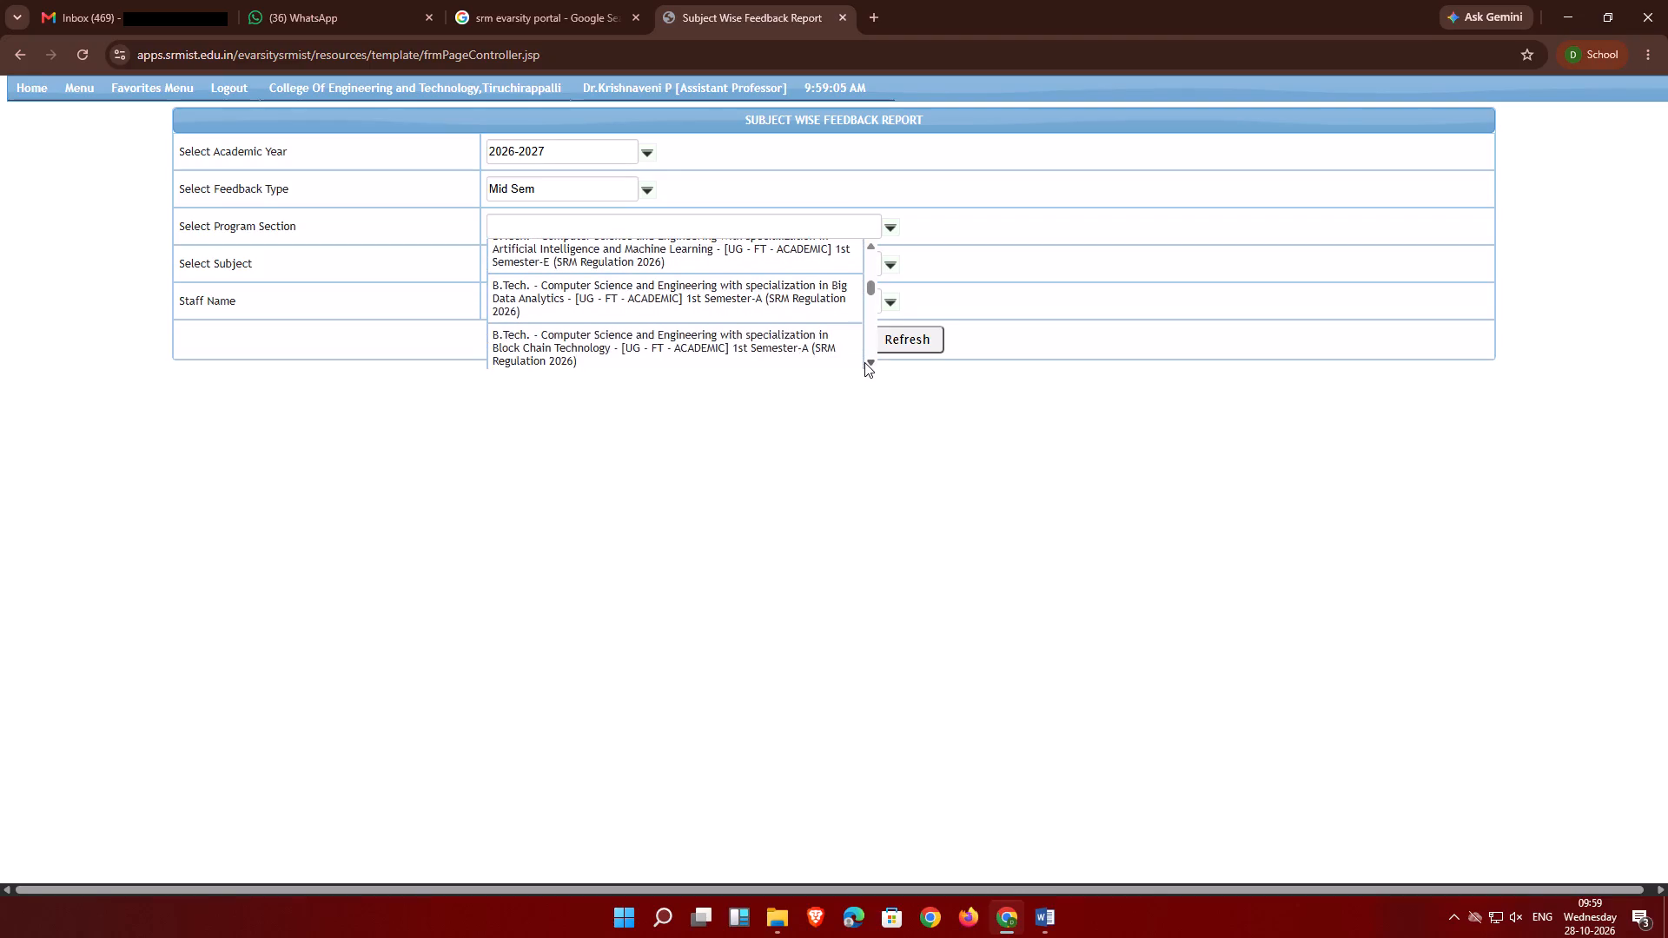
pyautogui.click(864, 362)
pyautogui.click(864, 362)
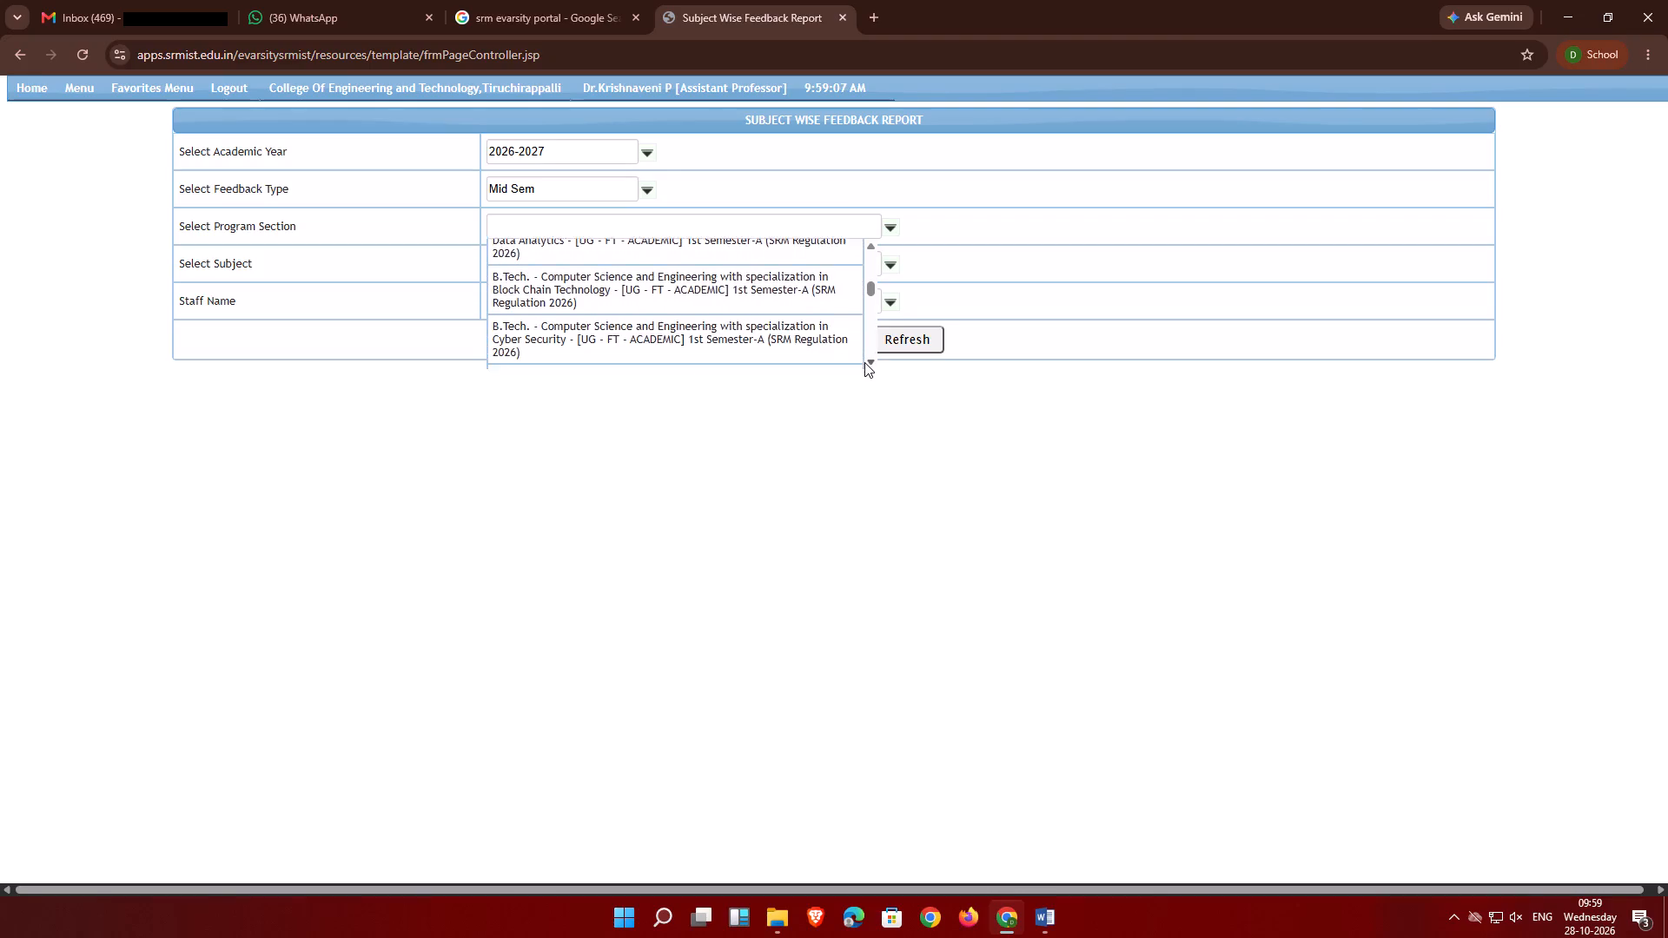
pyautogui.click(864, 362)
pyautogui.click(864, 362)
pyautogui.click(864, 362)
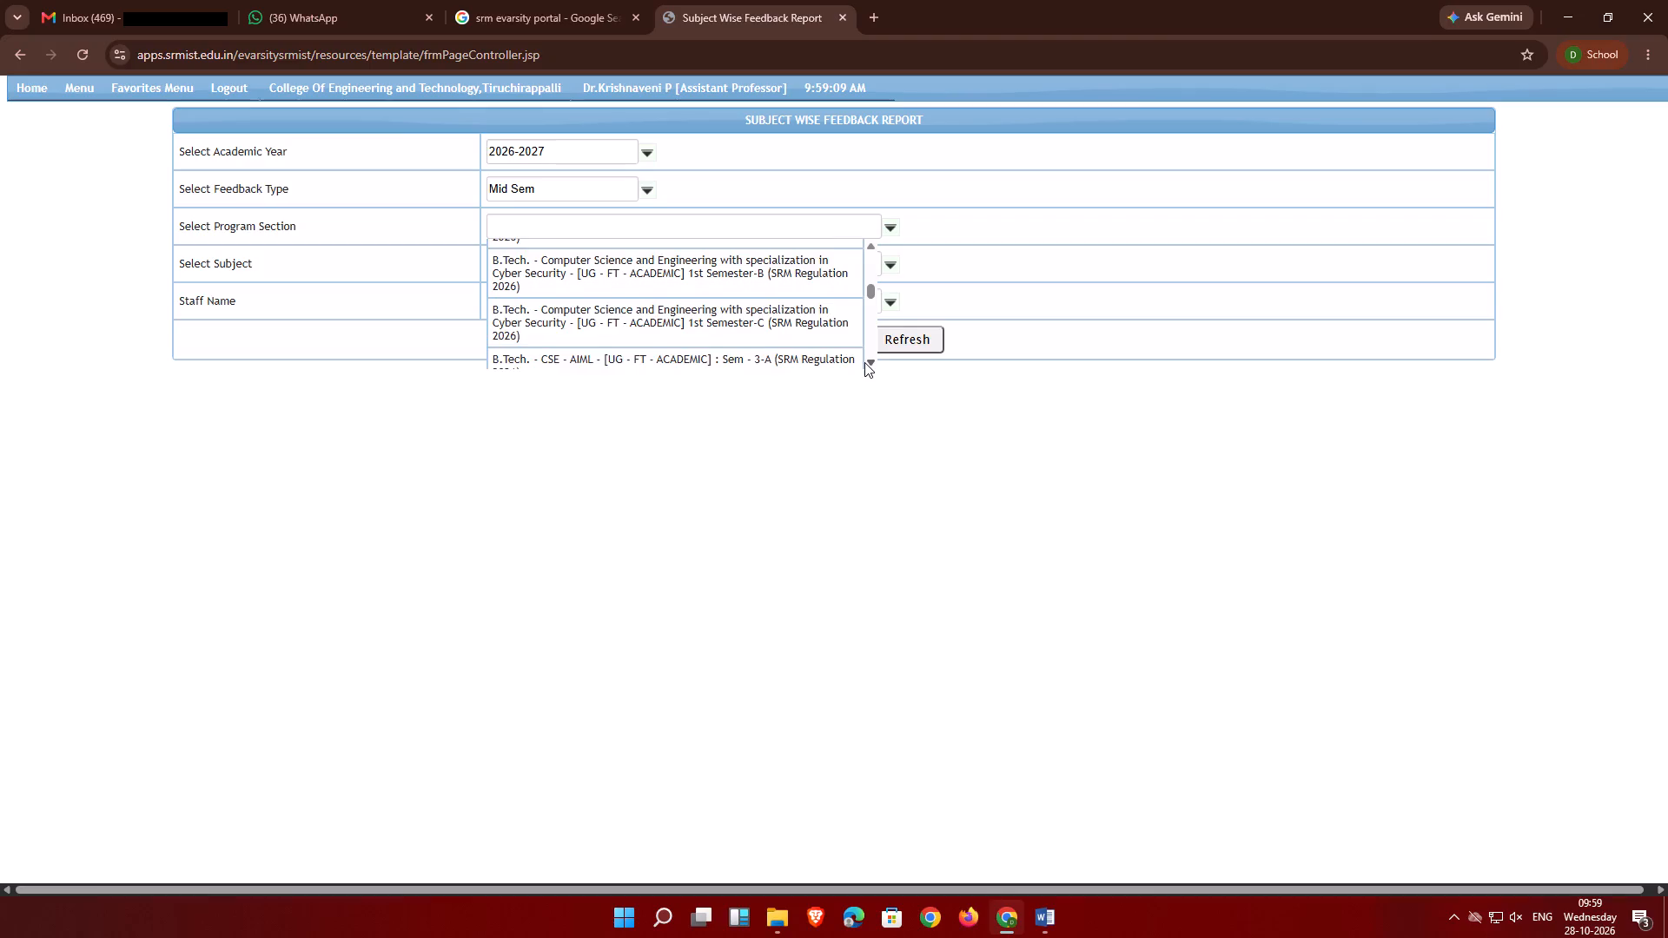
# Choose the B.Tech. - CSE - Big Data Analytics - [UG - FT - ACADEMIC] Sem - 5-A (SRM Regulation 2021) program section.
pyautogui.click(864, 362)
pyautogui.tripleClick(864, 362)
pyautogui.tripleClick(864, 362)
pyautogui.tripleClick(864, 362)
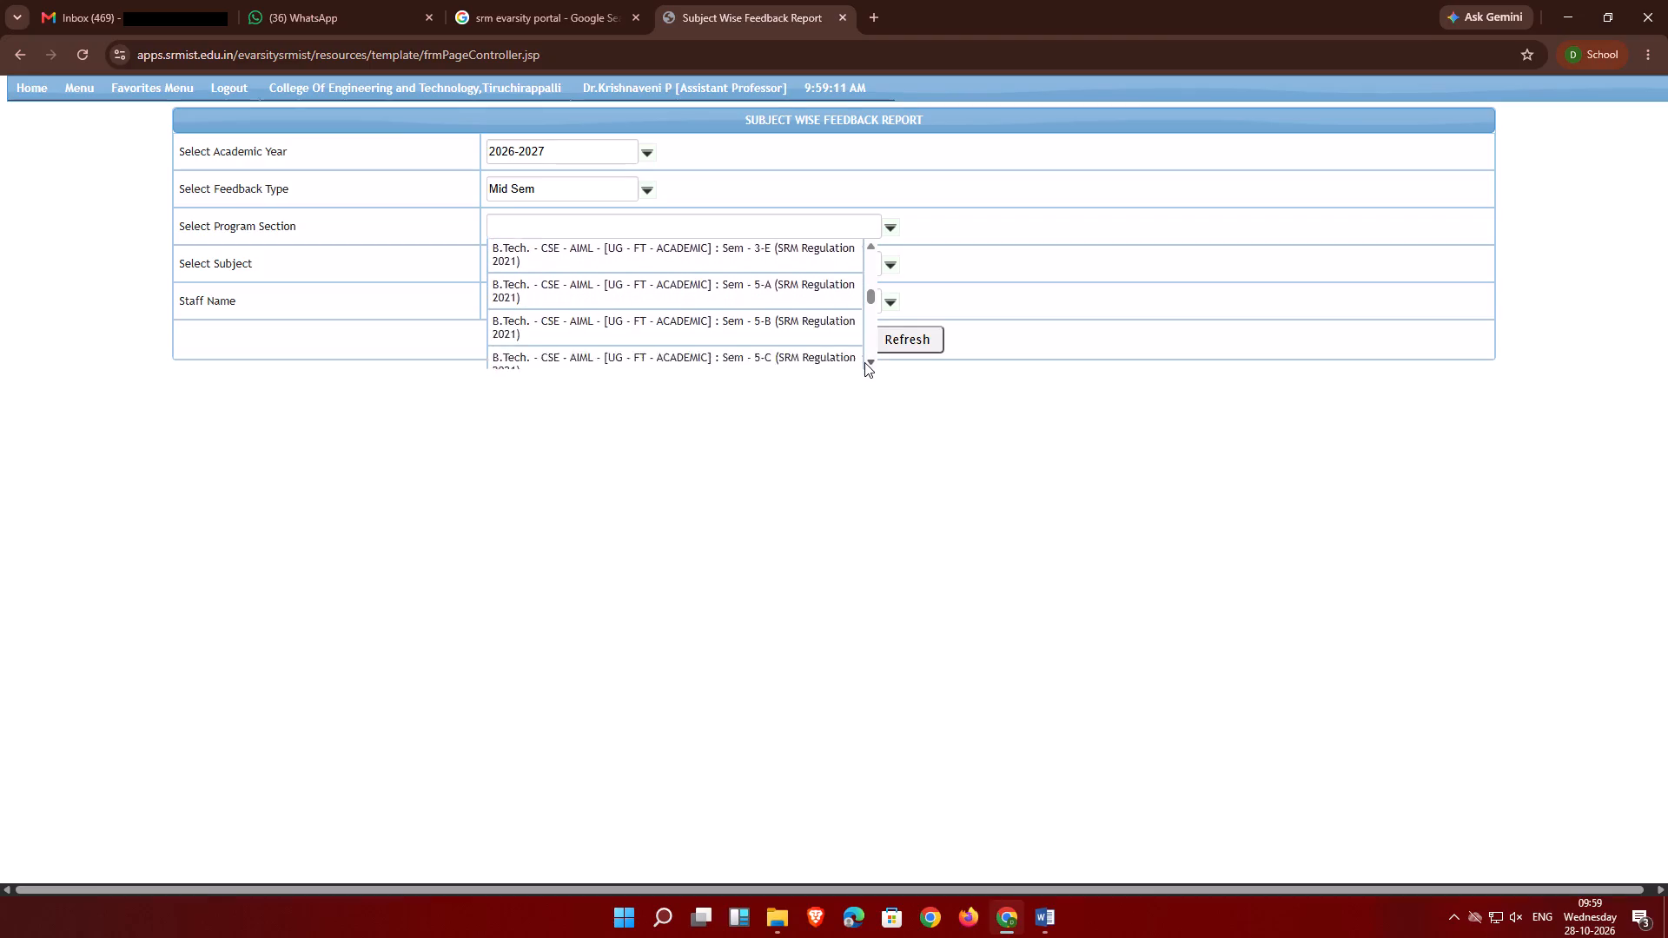
pyautogui.tripleClick(864, 362)
pyautogui.tripleClick(864, 362)
pyautogui.doubleClick(864, 362)
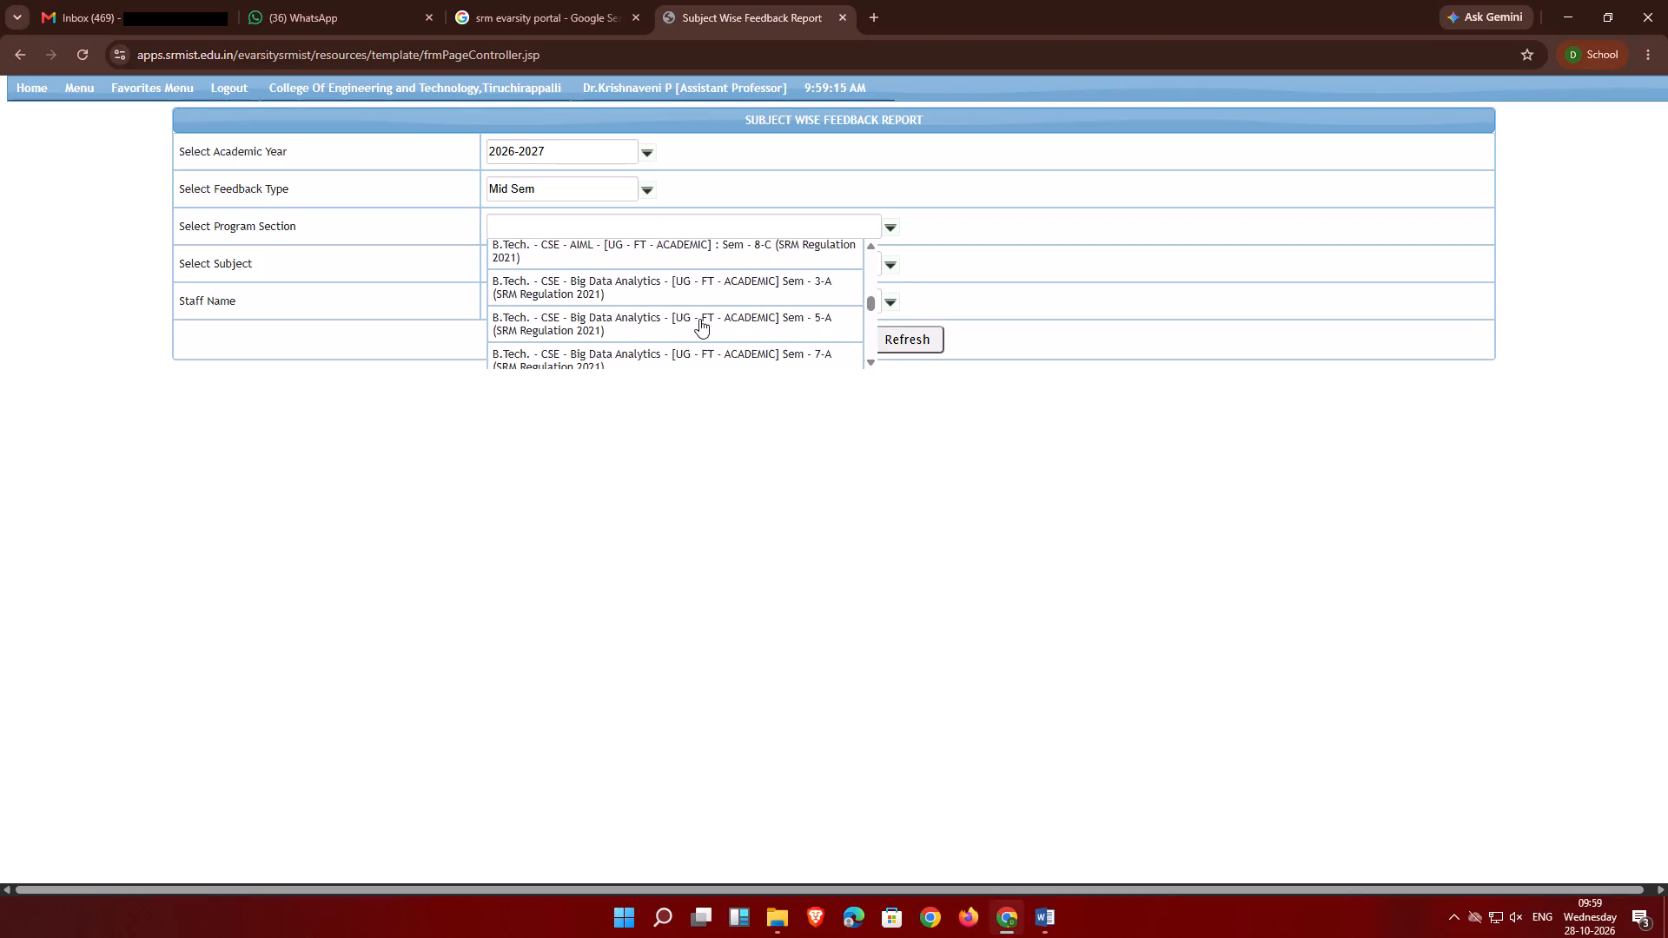
pyautogui.click(699, 319)
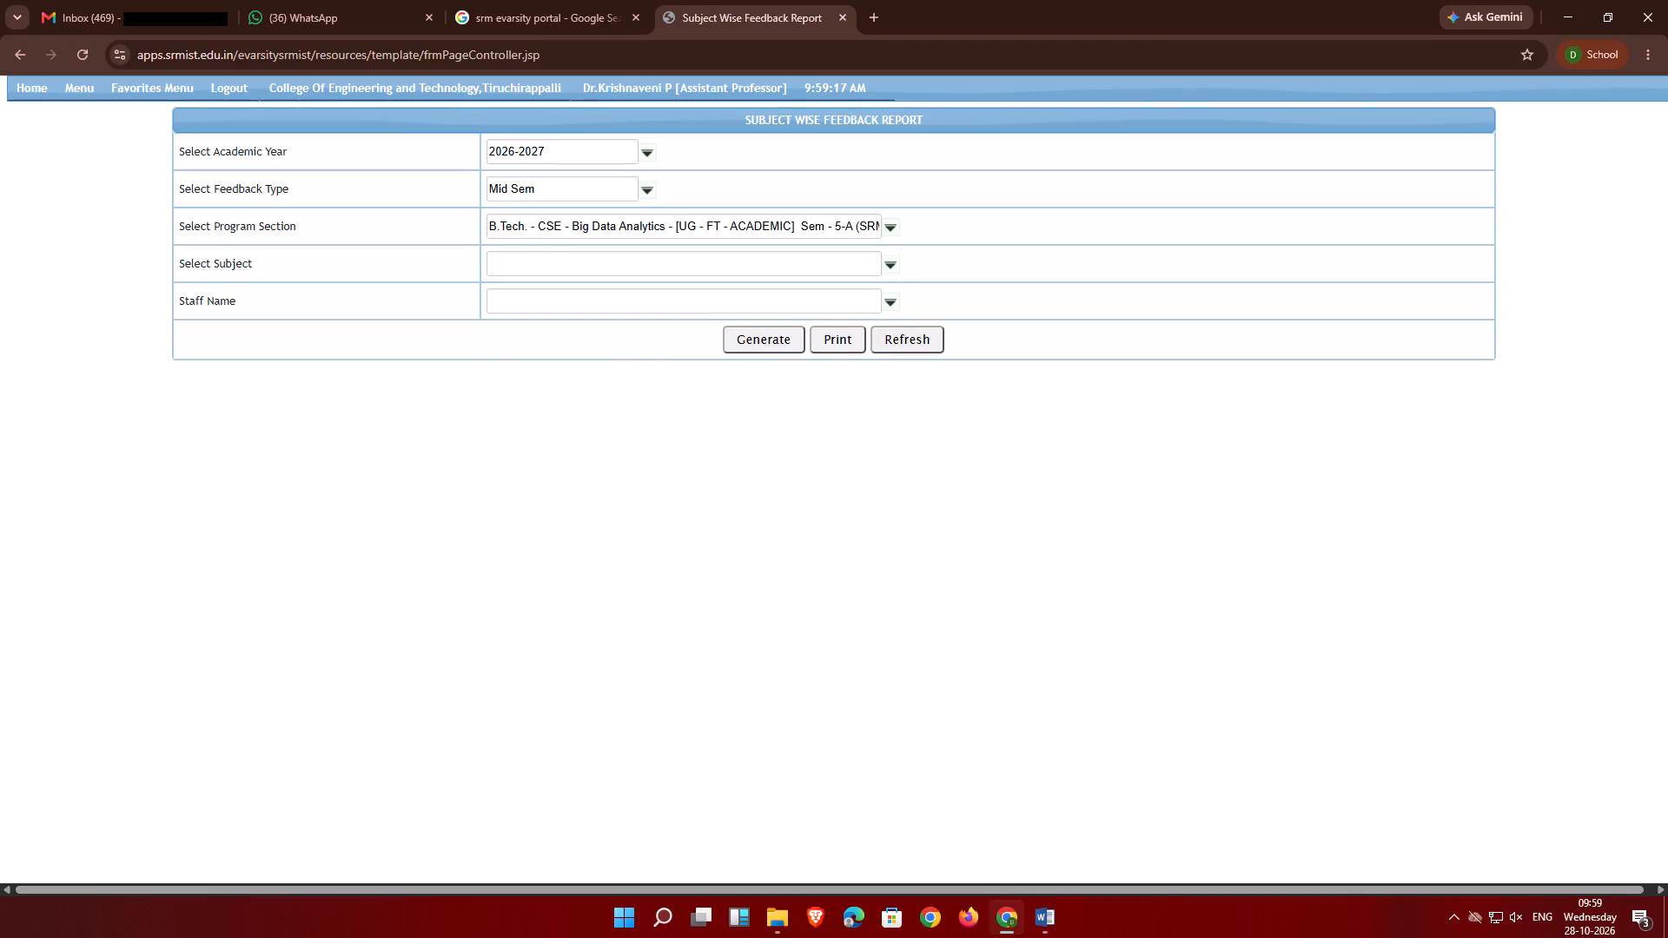
# Generate the feedback report for 21CSE321T-DATA WAREHOUSING AND DATA MINING-Theory with its listed staff member.
pyautogui.click(888, 266)
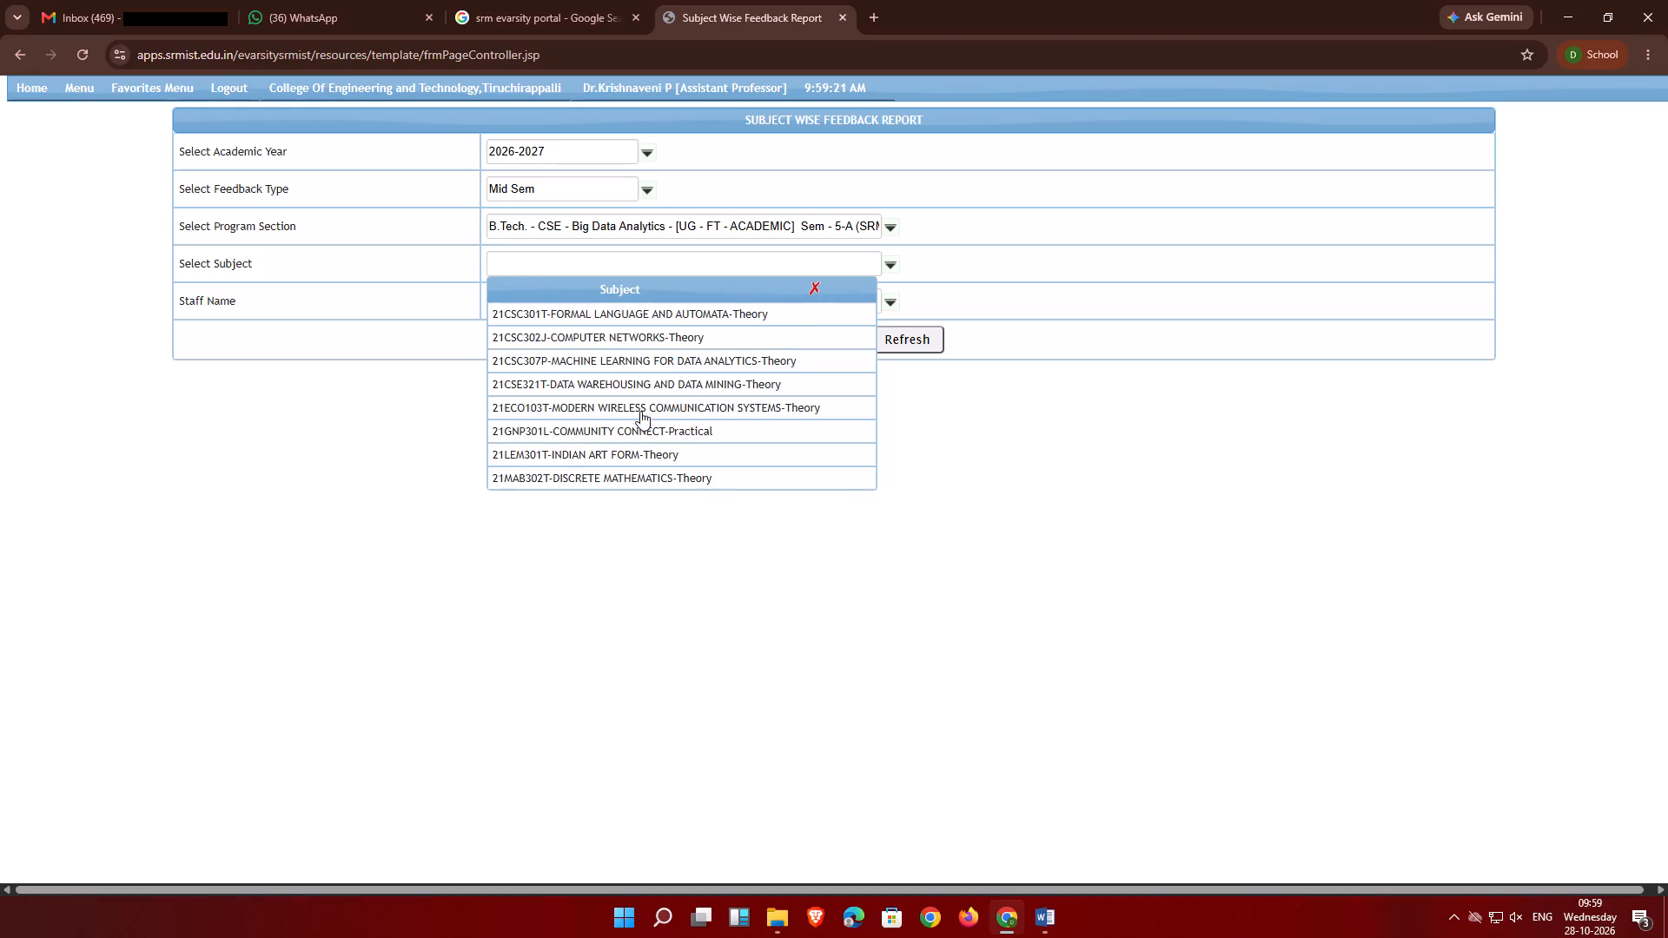
pyautogui.click(709, 384)
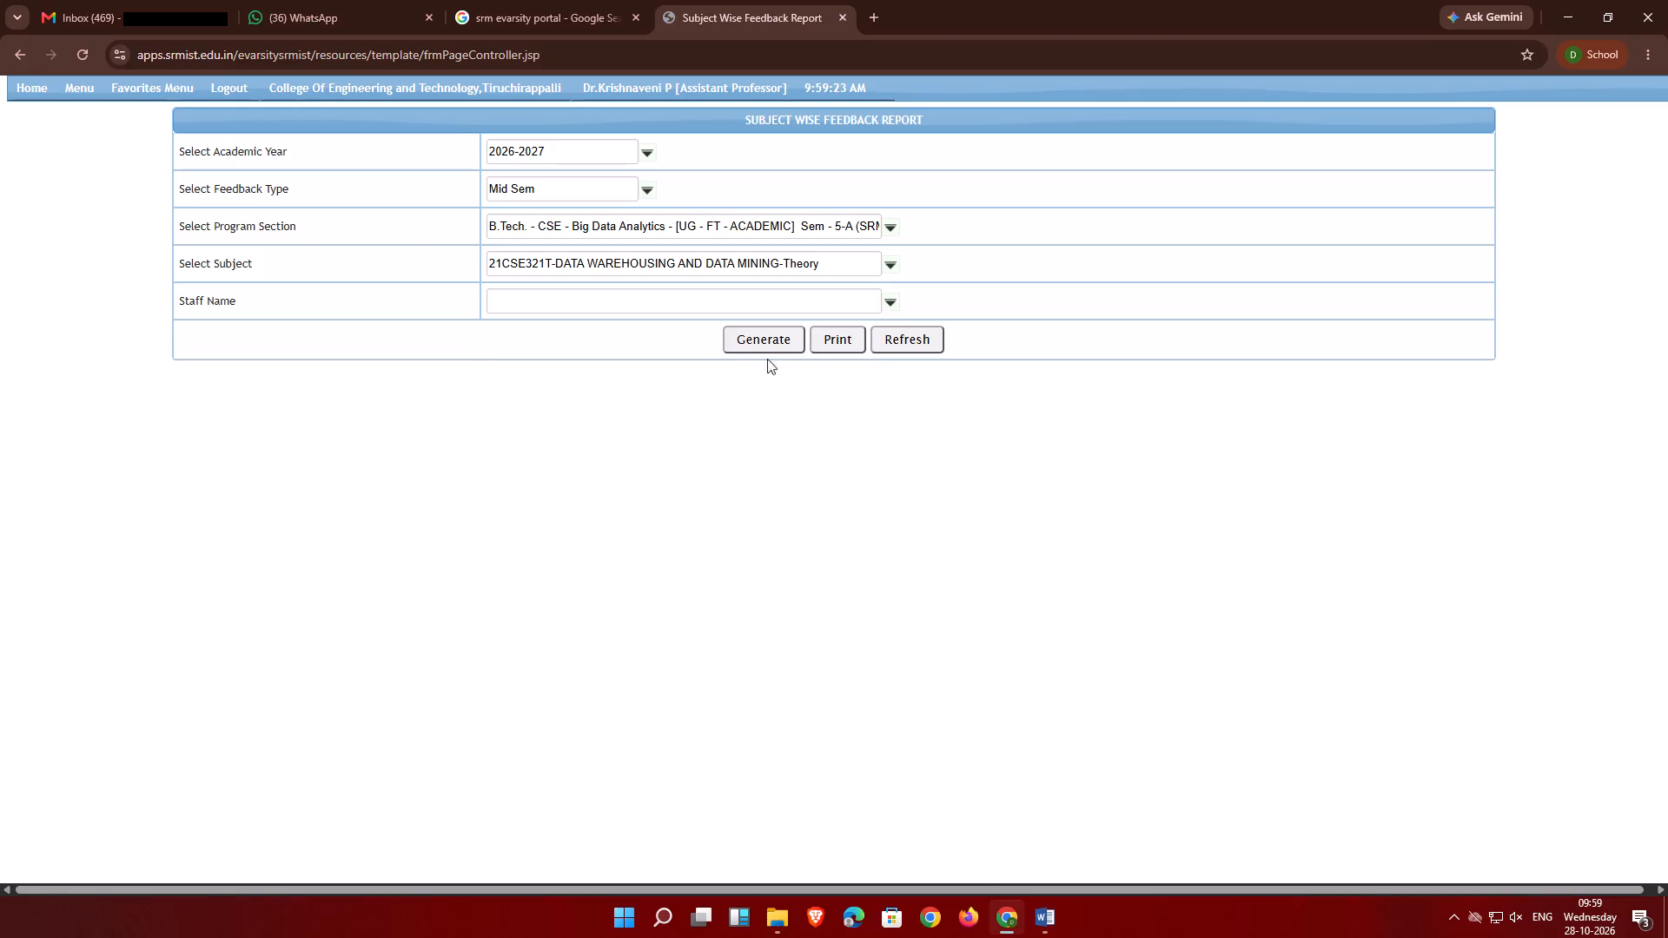
pyautogui.click(898, 301)
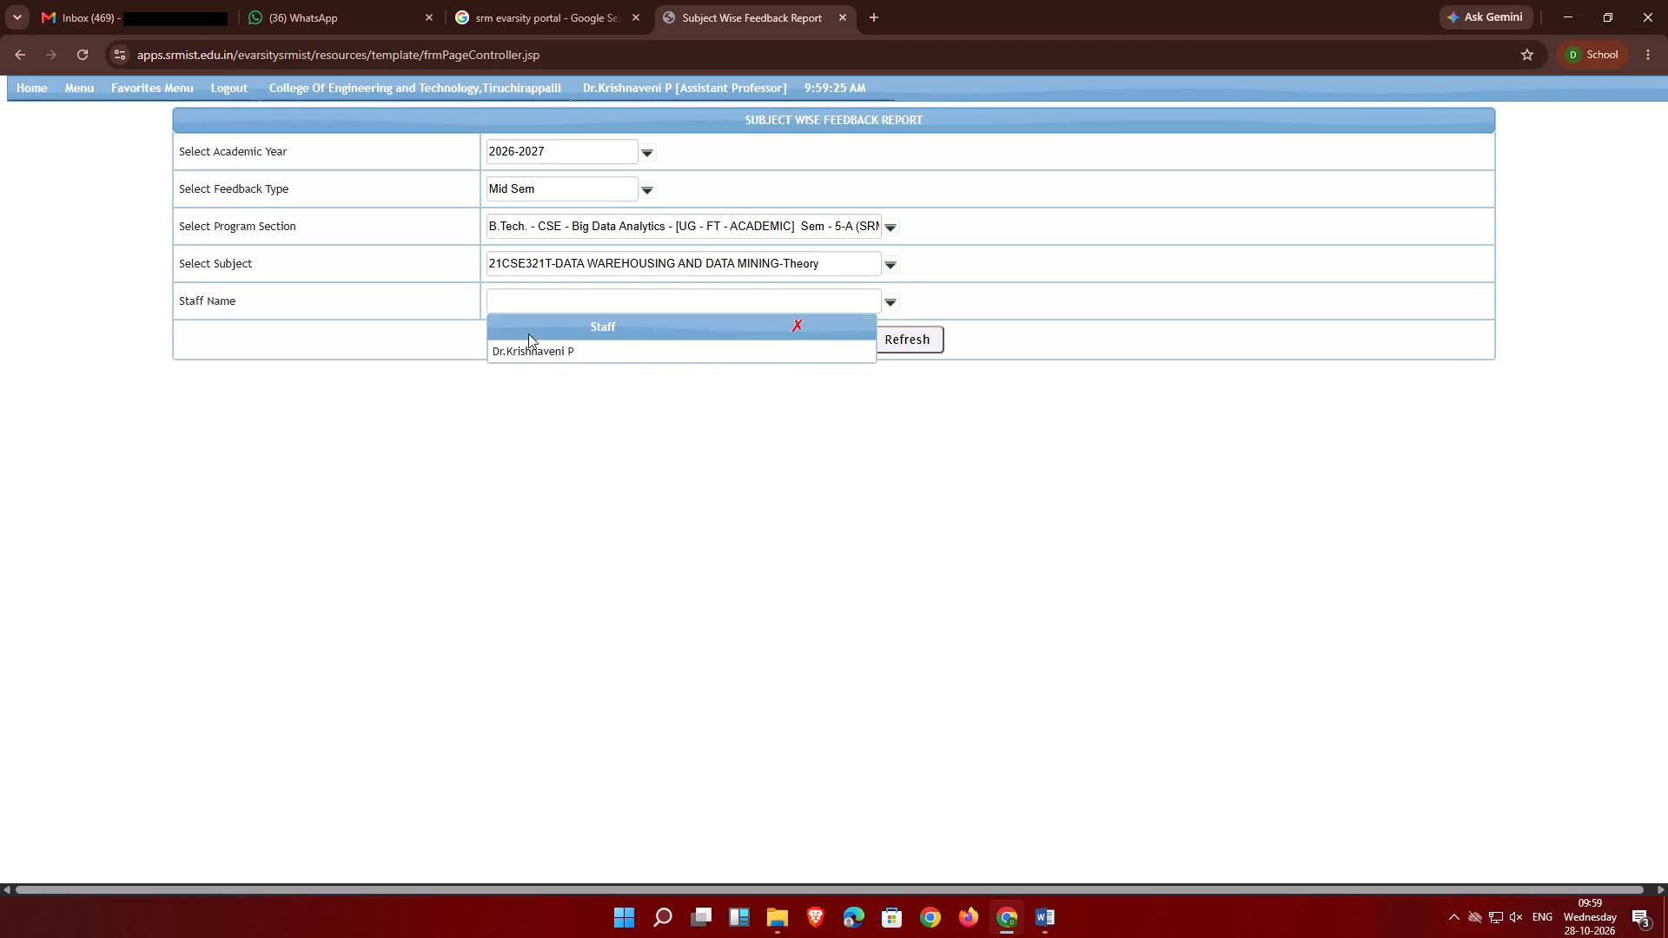
pyautogui.click(509, 351)
pyautogui.click(786, 344)
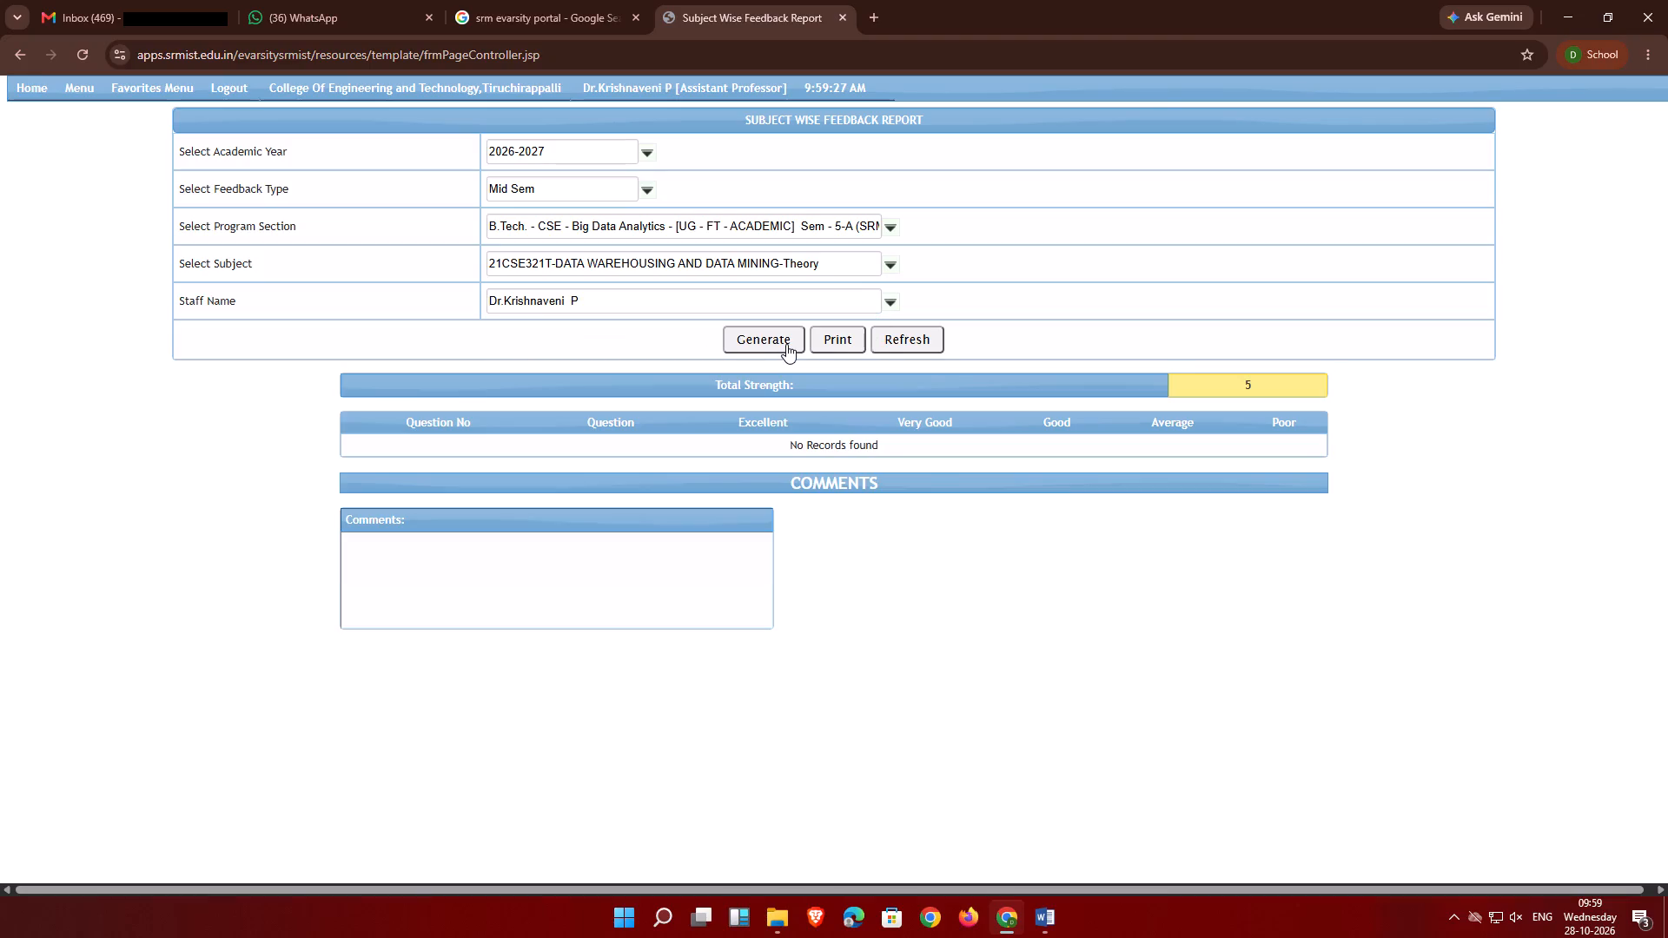